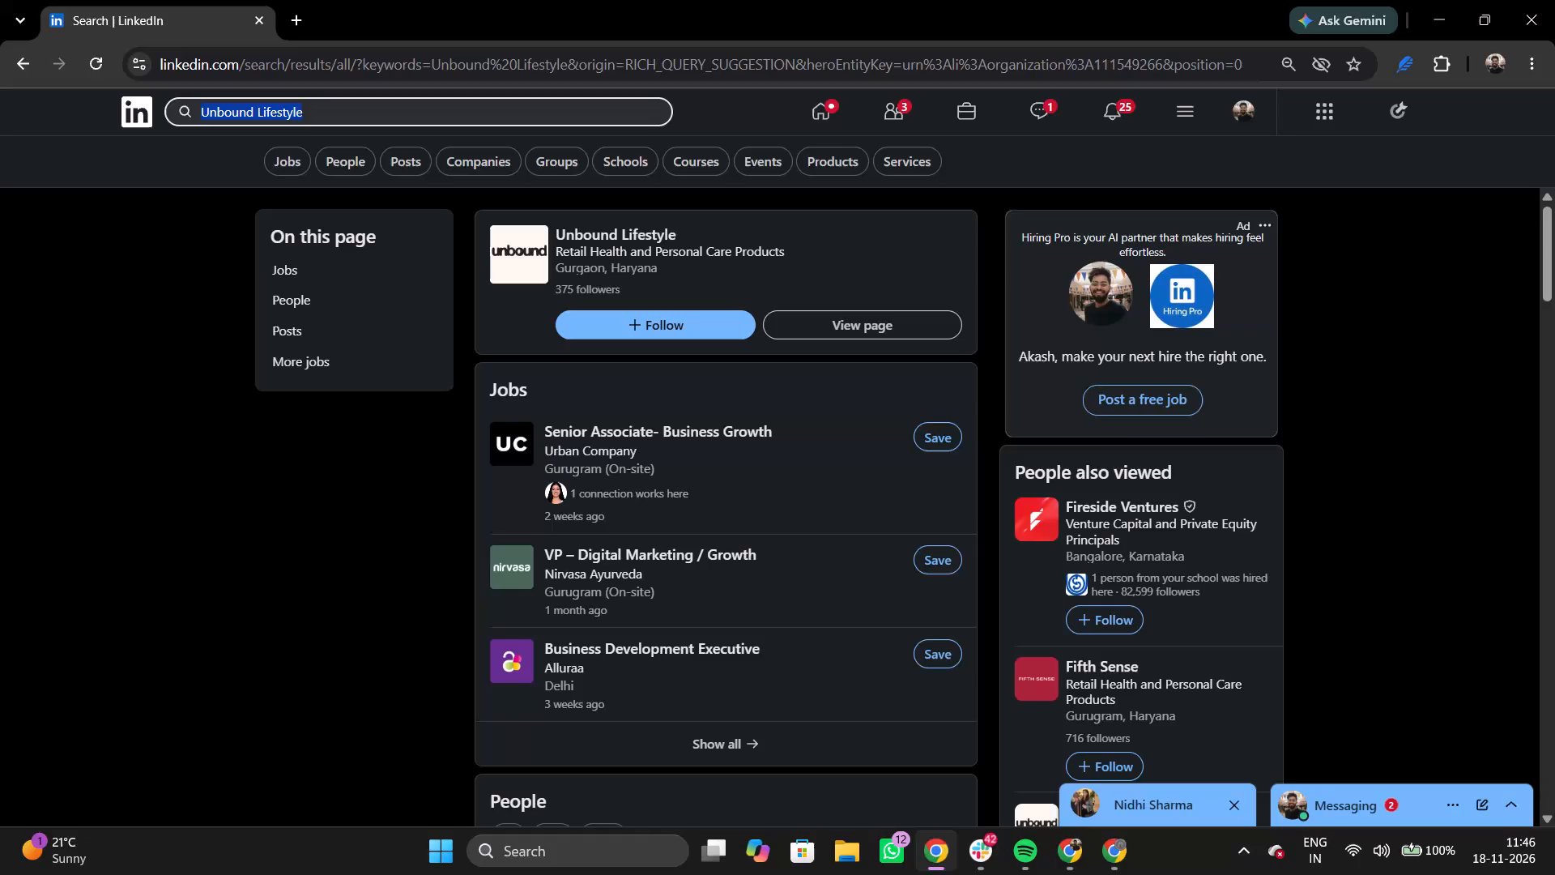
Search for the company bemO Wellness using its suggested company match.
type("bemo")
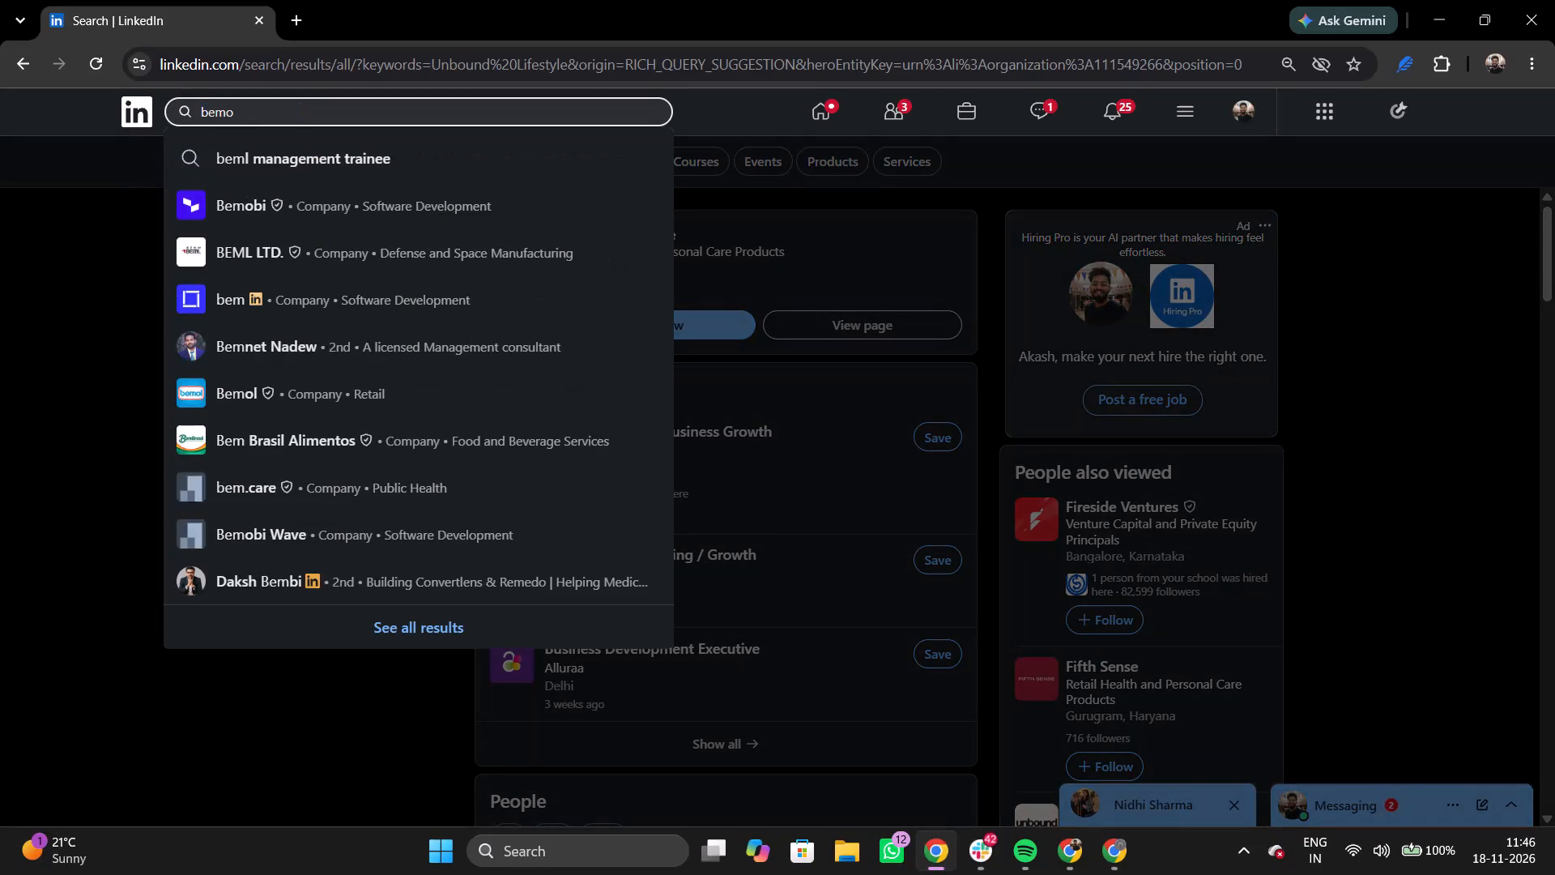
key("space")
type("wellne")
key("Down")
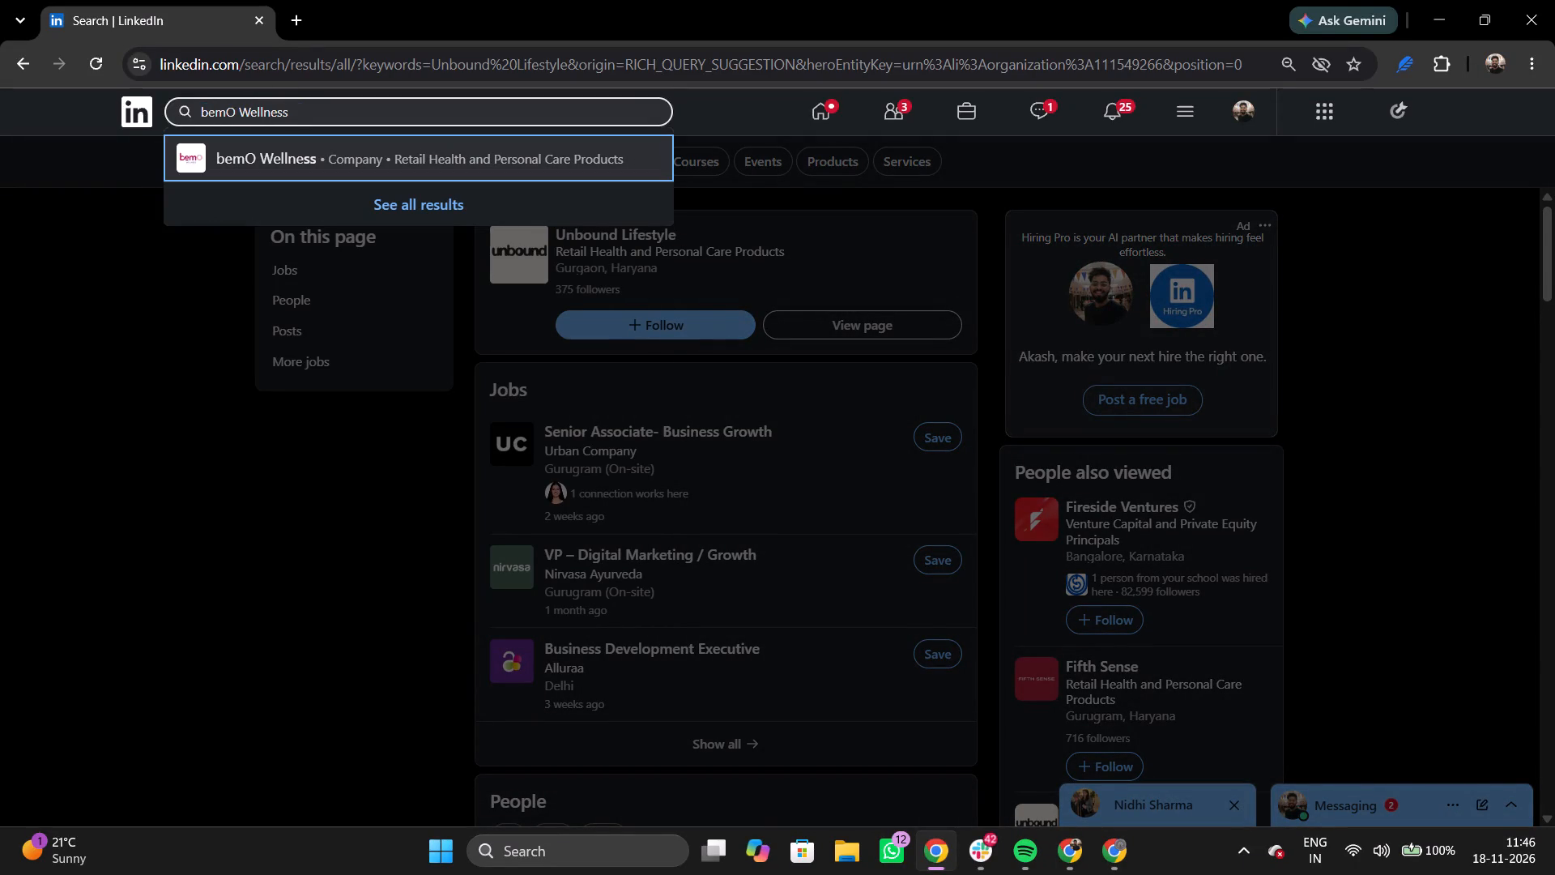
key("Return")
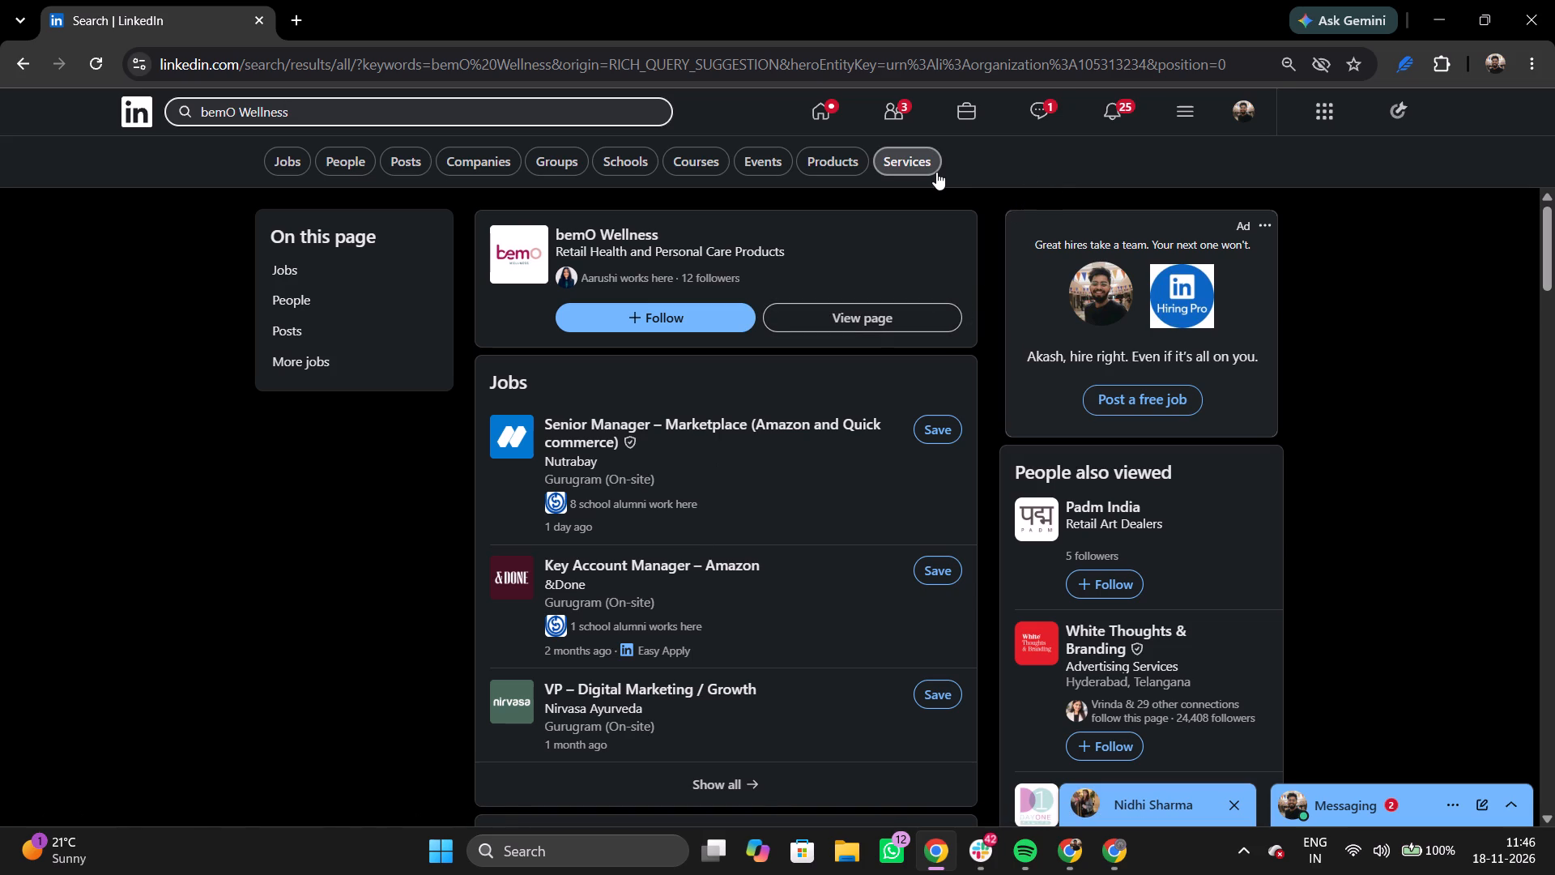
Return to the home feed and browse its posts for brands seeking agency or marketing partners.
left_click(149, 111)
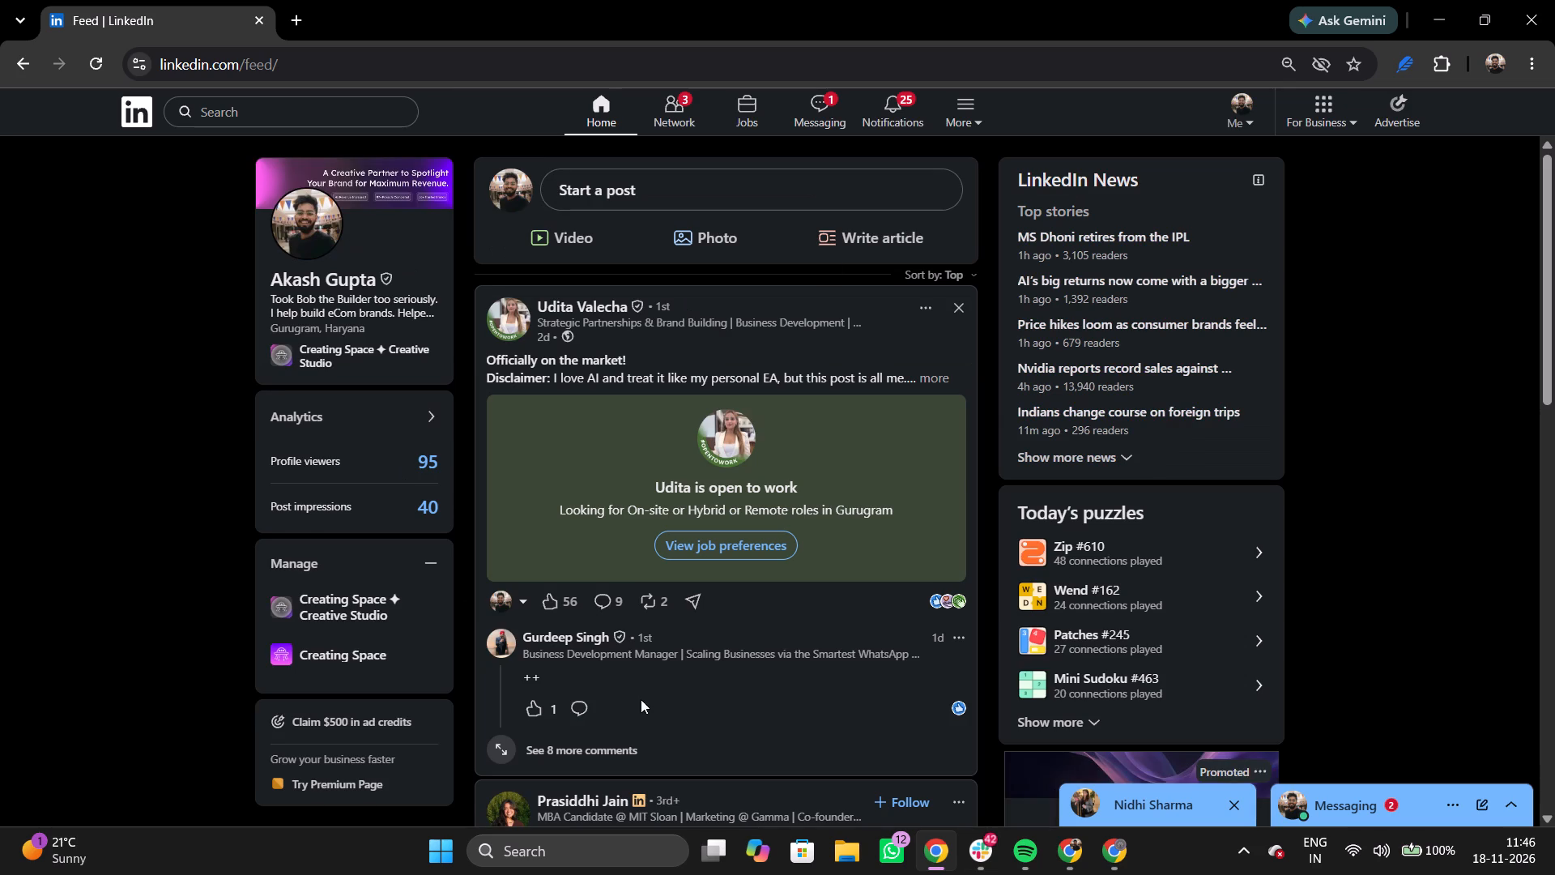
scroll(714, 667, "down", 3)
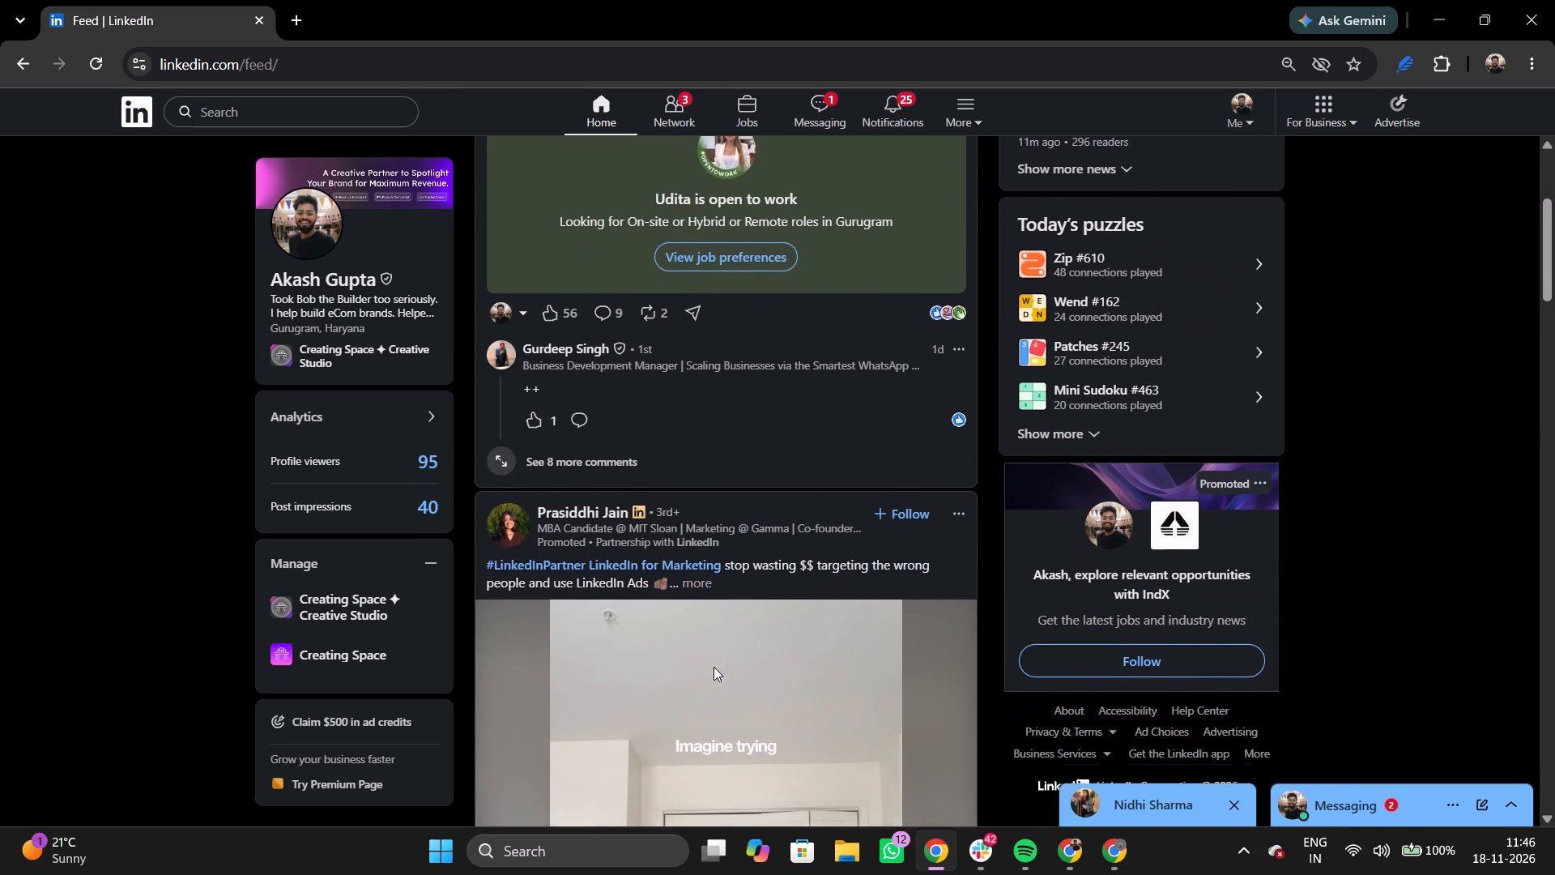
scroll(714, 667, "down", 5)
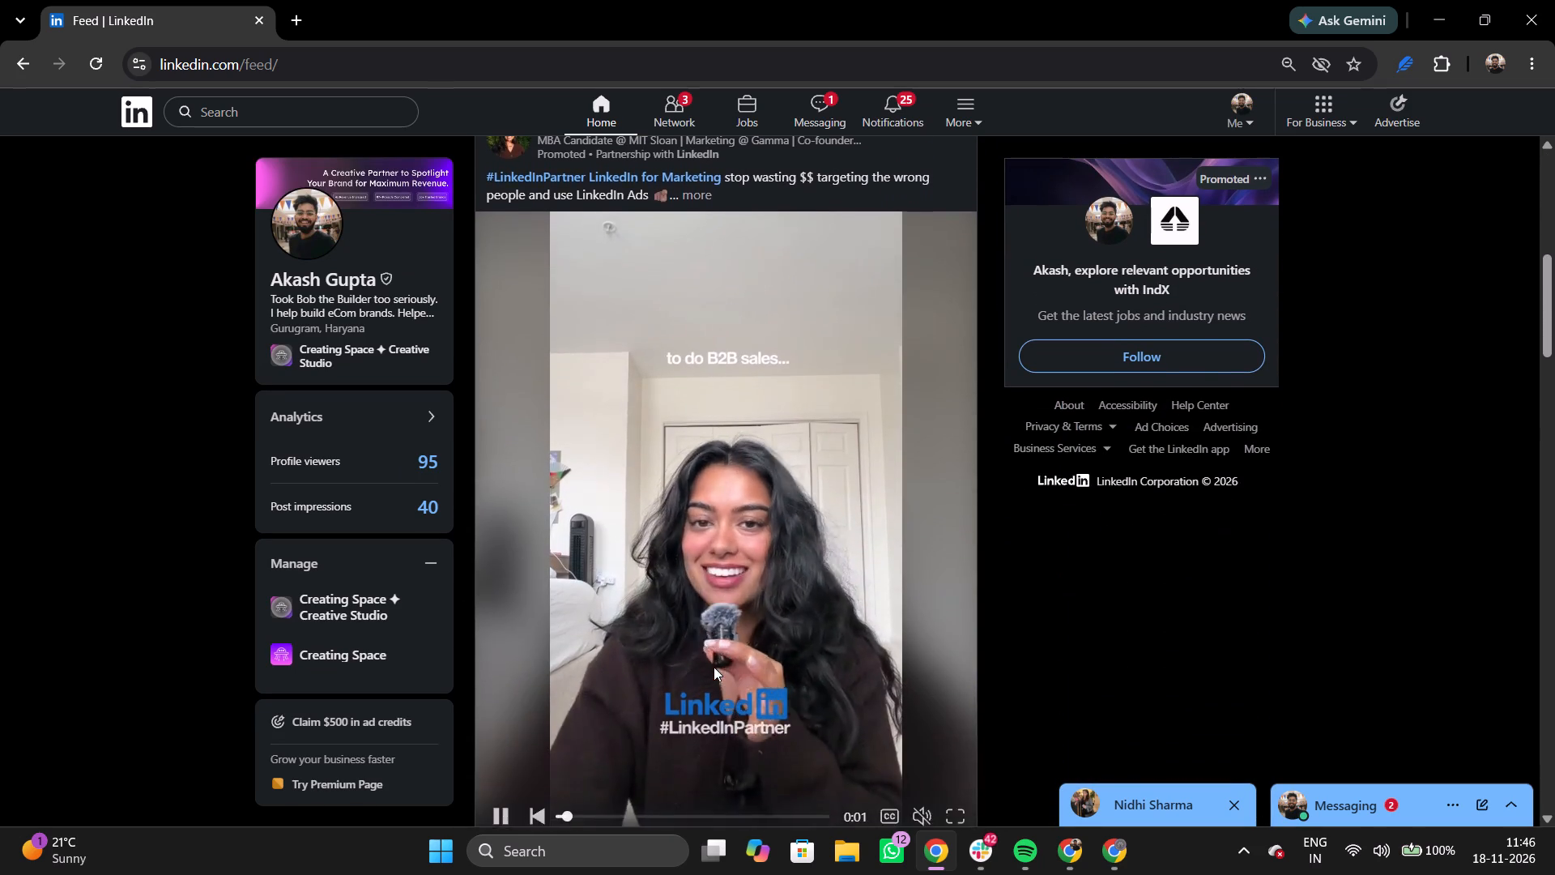
scroll(714, 667, "down", 4)
scroll(792, 662, "down", 3)
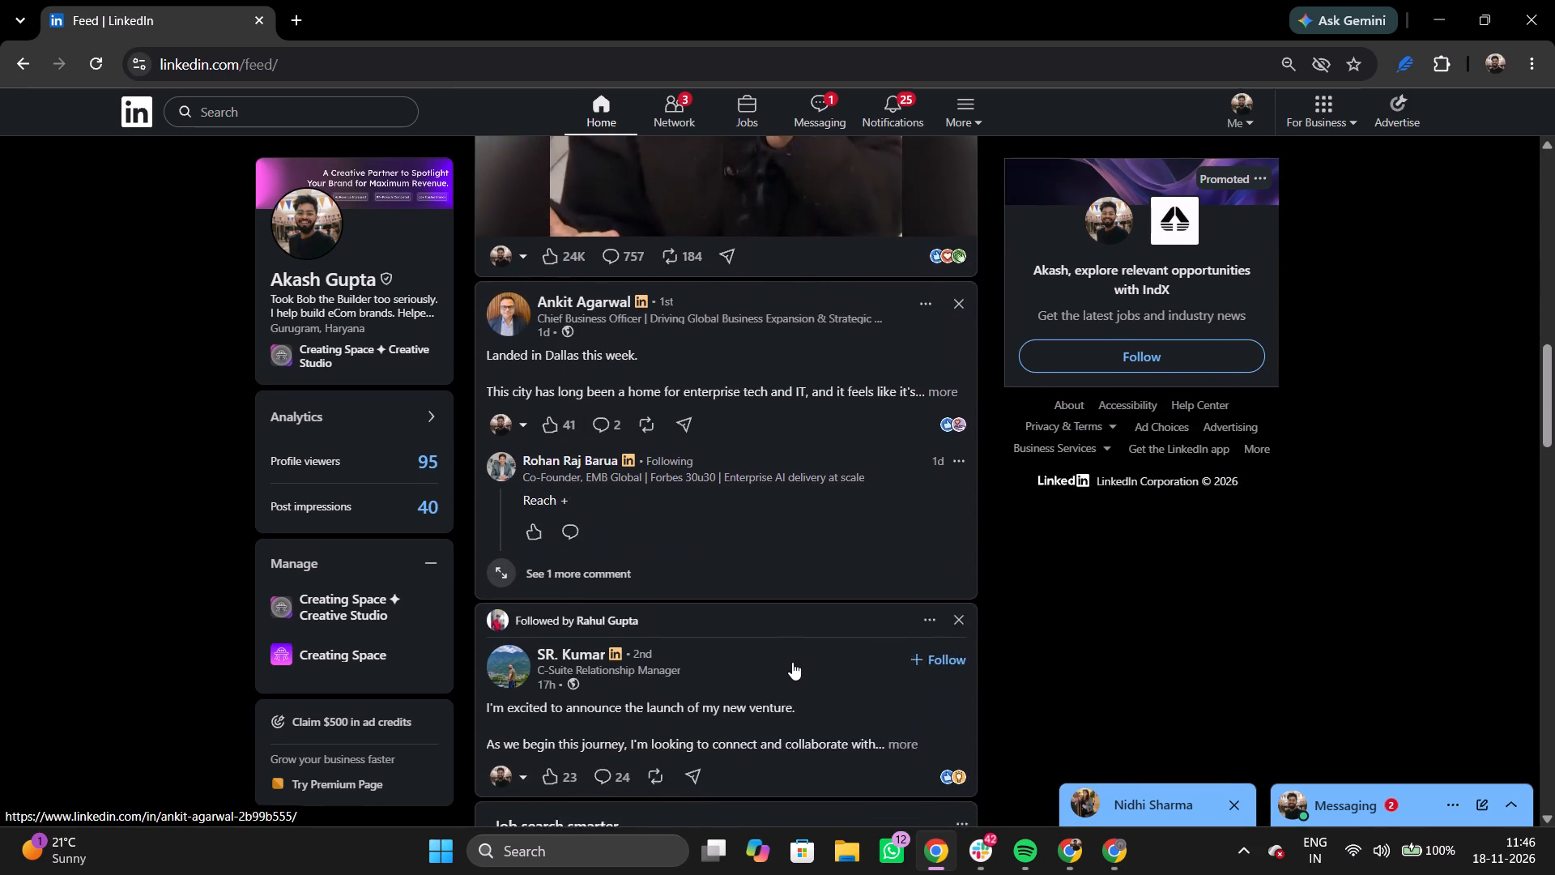
scroll(792, 662, "down", 3)
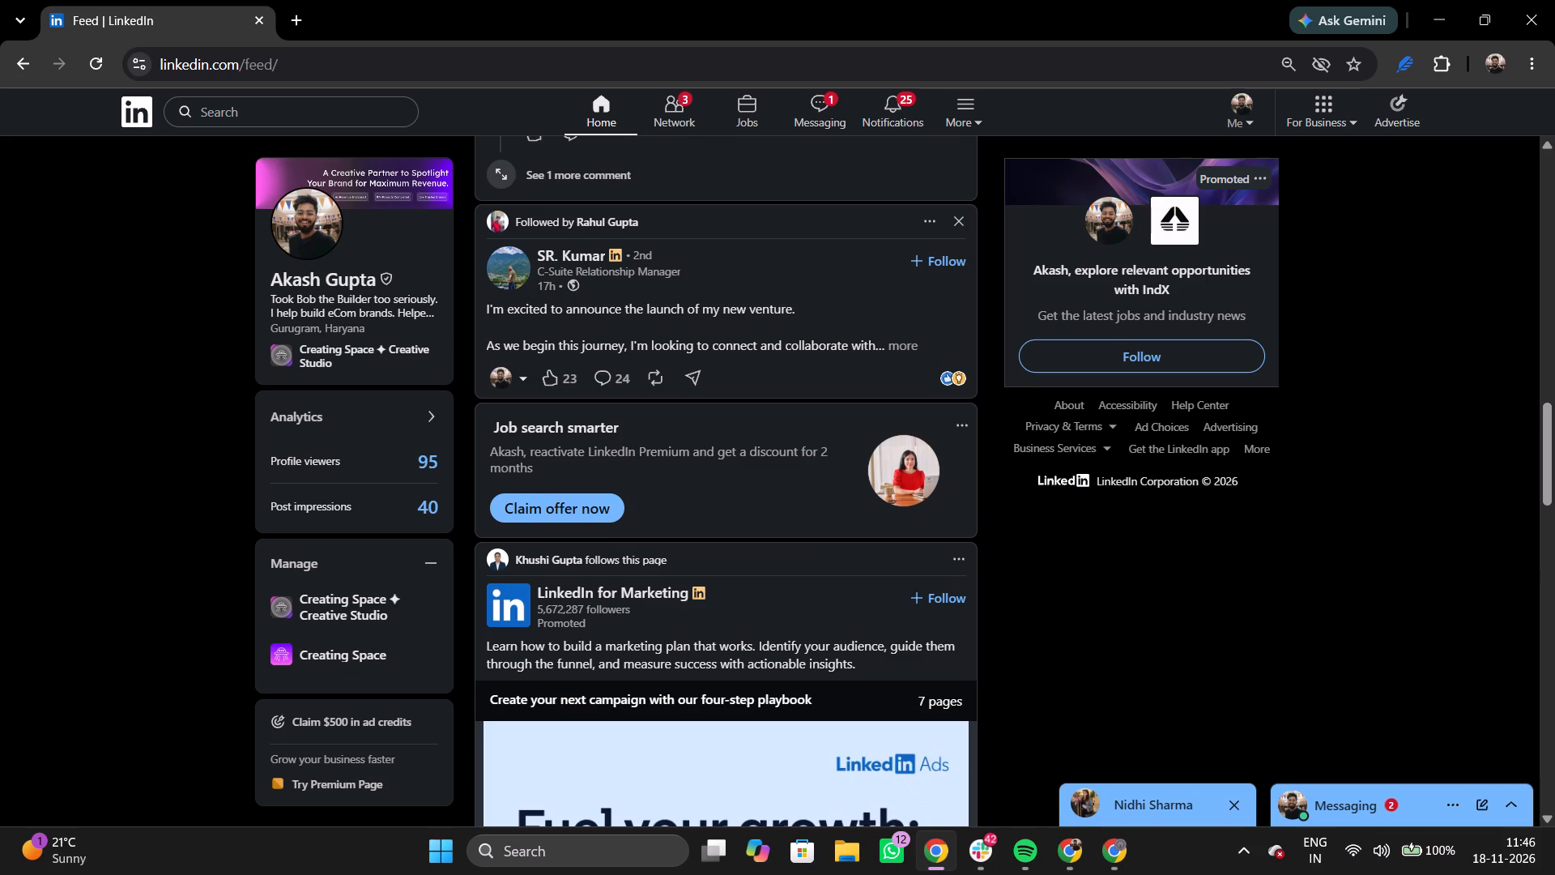
scroll(756, 452, "down", 9)
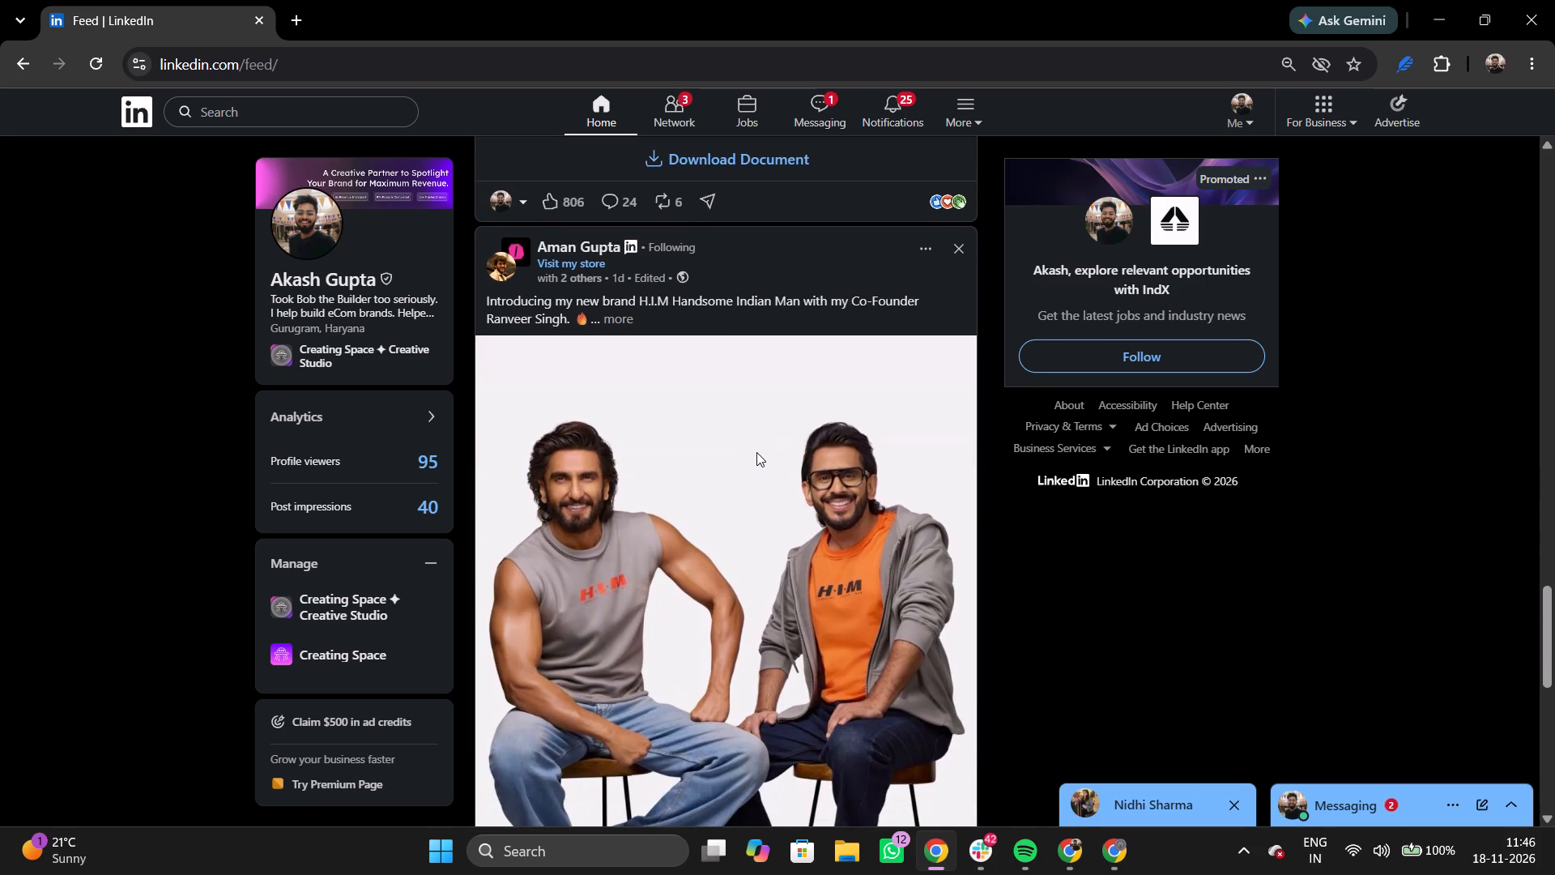
scroll(756, 452, "down", 8)
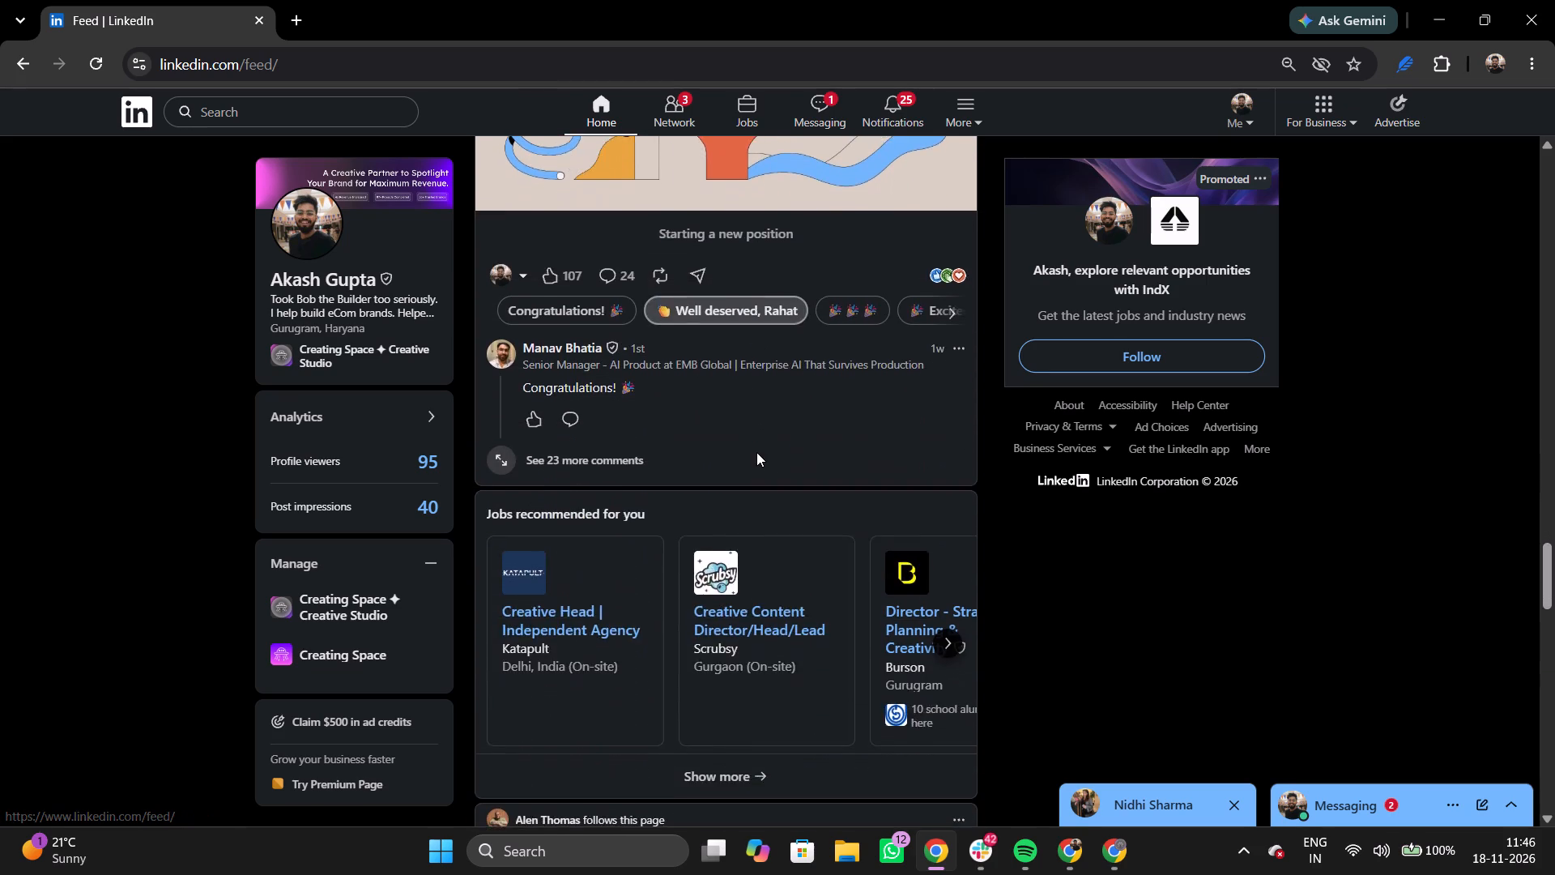
scroll(756, 452, "down", 8)
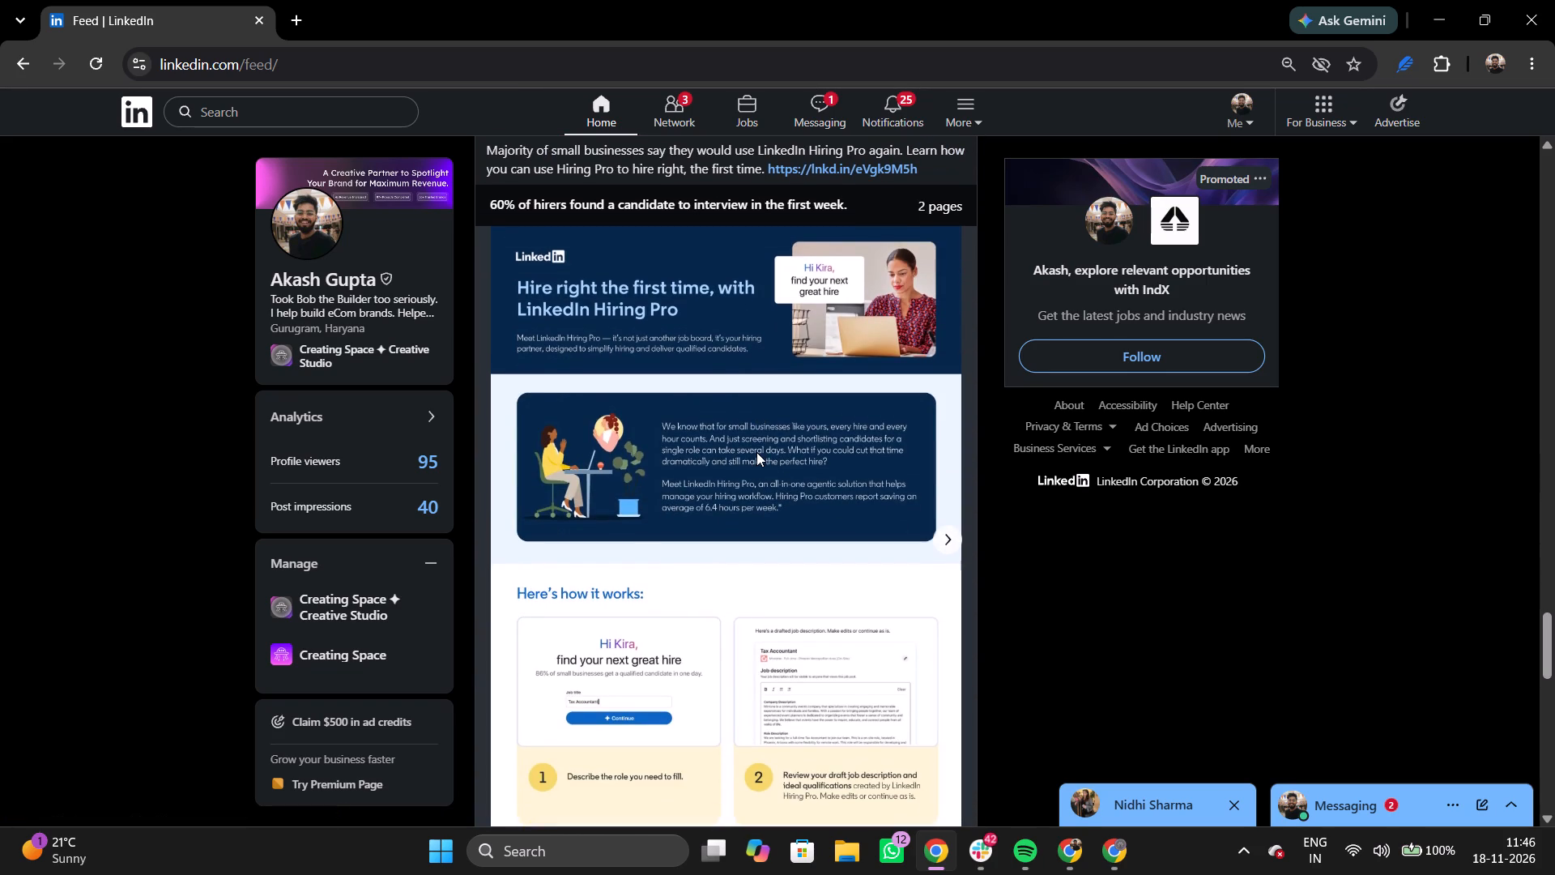
scroll(756, 452, "down", 2)
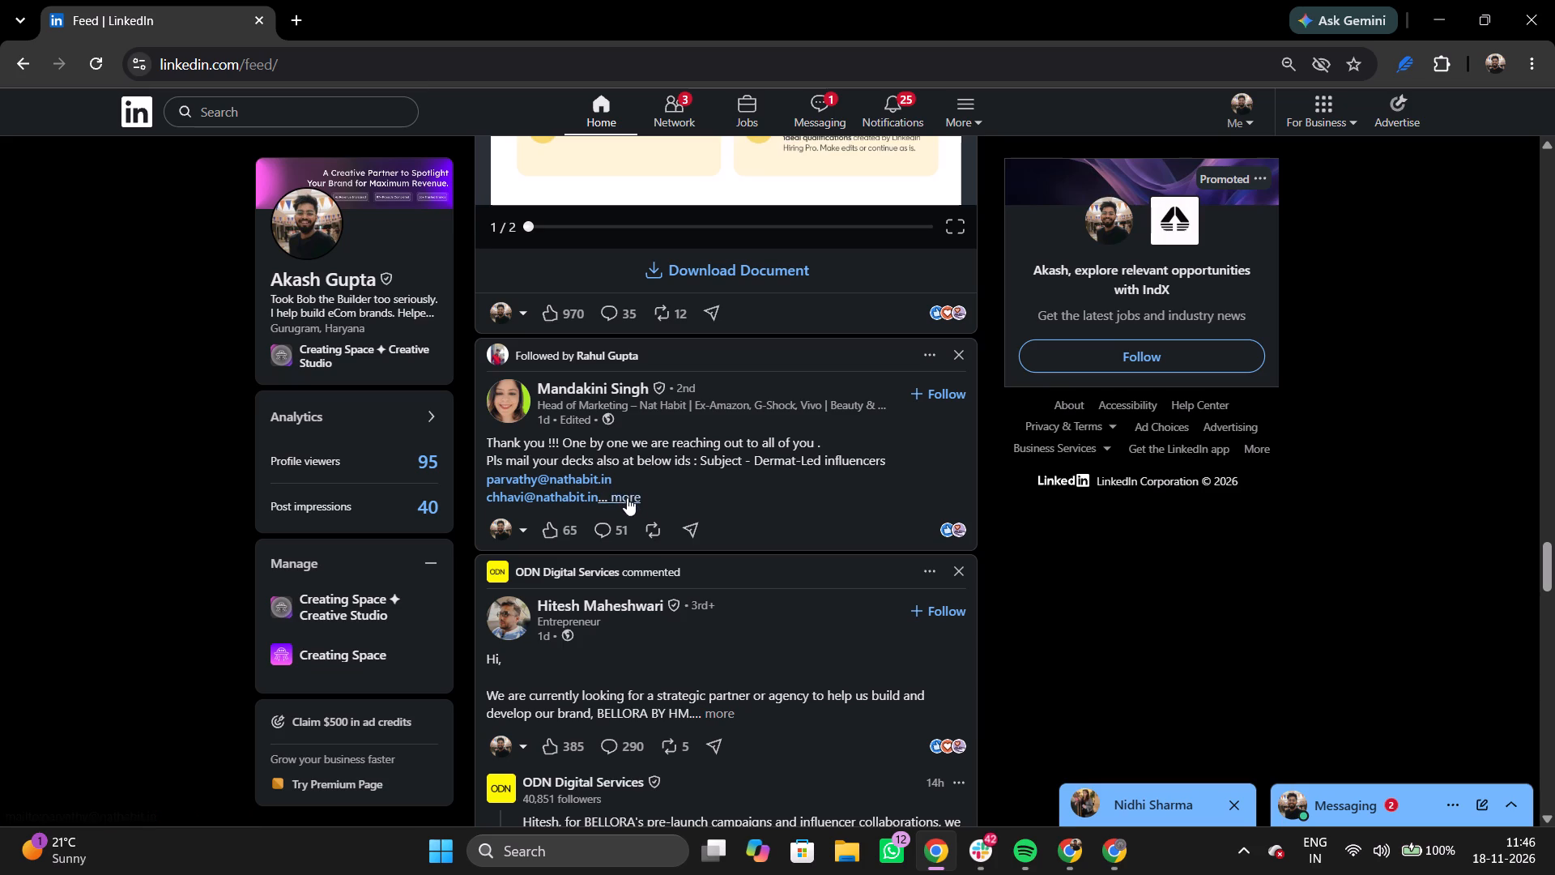
scroll(677, 497, "down", 2)
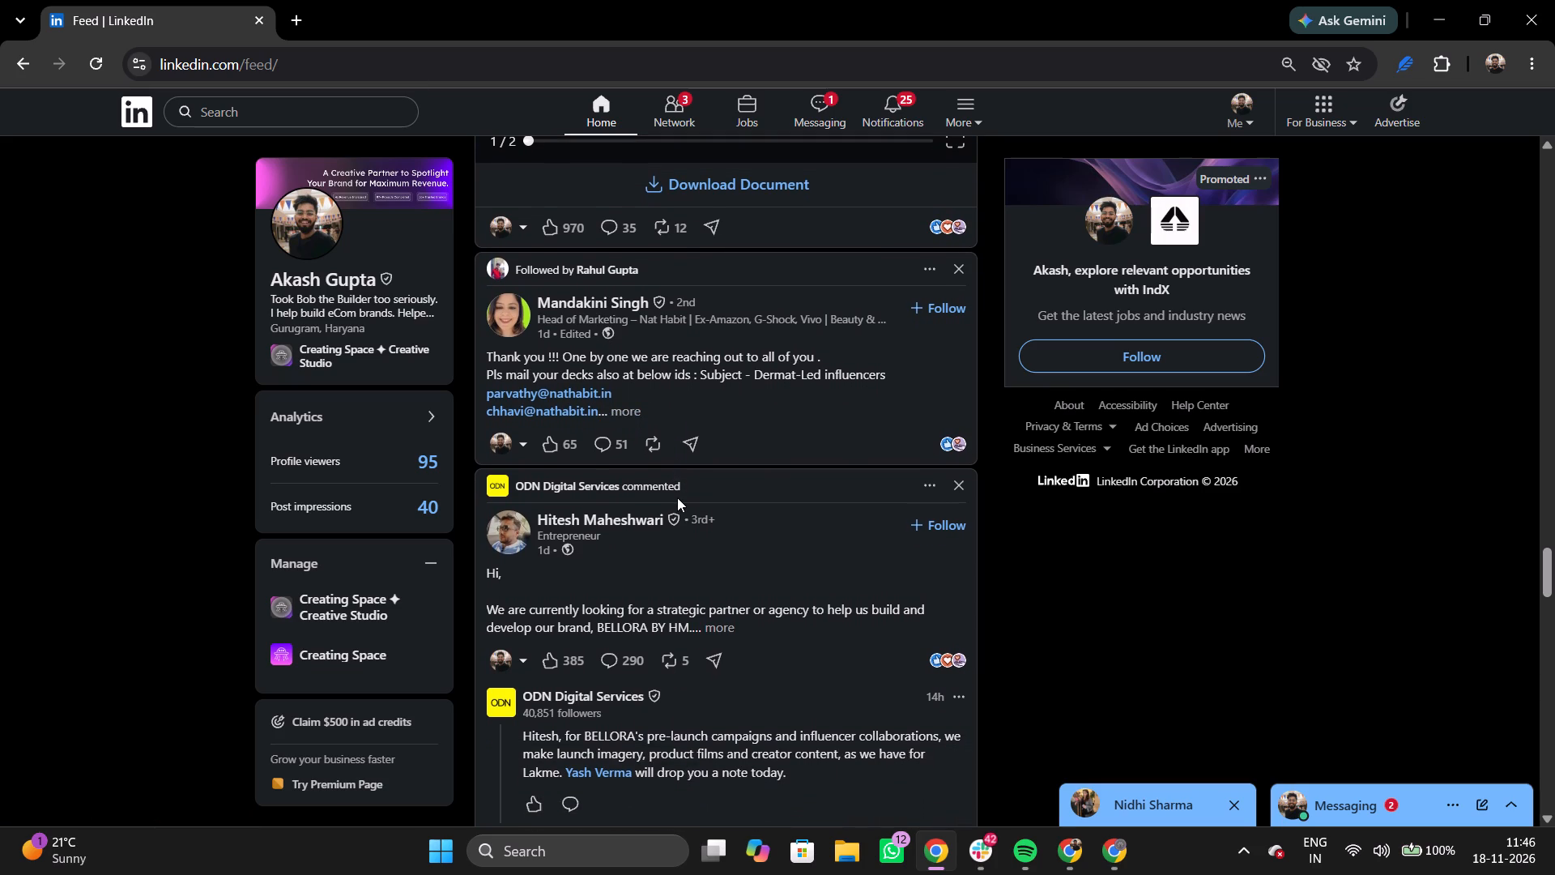
Expand the post seeking a strategic partner or agency for BELLORA BY HM and read its full requirements.
left_click(722, 631)
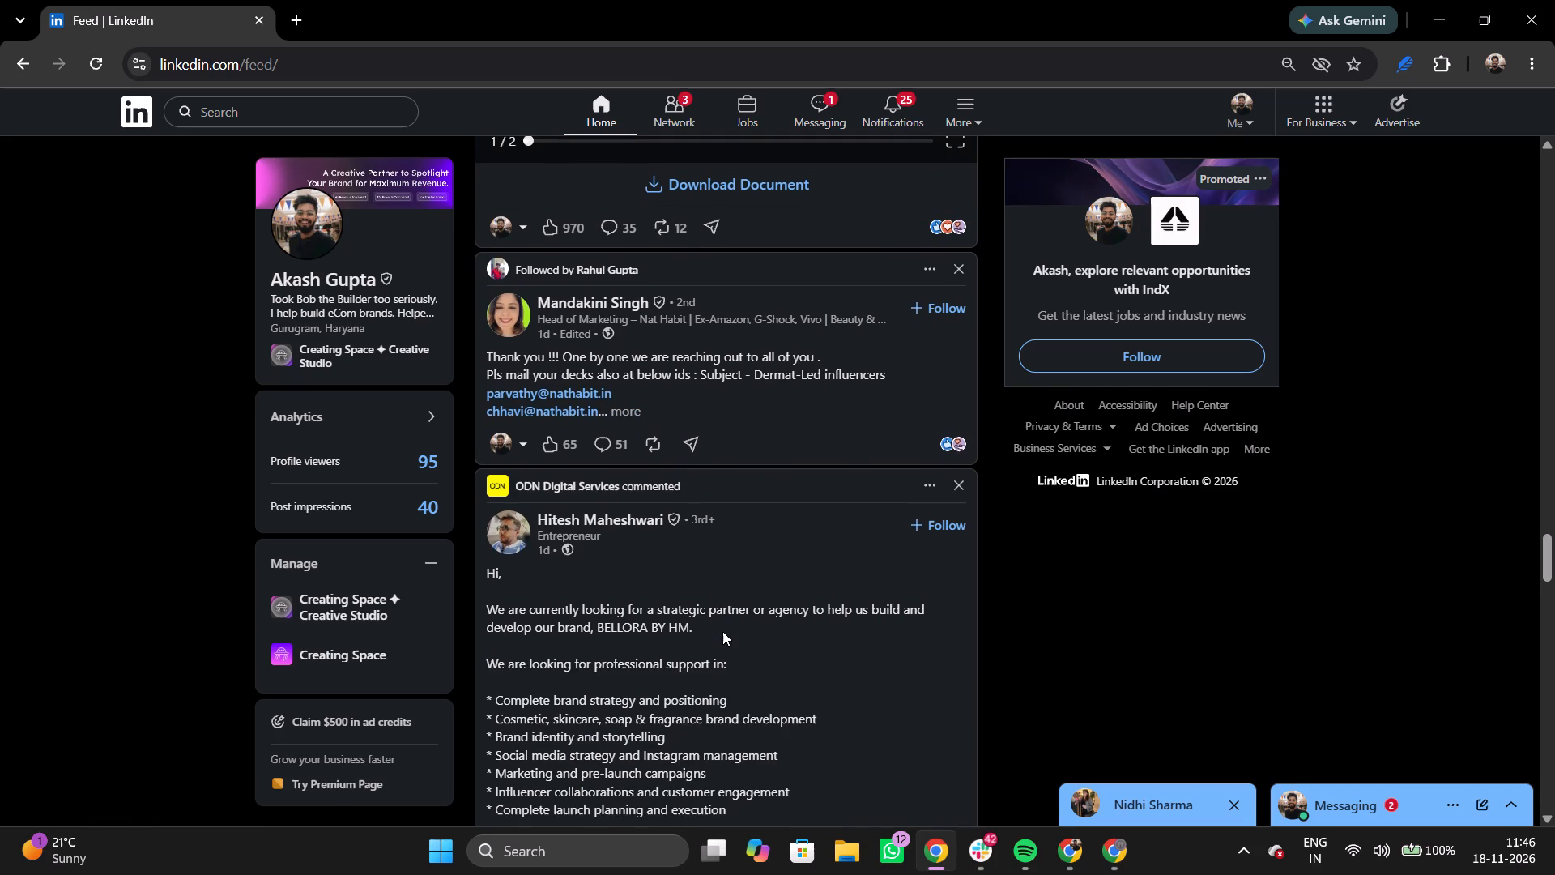
scroll(693, 574, "down", 2)
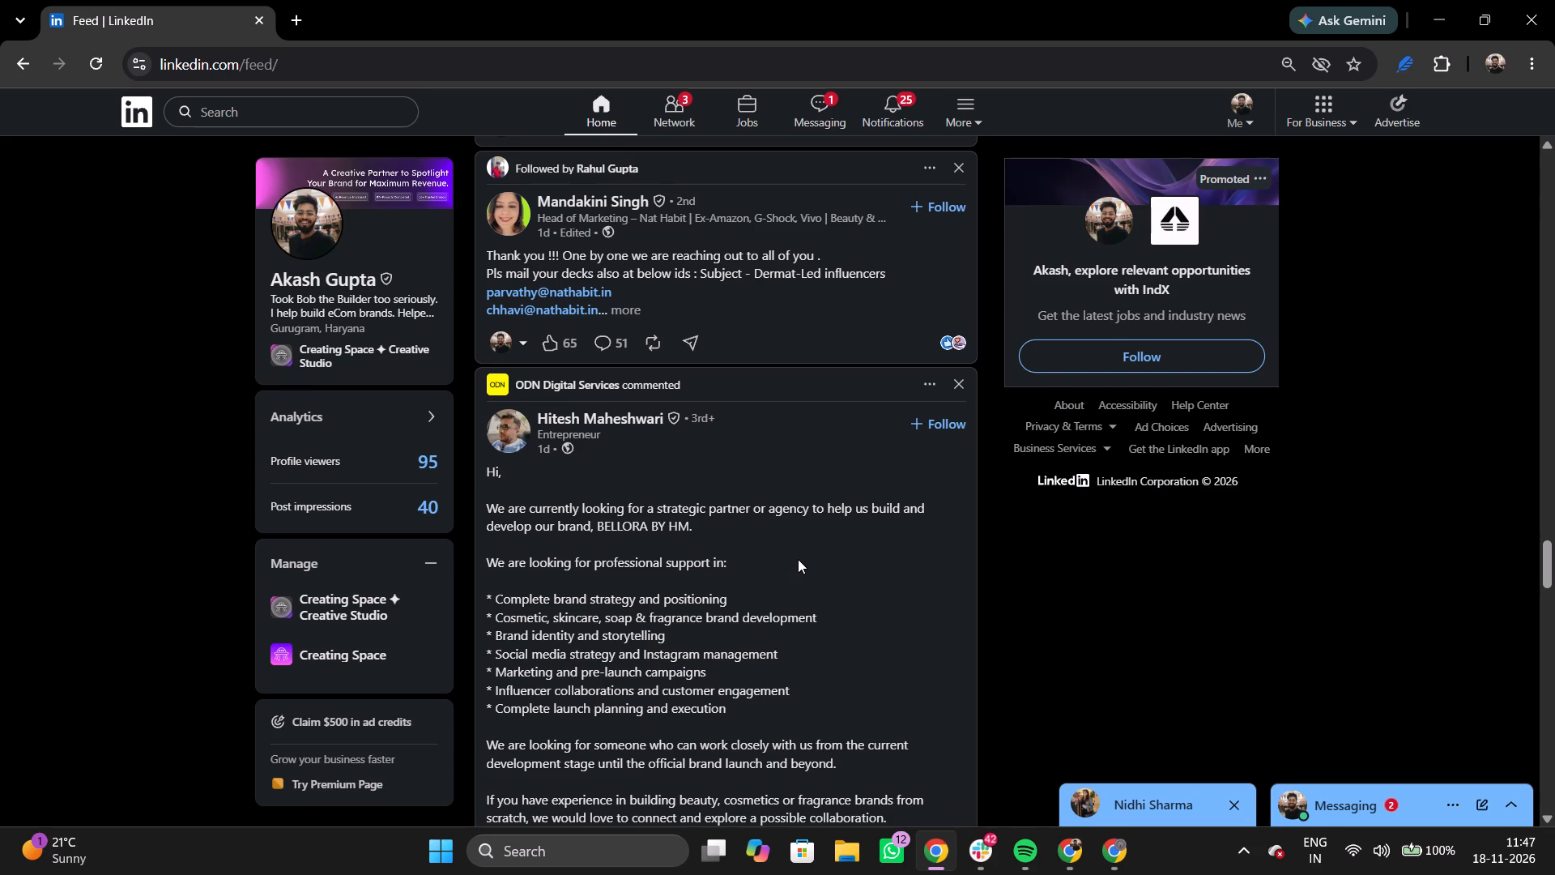
scroll(765, 555, "down", 1)
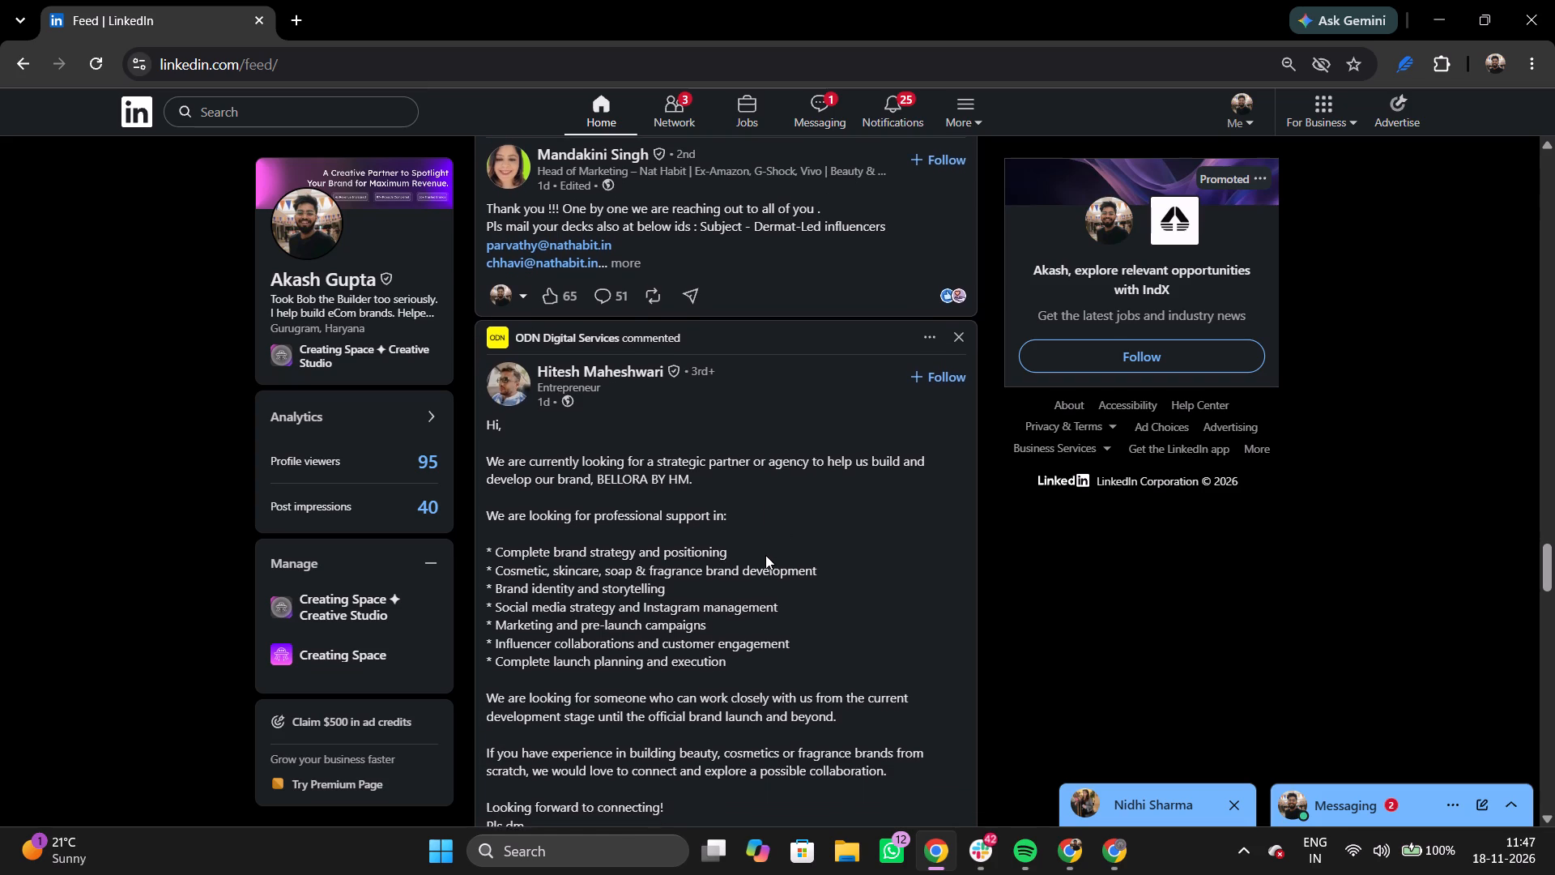
scroll(765, 555, "down", 2)
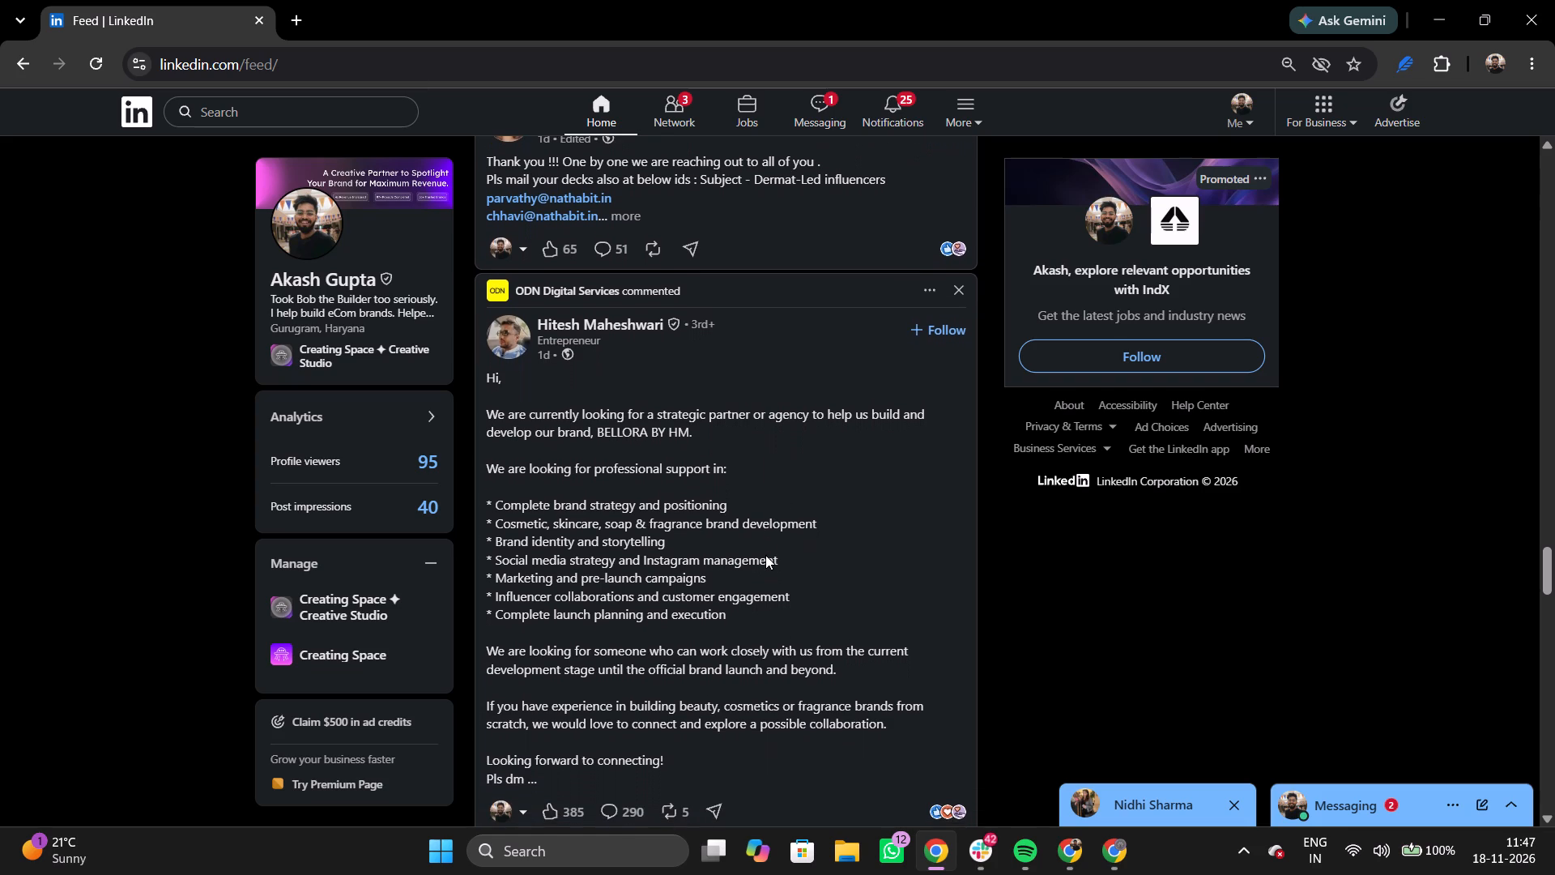
scroll(765, 555, "down", 1)
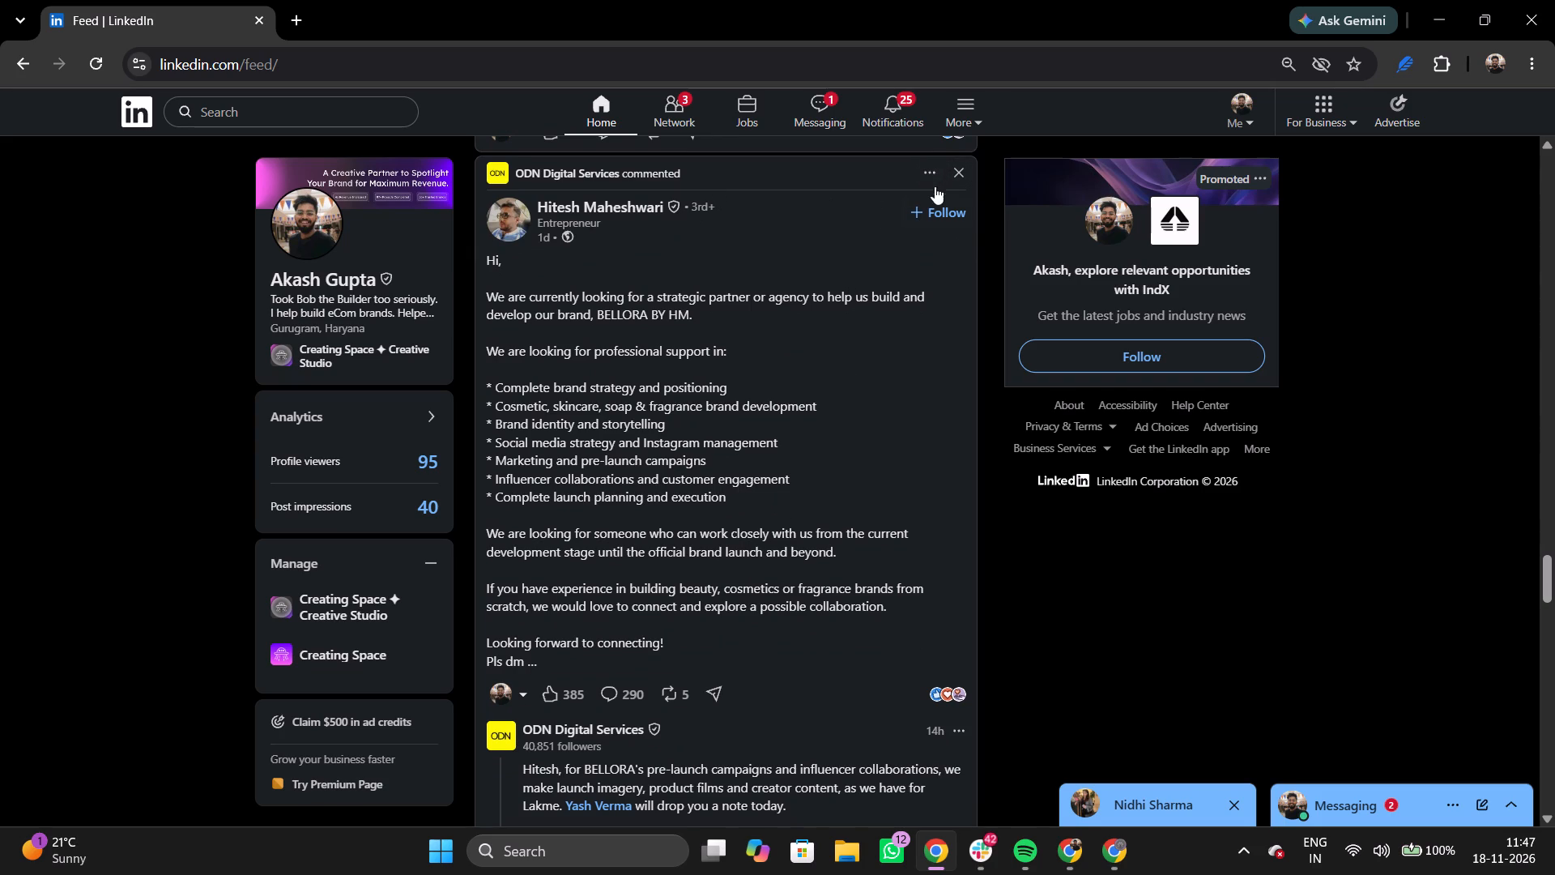
Send the BELLORA BY HM post, without a message, to the Lifecycle Marketing Manager connection found by searching "ritik".
left_click(715, 687)
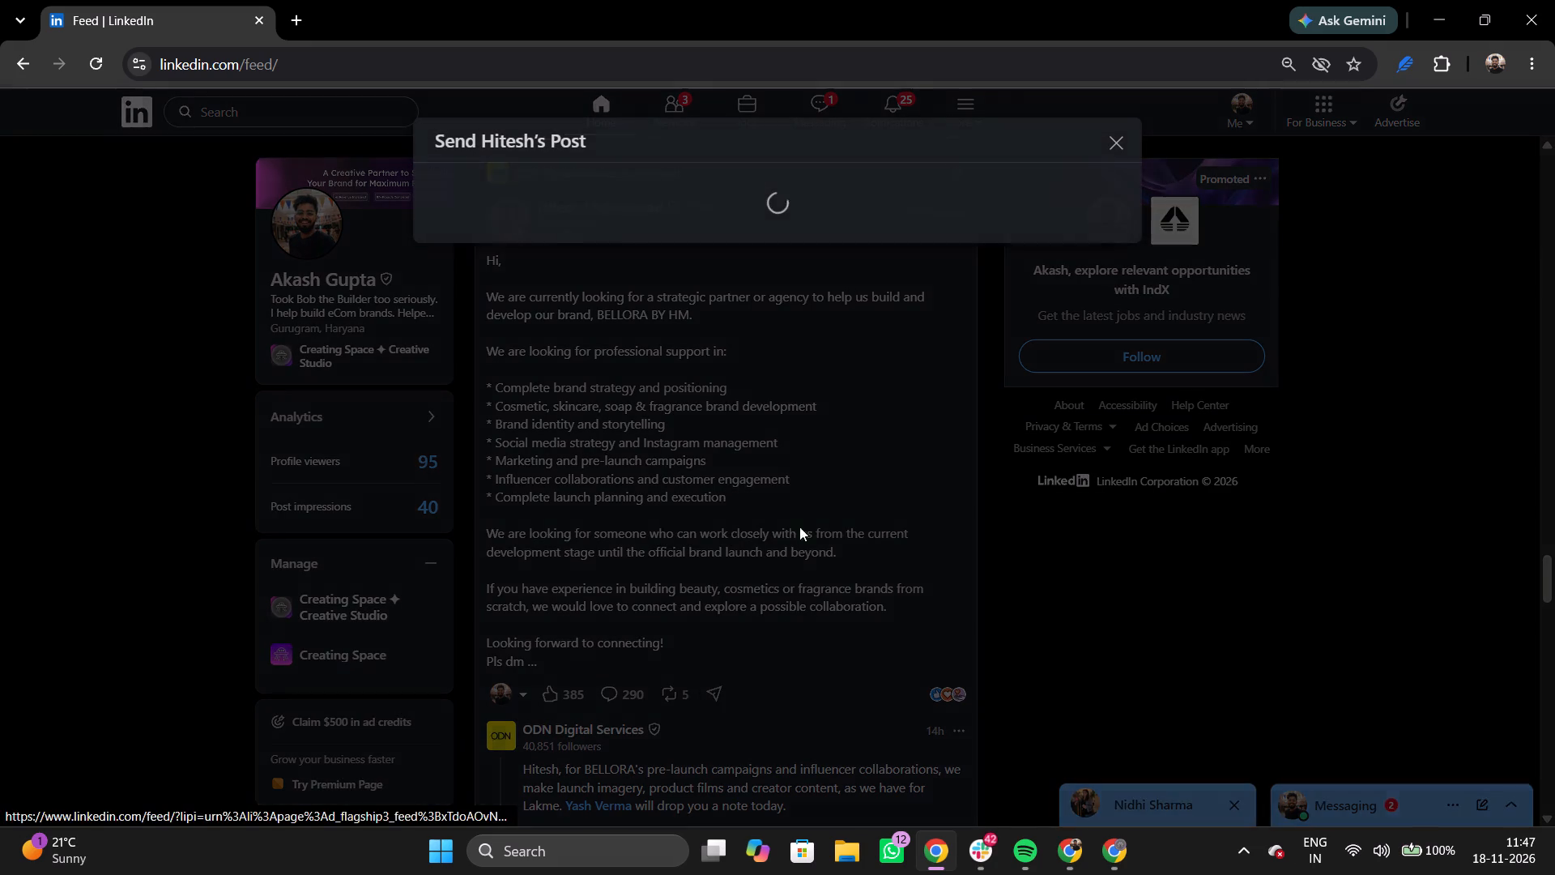
left_click(613, 190)
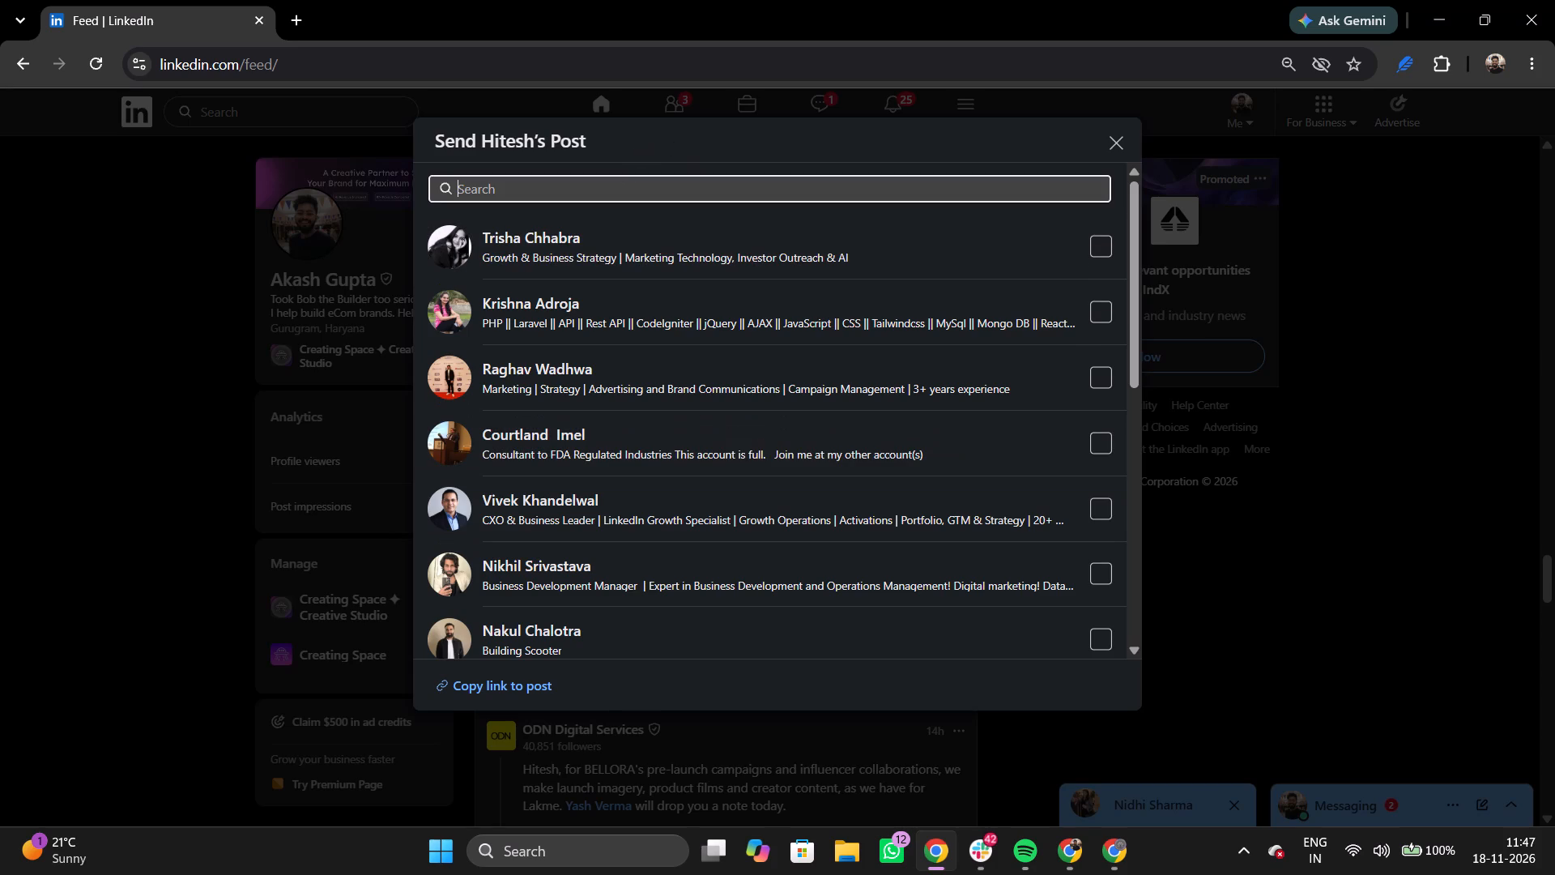
type("riti")
key("k")
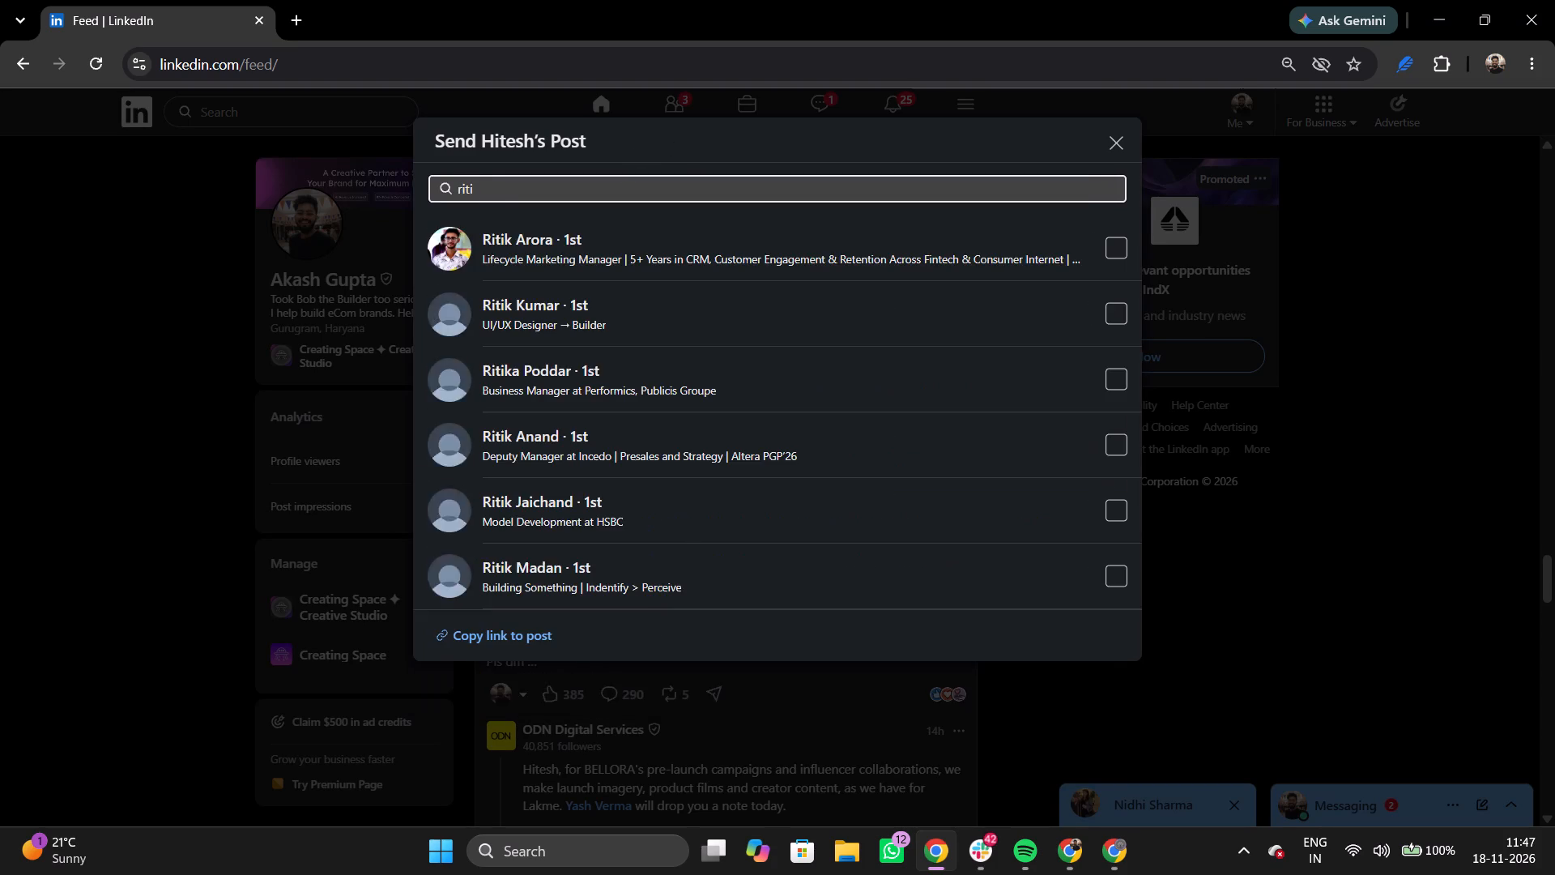
left_click(1115, 246)
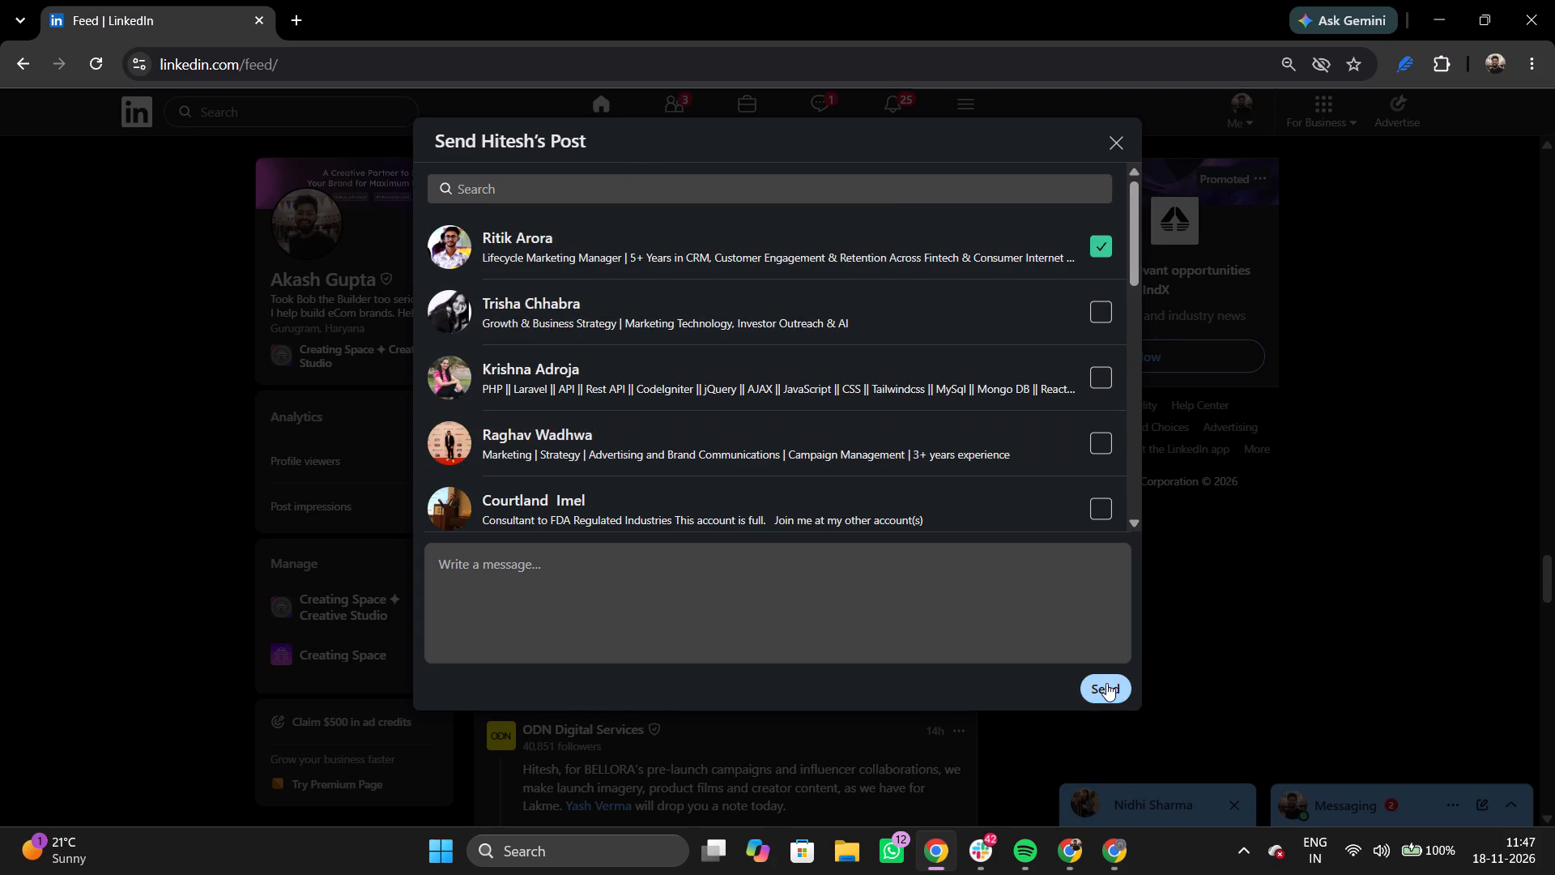
left_click(1106, 683)
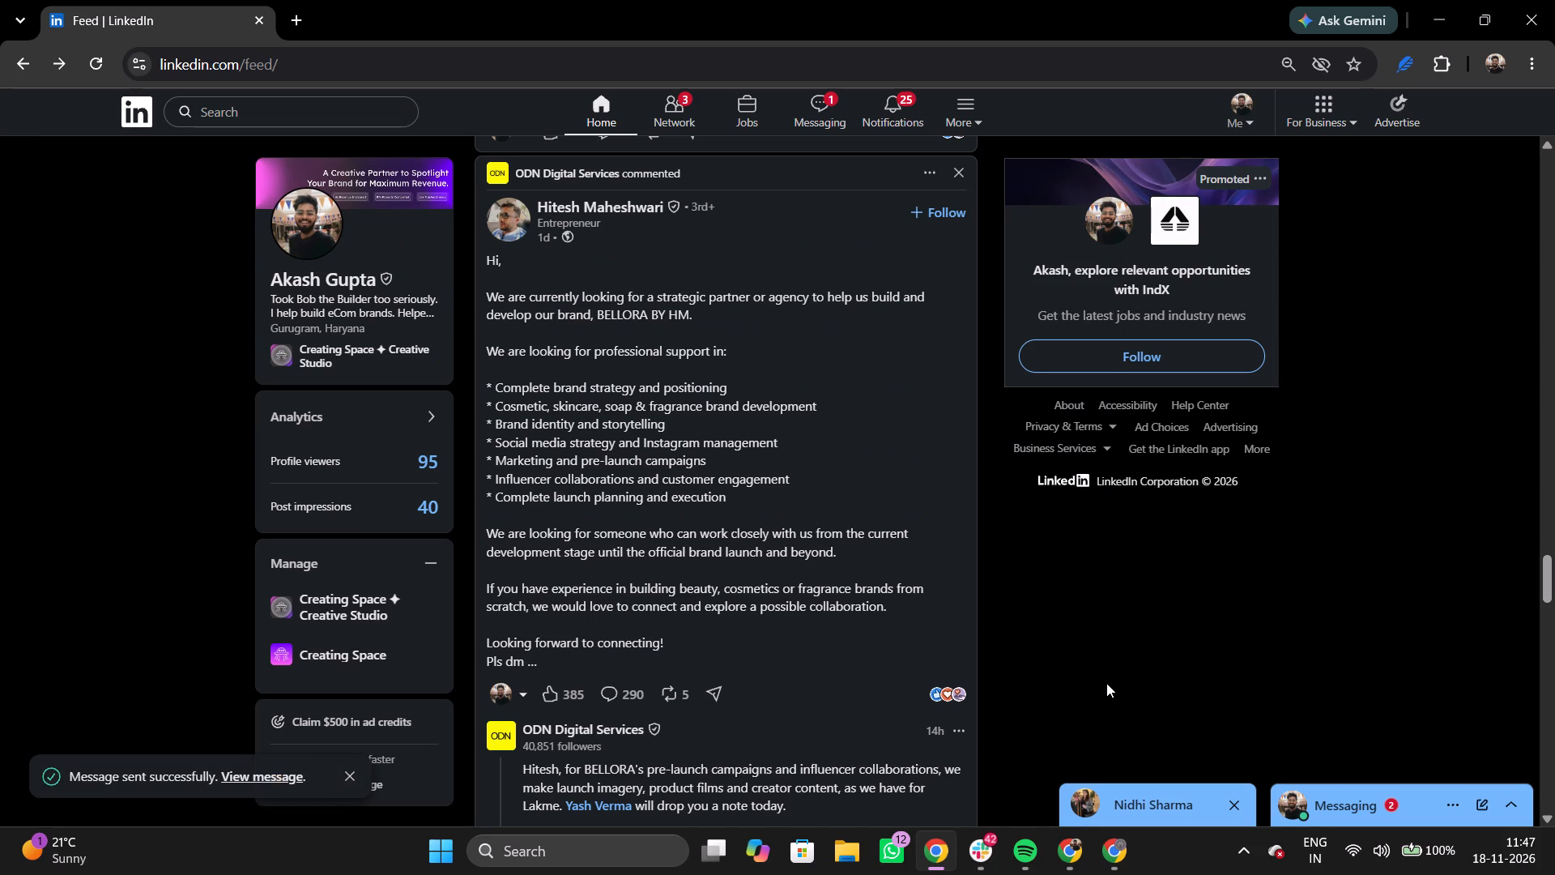
Open the account's notifications.
left_click(897, 105)
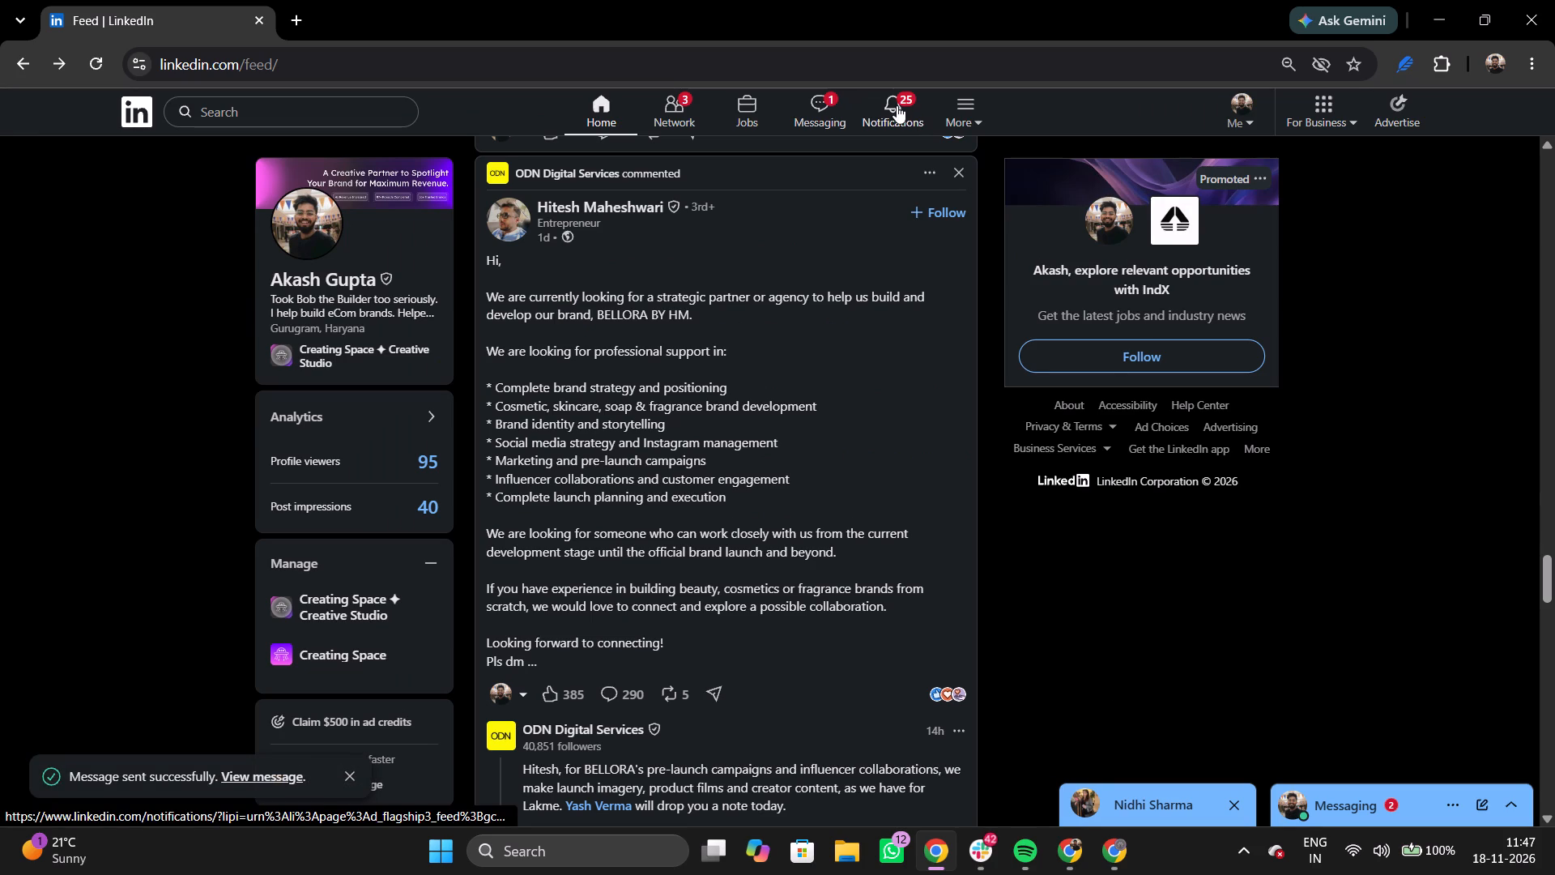
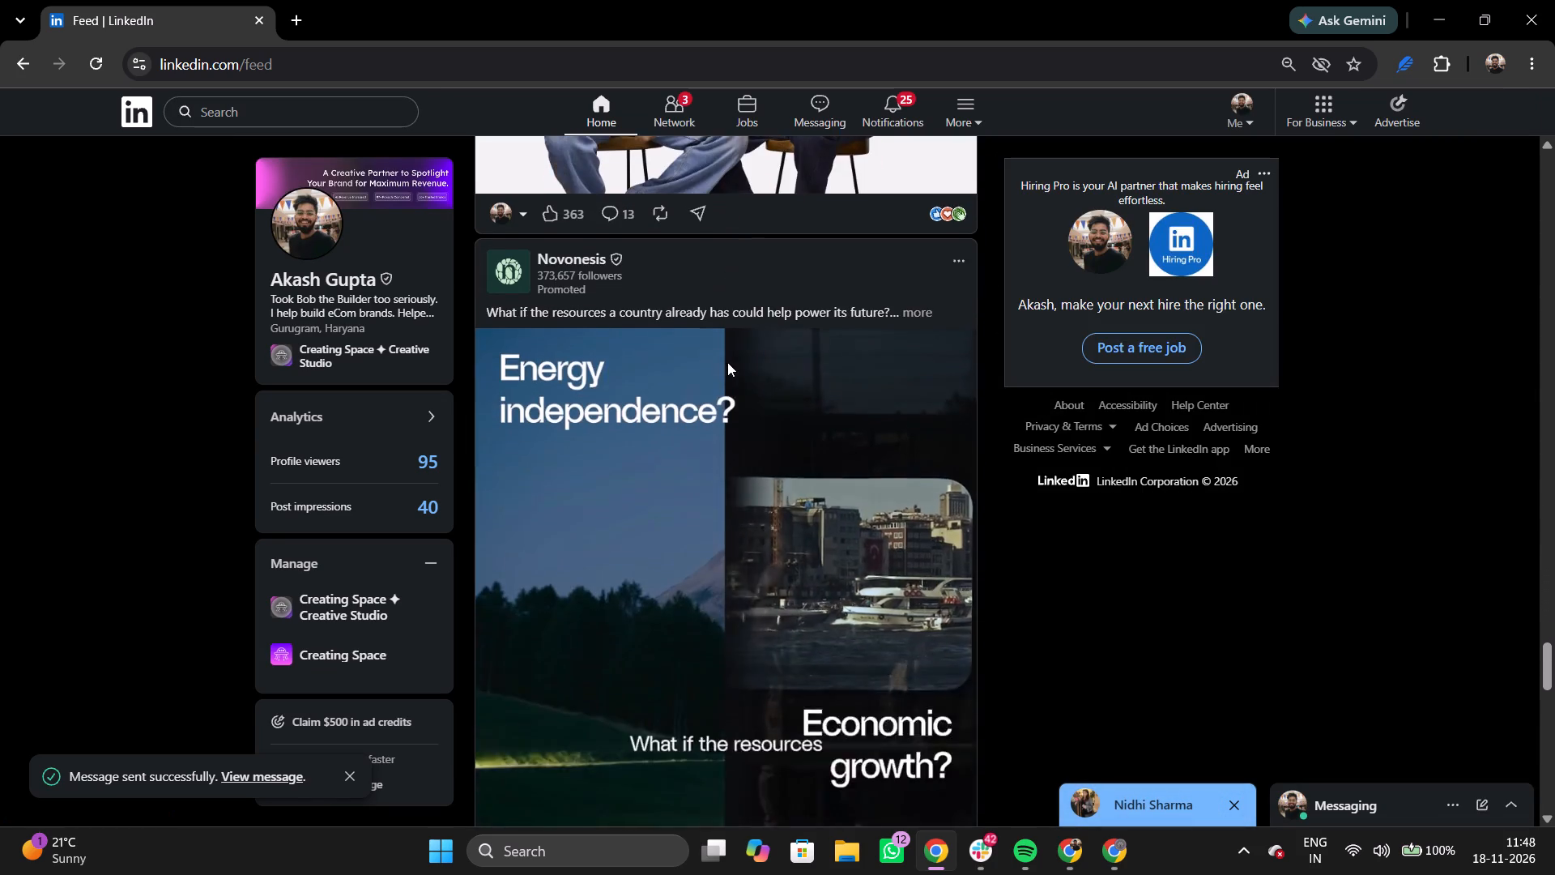
Browse further through the home feed's posts for brands seeking agency or marketing partners, examining the new-position update from a Home Essentials sourcing manager.
scroll(727, 362, "down", 5)
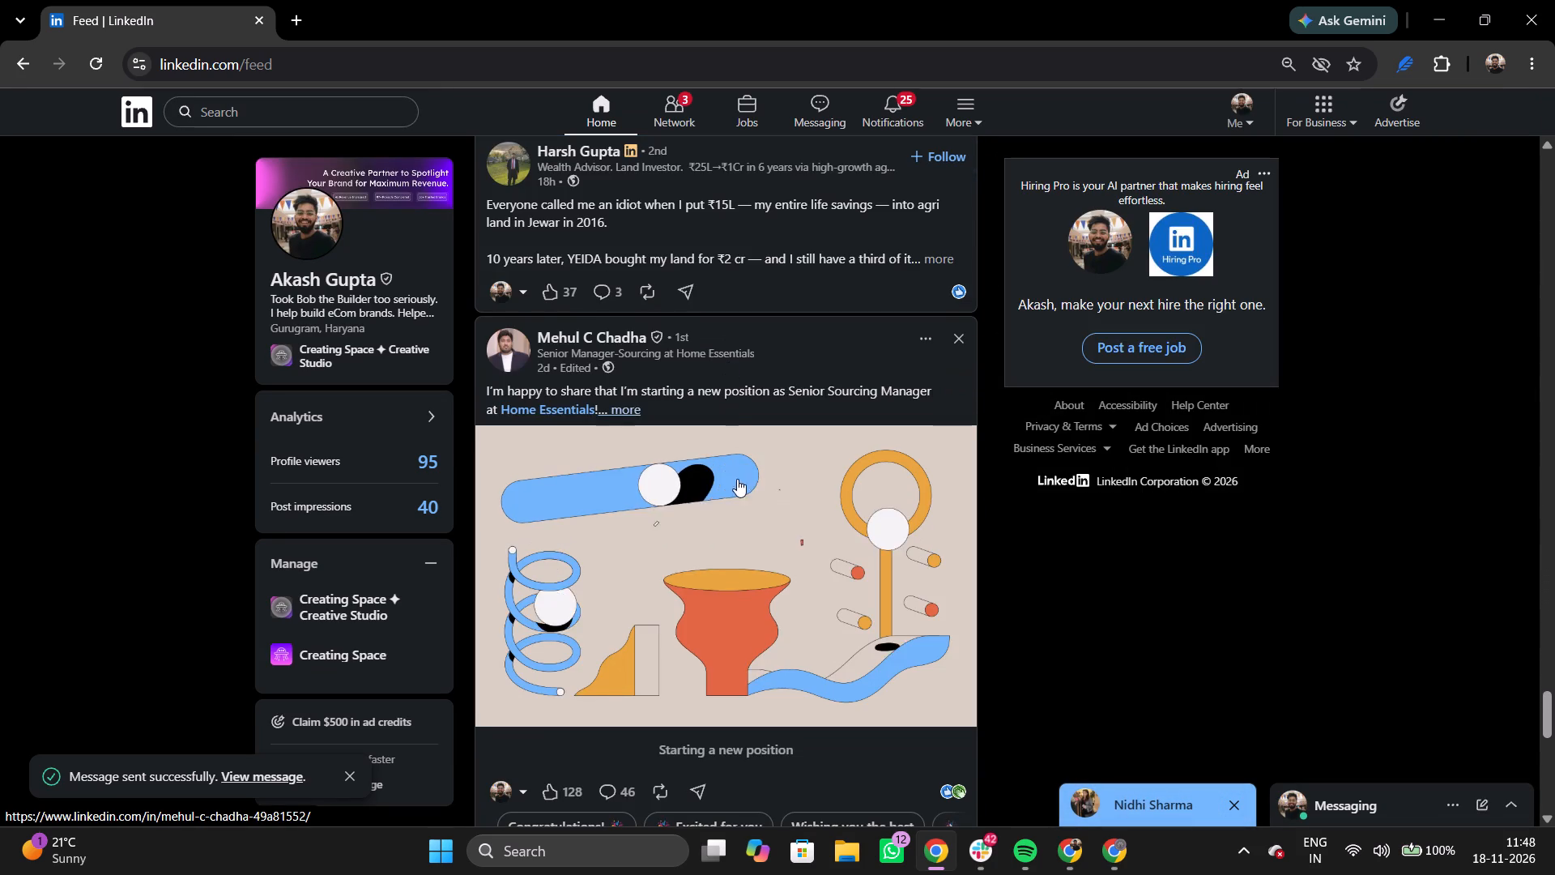
scroll(743, 499, "down", 2)
scroll(743, 430, "right", 1)
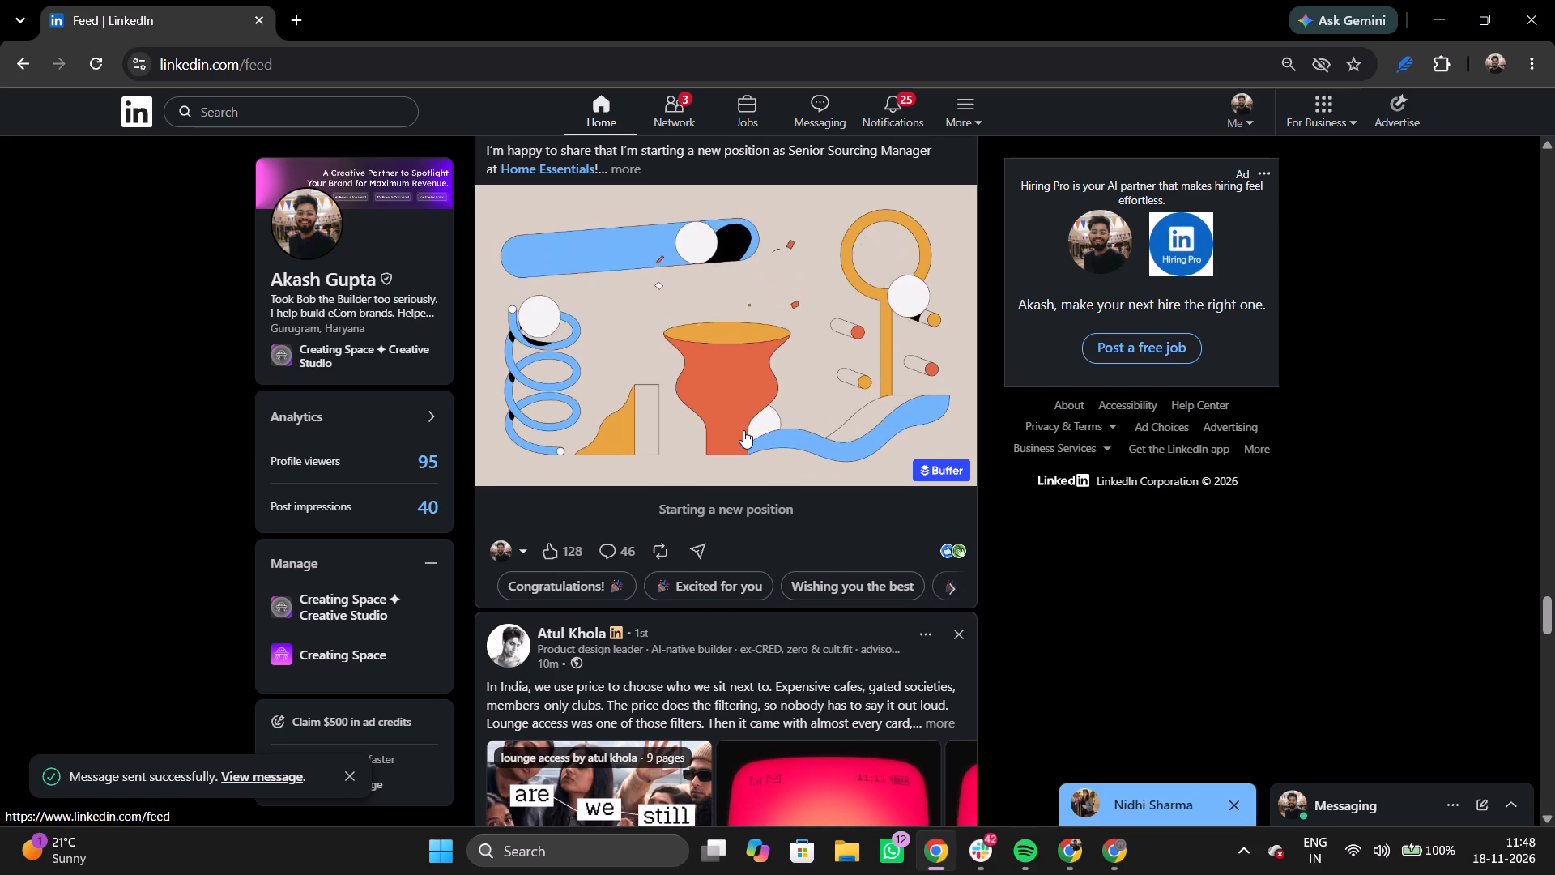
scroll(743, 430, "right", 1)
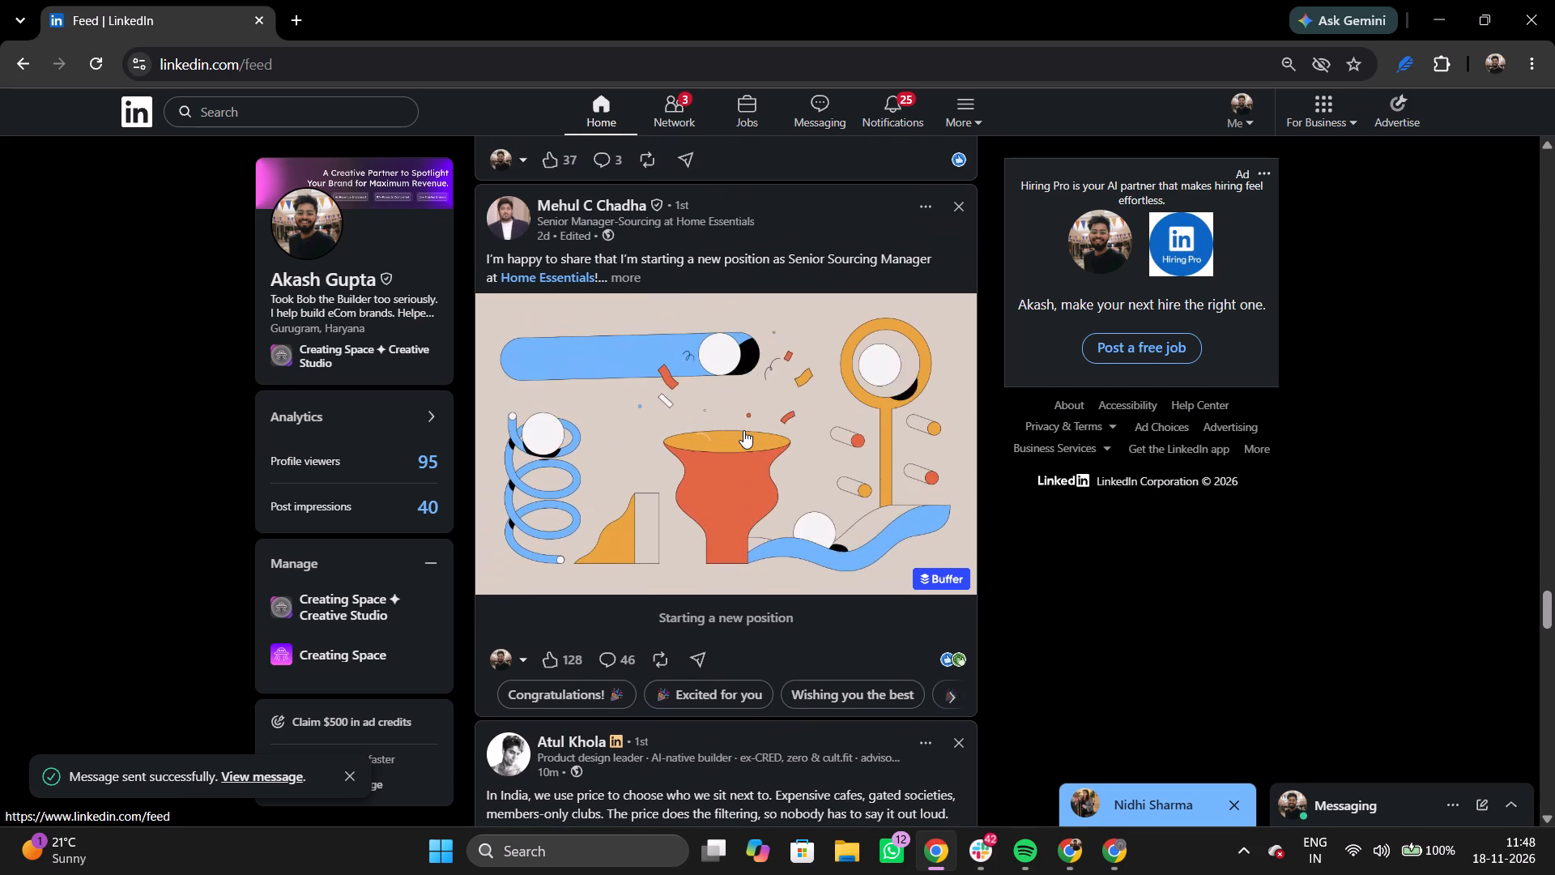
scroll(743, 430, "right", 1)
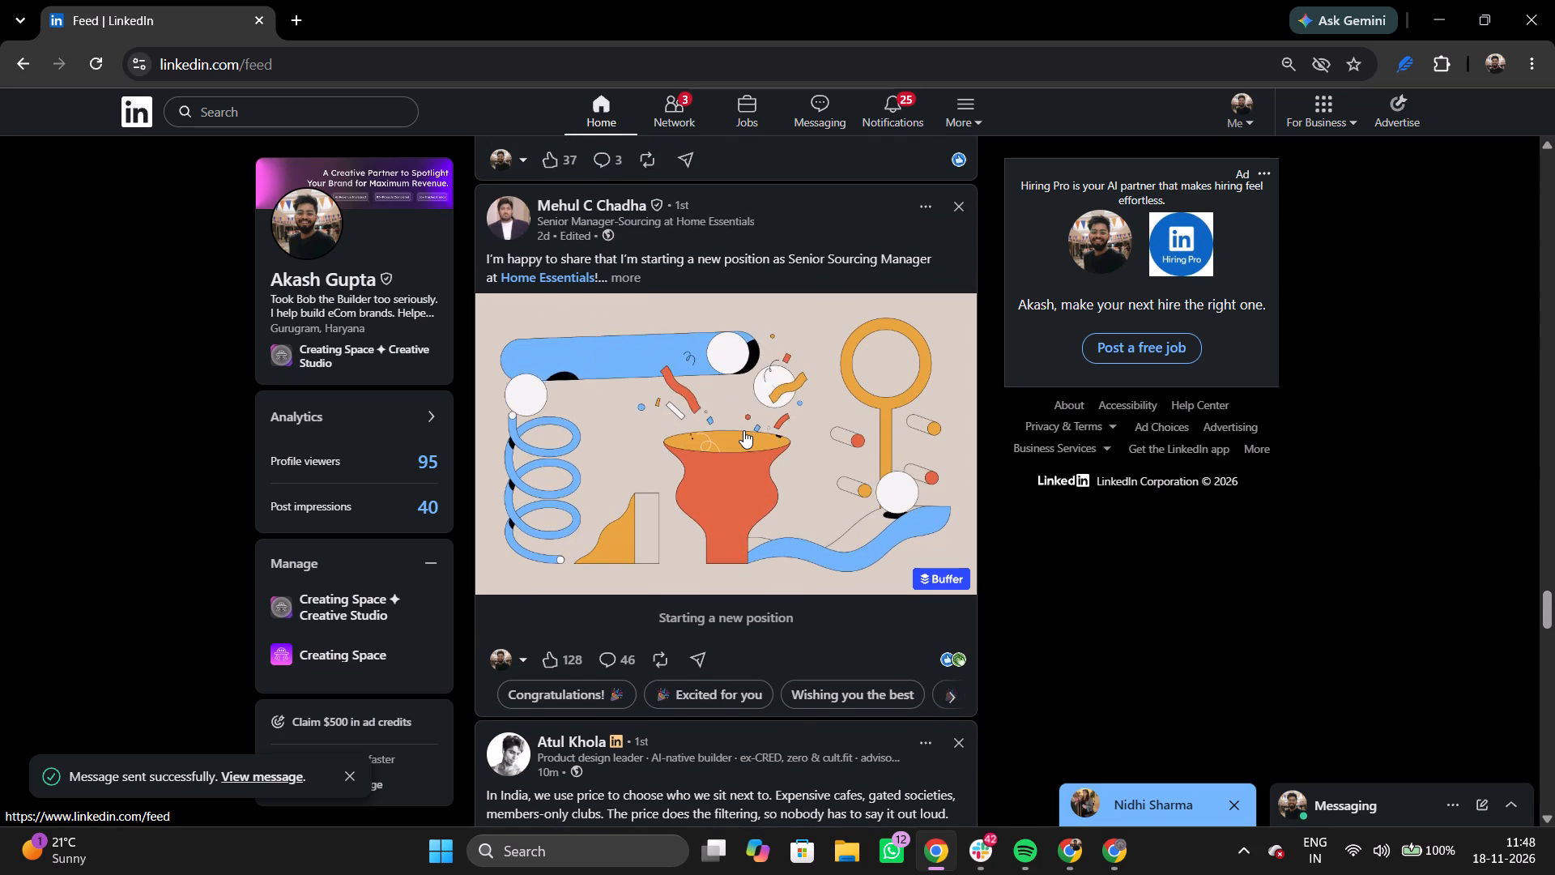
scroll(743, 430, "right", 1)
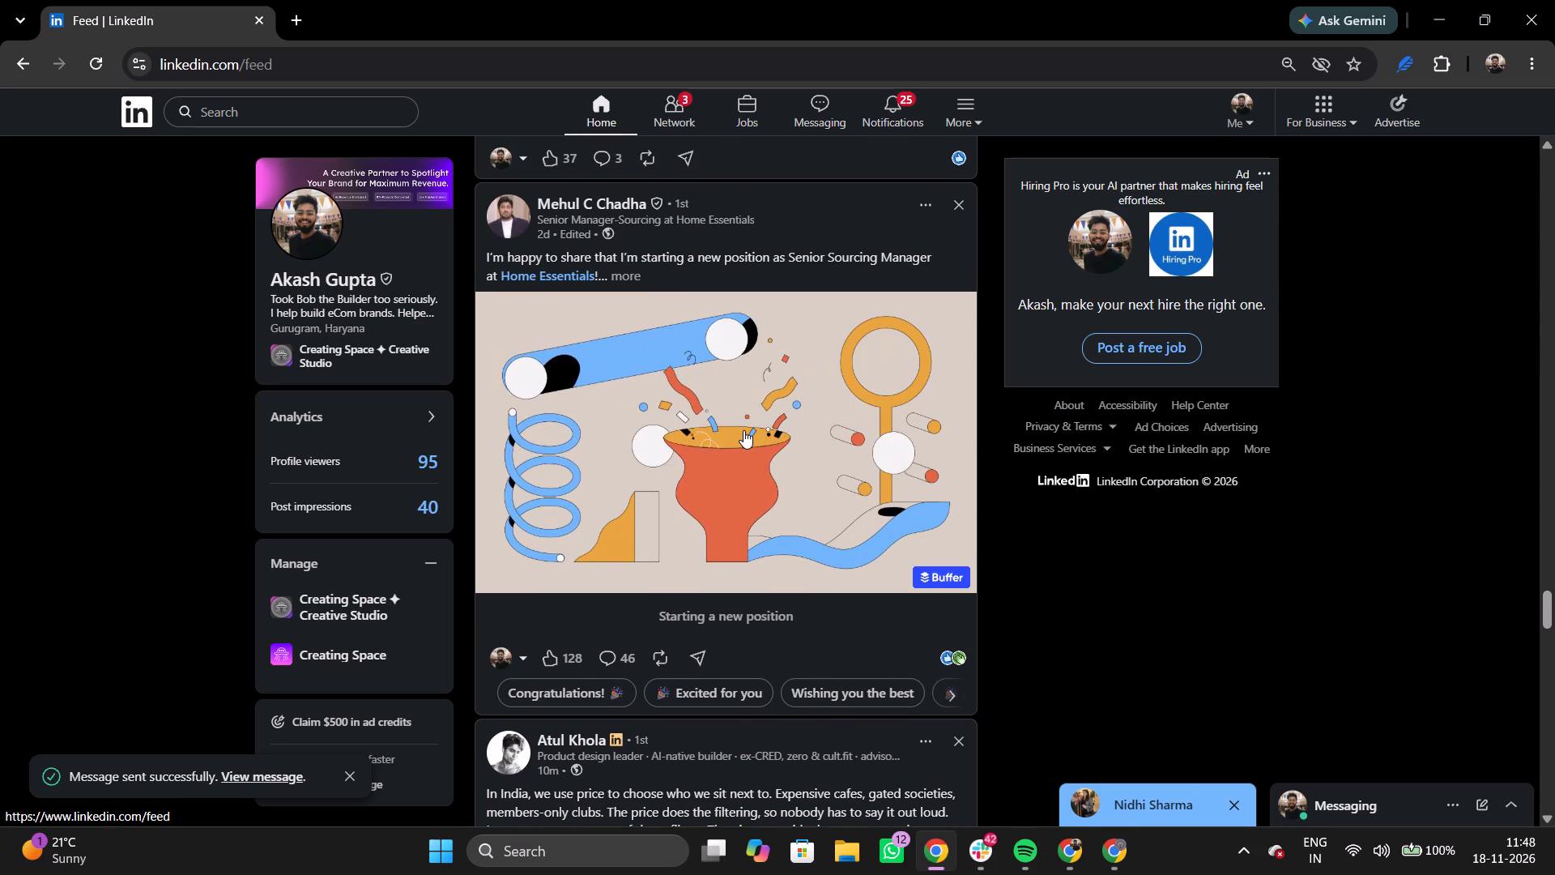
scroll(743, 430, "right", 2)
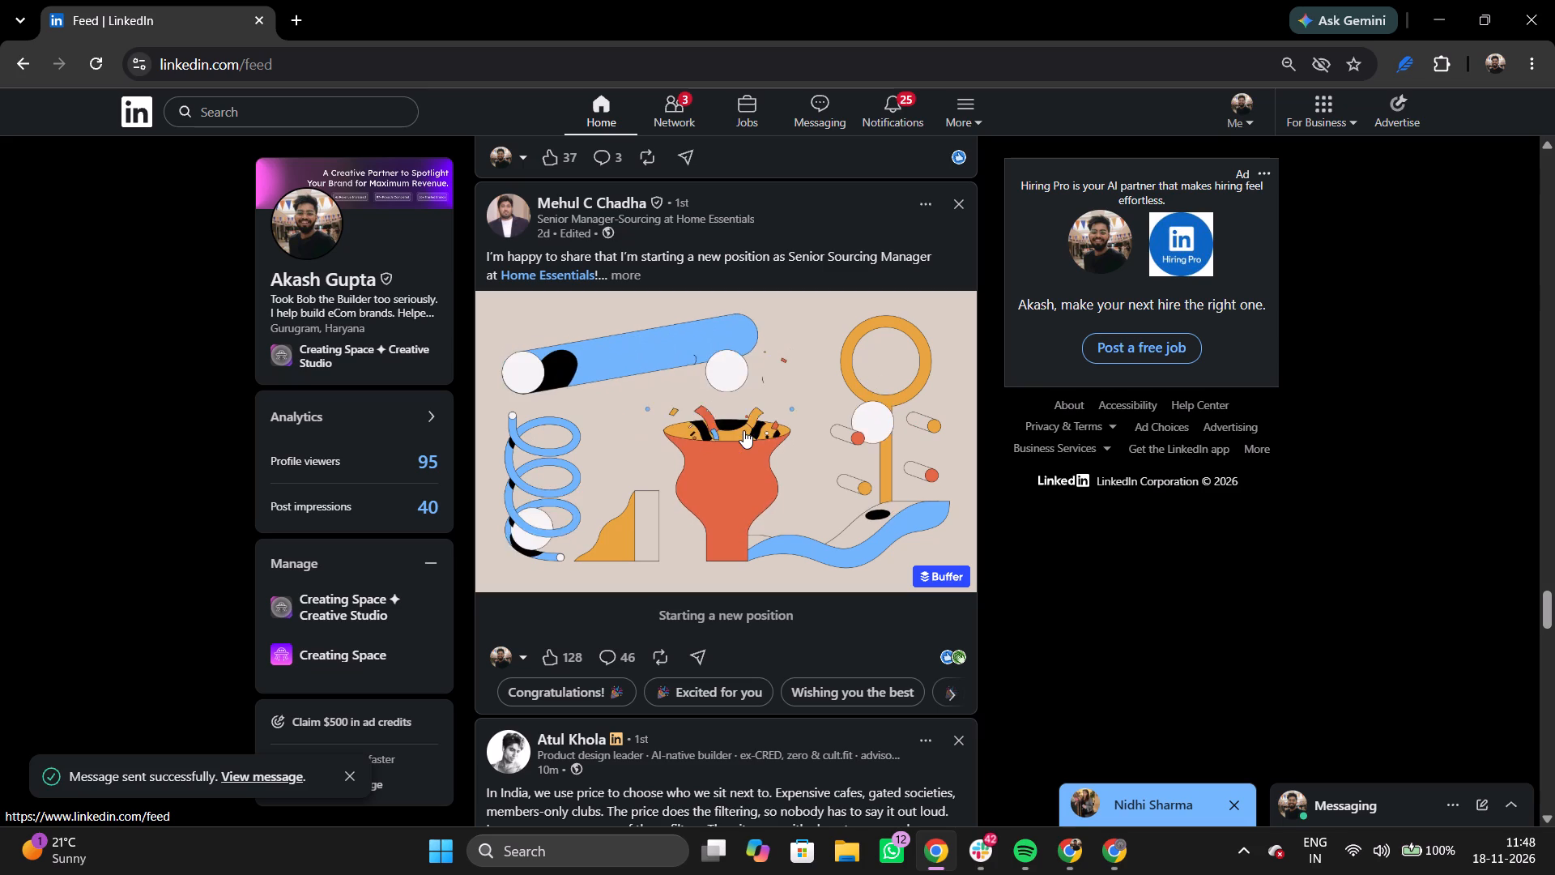
Browse further through the home feed for brand and marketing opportunities, examining The Pant Project CMO's post about growing Masterji Tales.
scroll(743, 430, "right", 2)
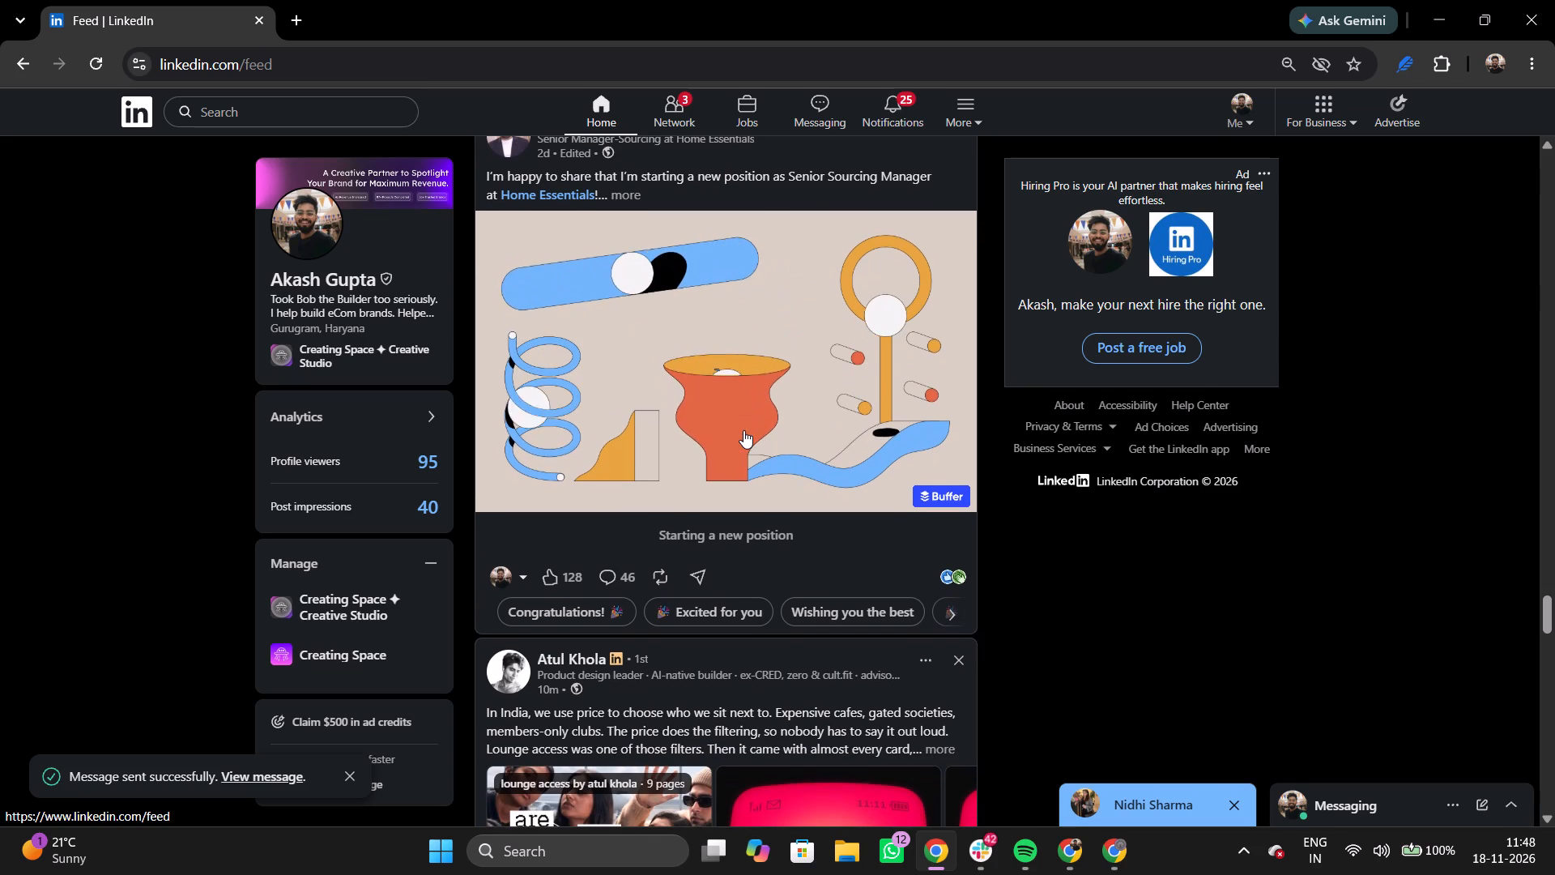
scroll(743, 430, "down", 2)
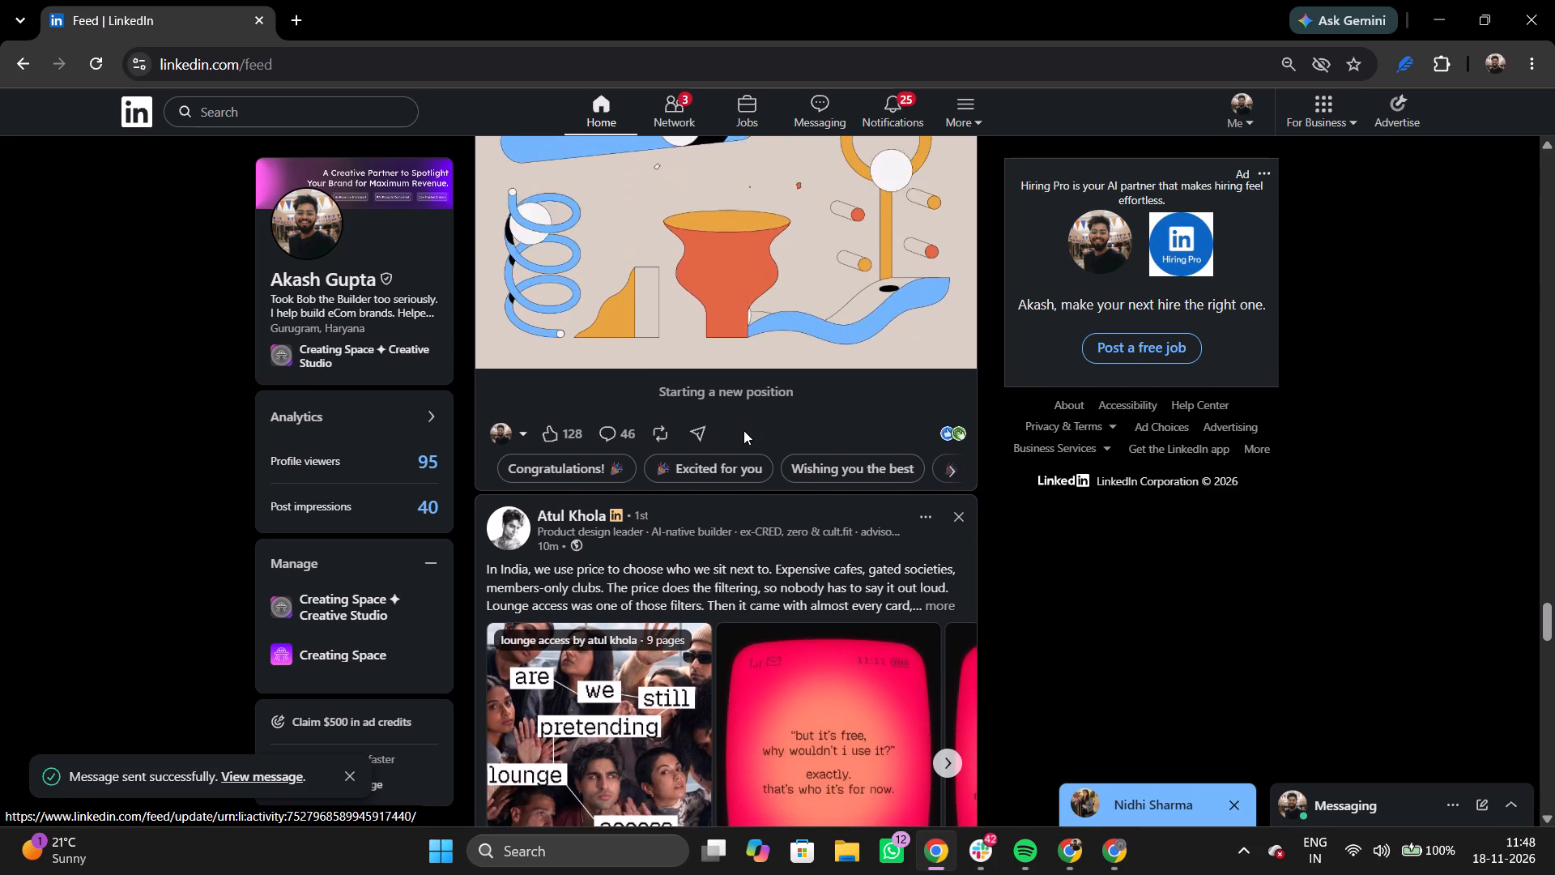
scroll(743, 430, "down", 4)
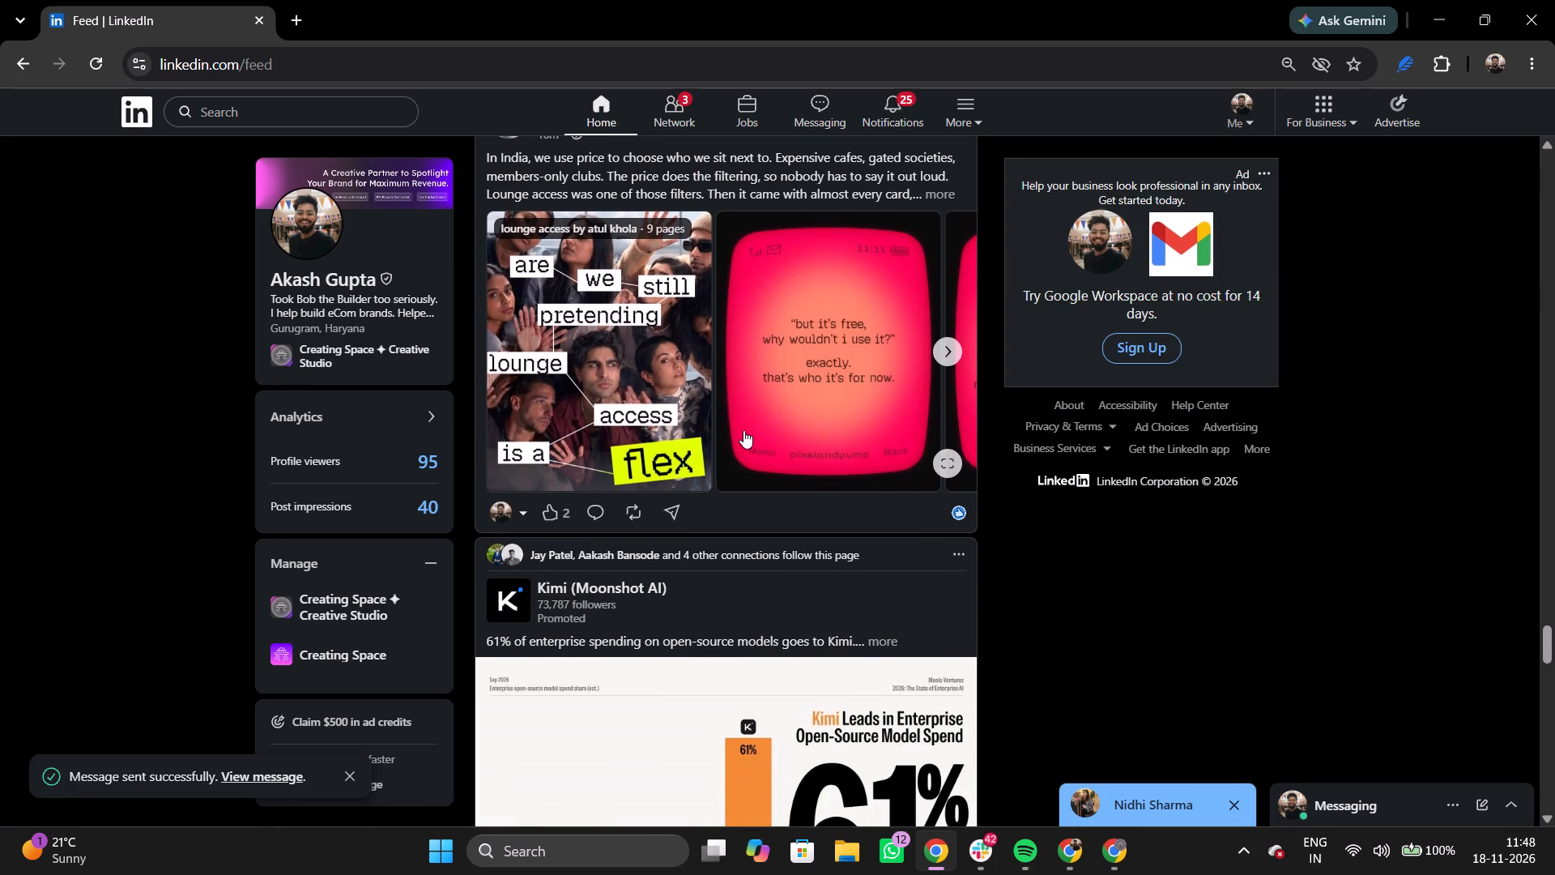
scroll(743, 430, "down", 4)
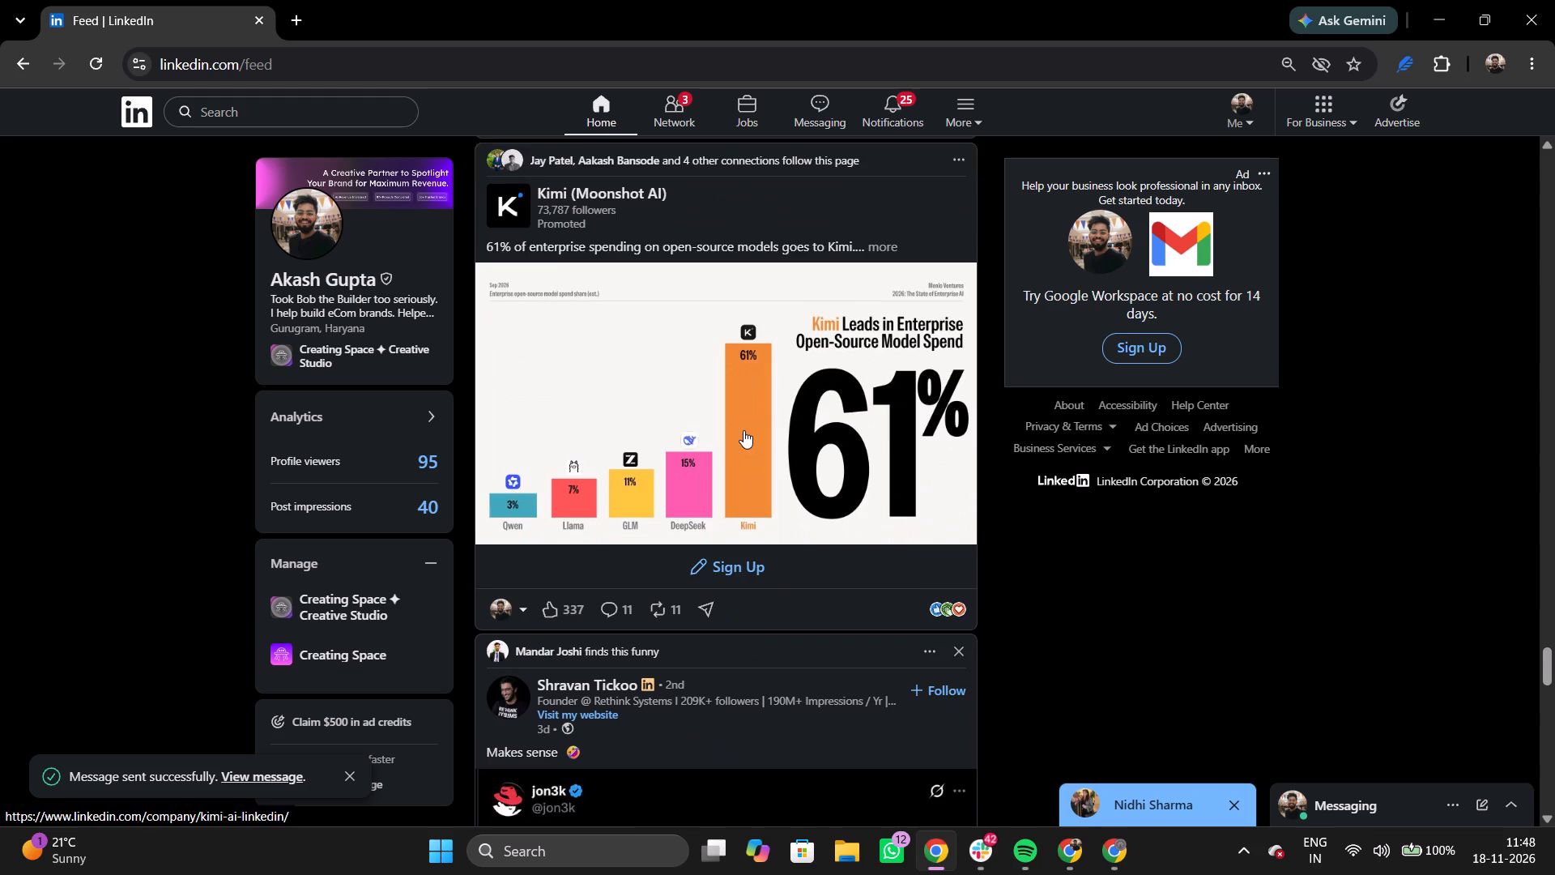
scroll(743, 430, "down", 5)
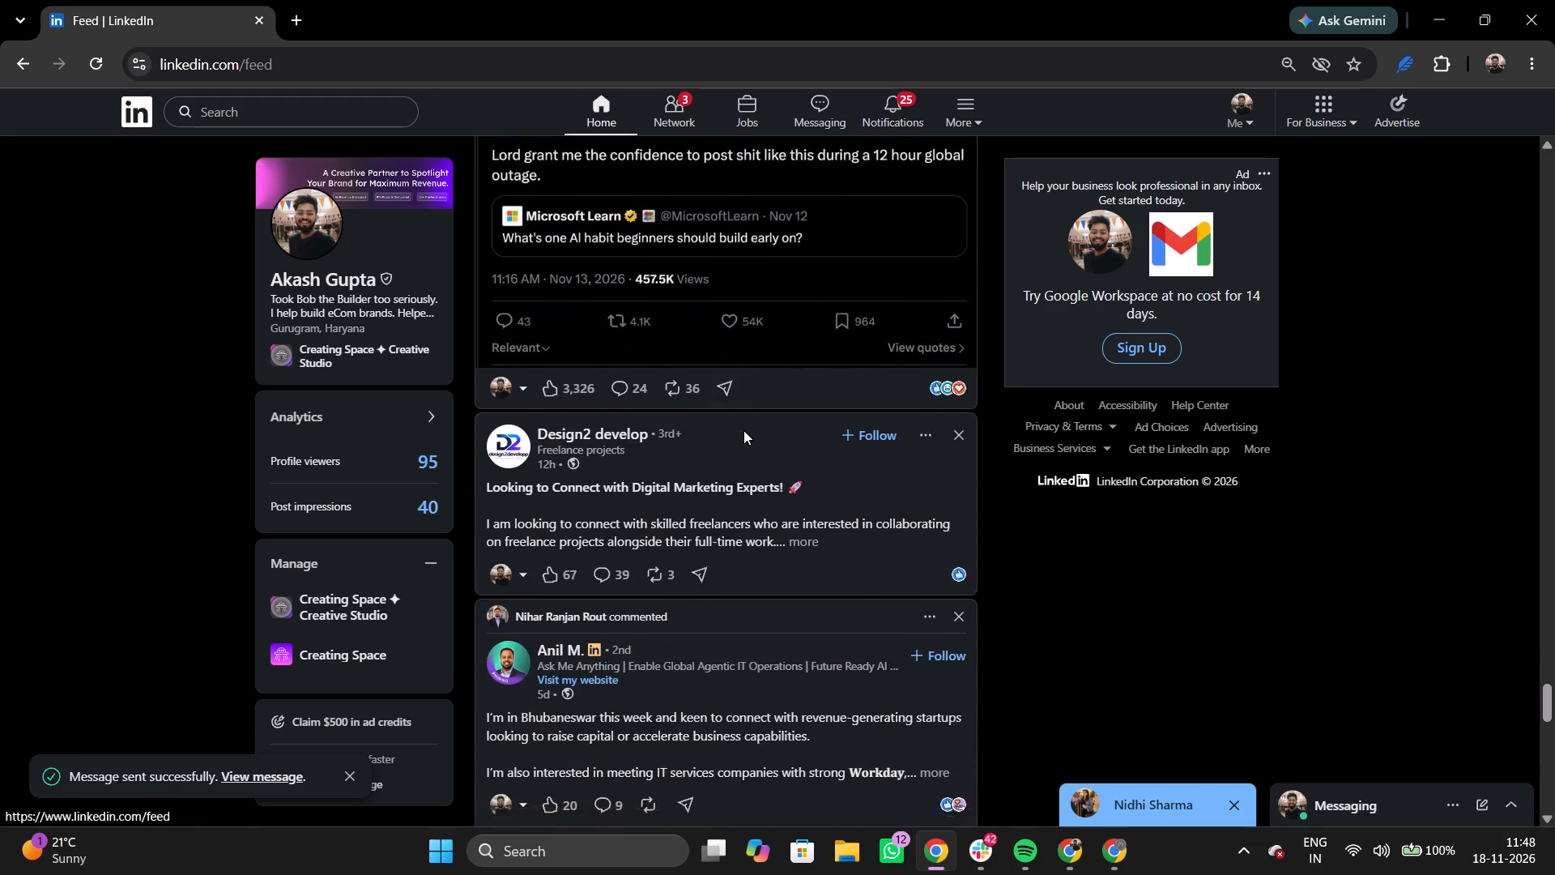
scroll(743, 430, "down", 5)
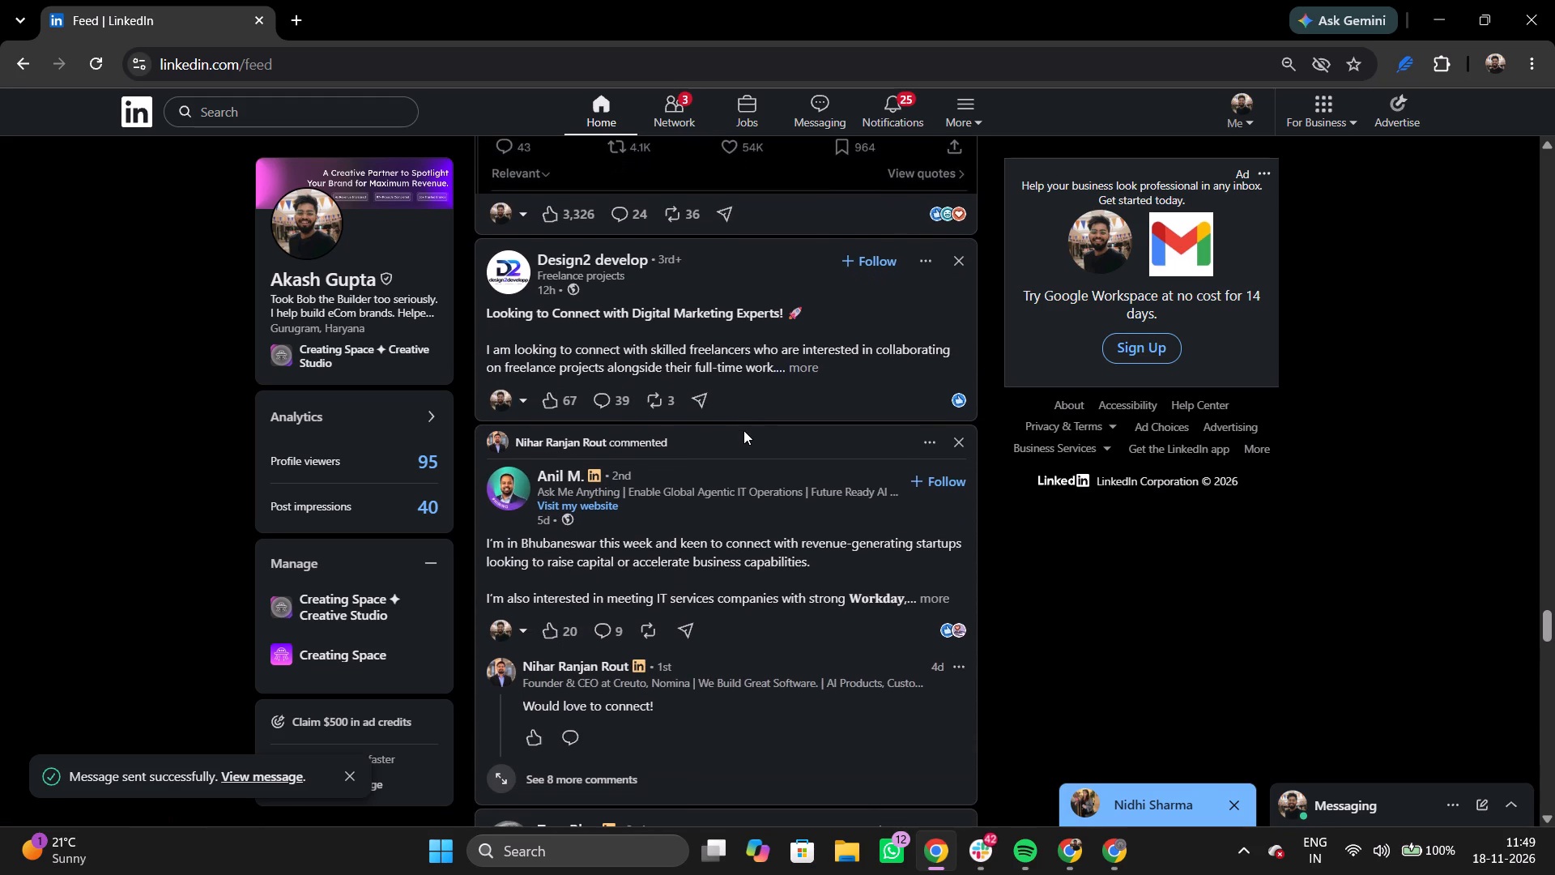
scroll(743, 430, "down", 5)
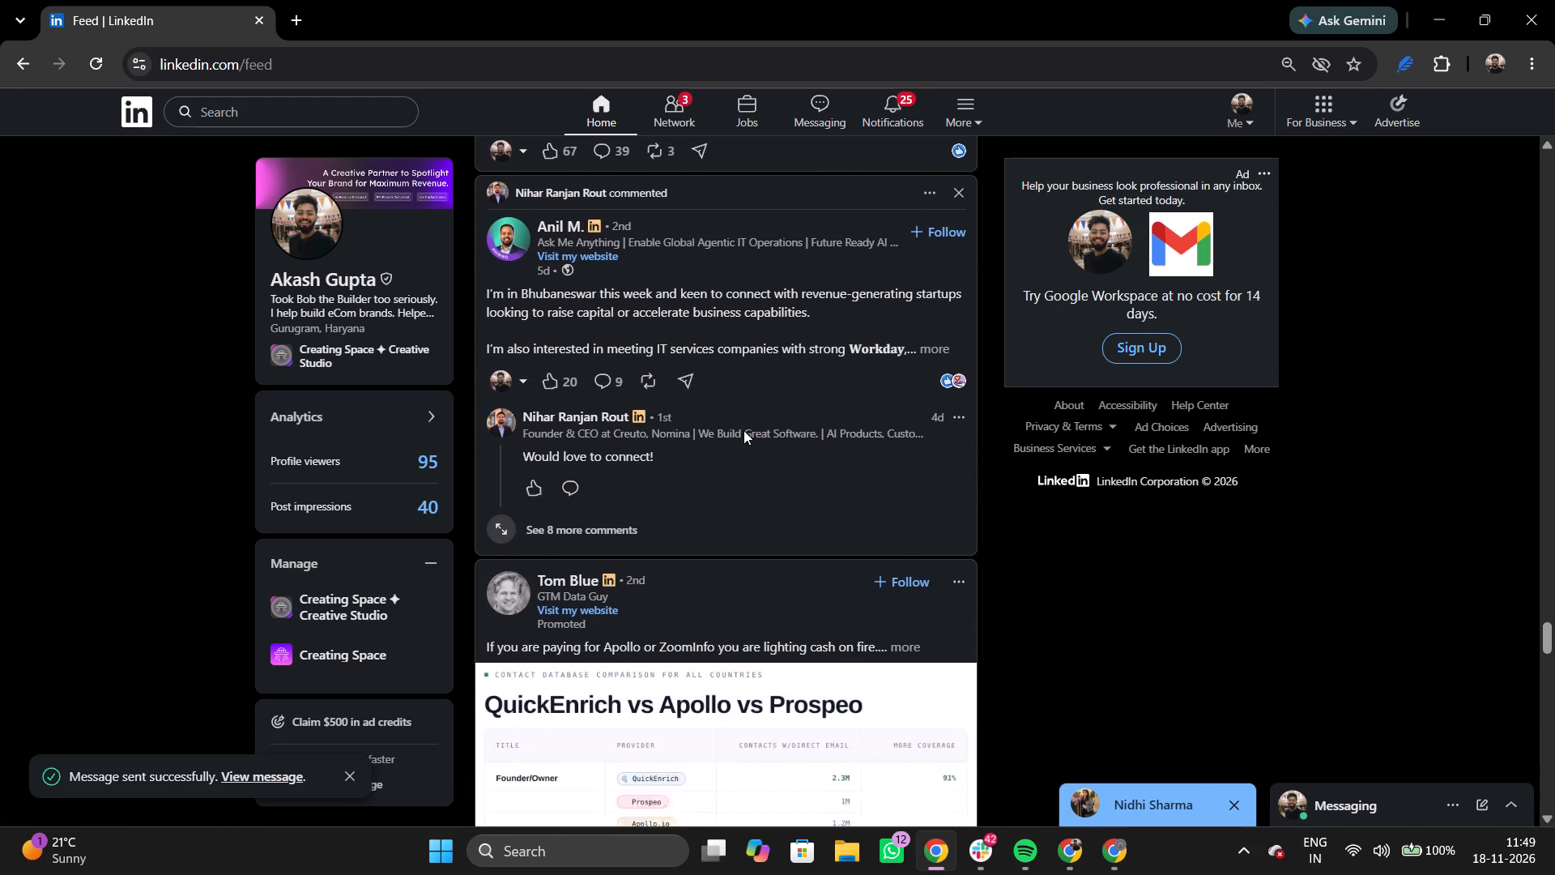
scroll(743, 430, "down", 4)
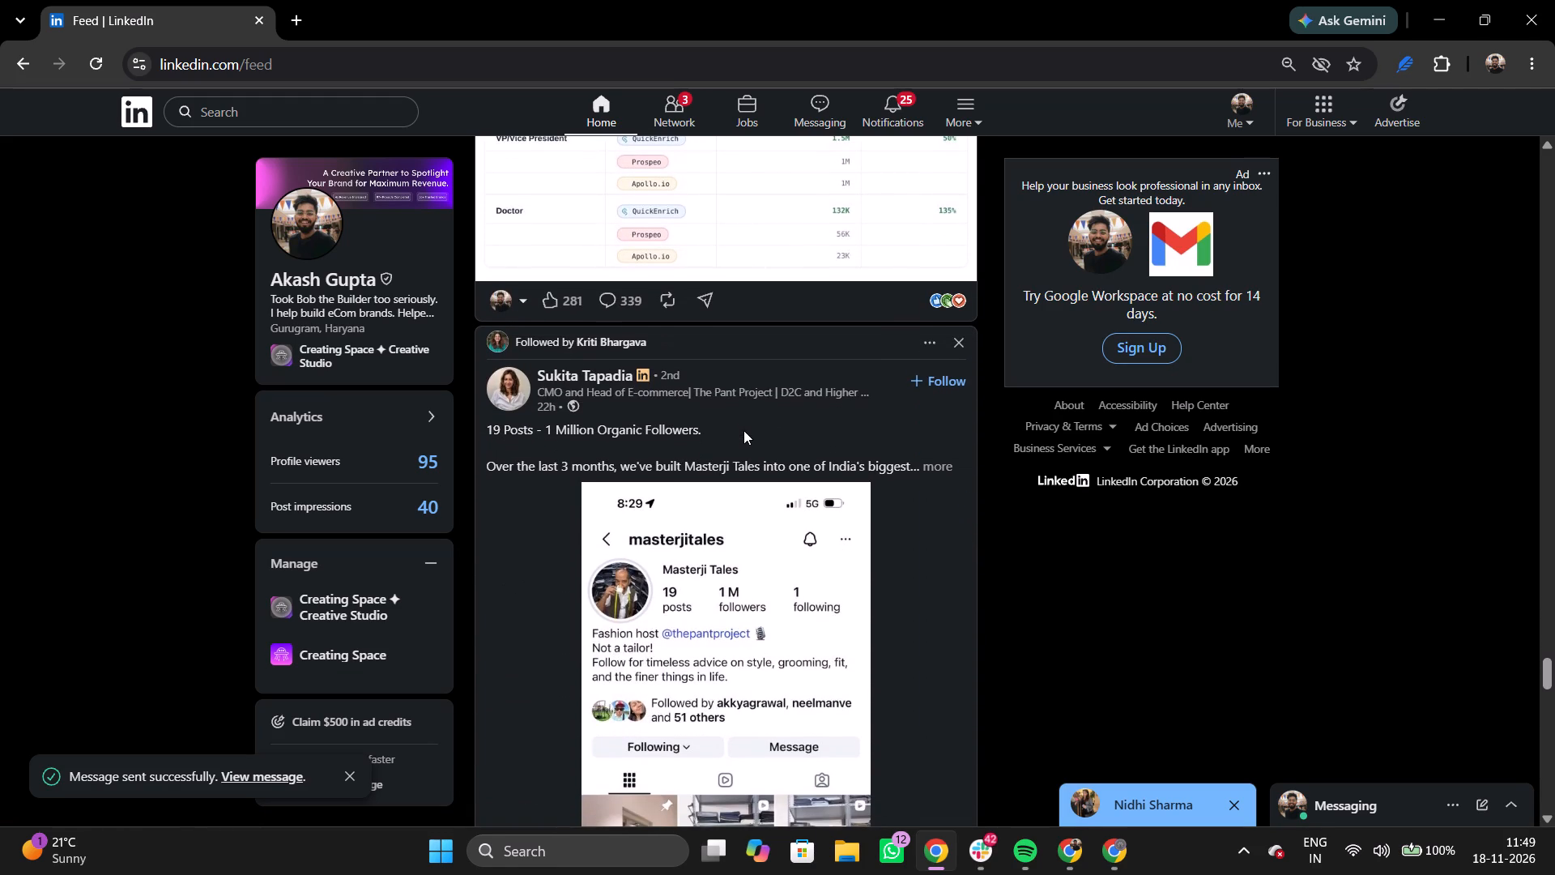
scroll(743, 430, "down", 3)
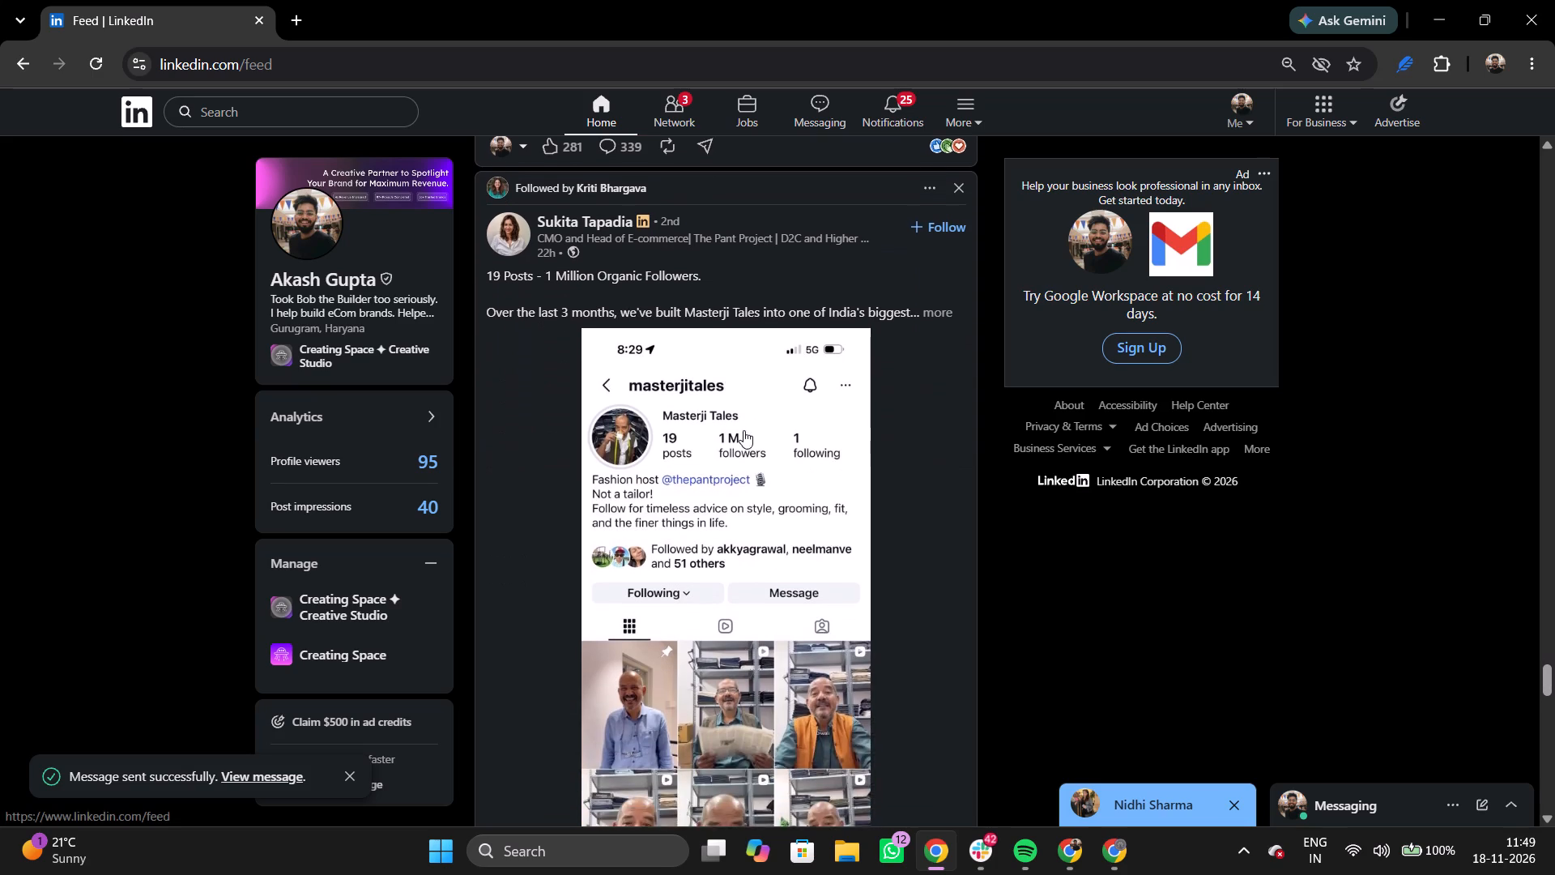
scroll(743, 430, "down", 3)
scroll(743, 430, "up", 1)
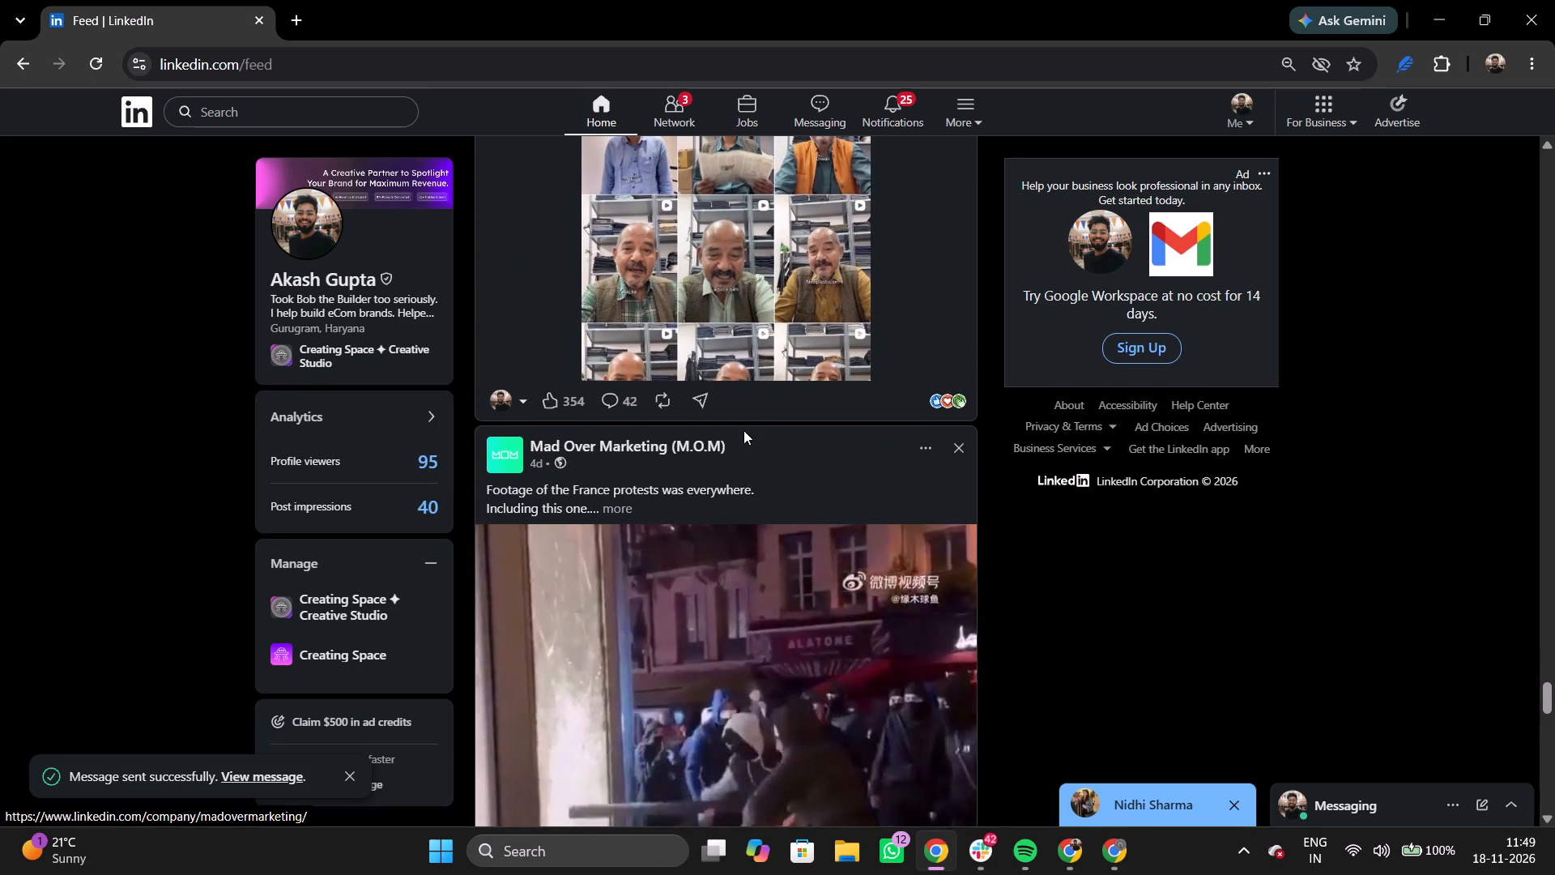
scroll(743, 430, "up", 2)
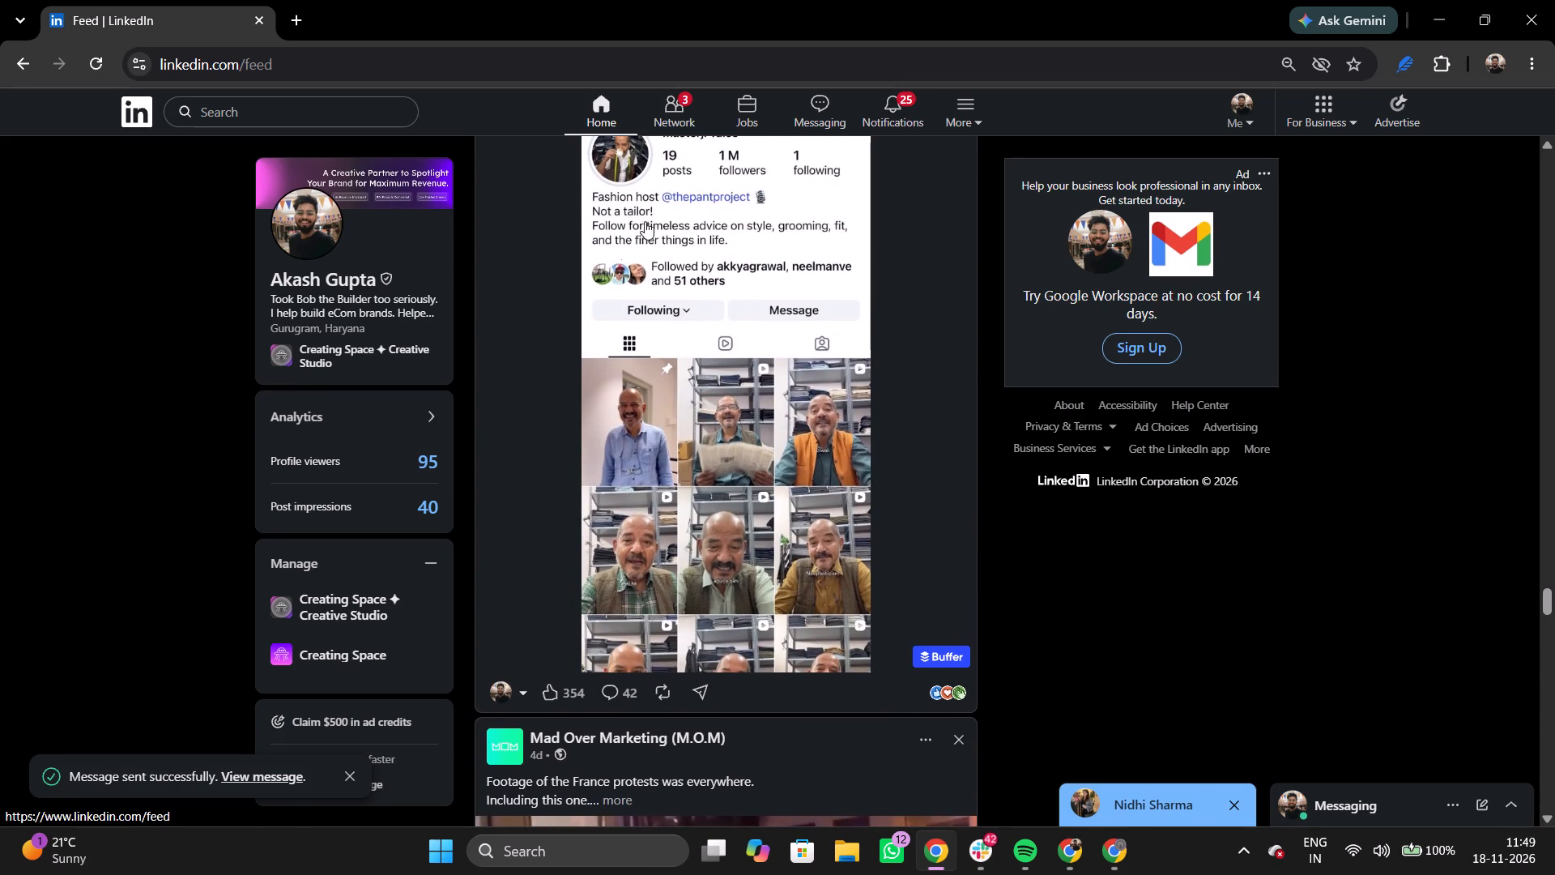
scroll(733, 256, "up", 1)
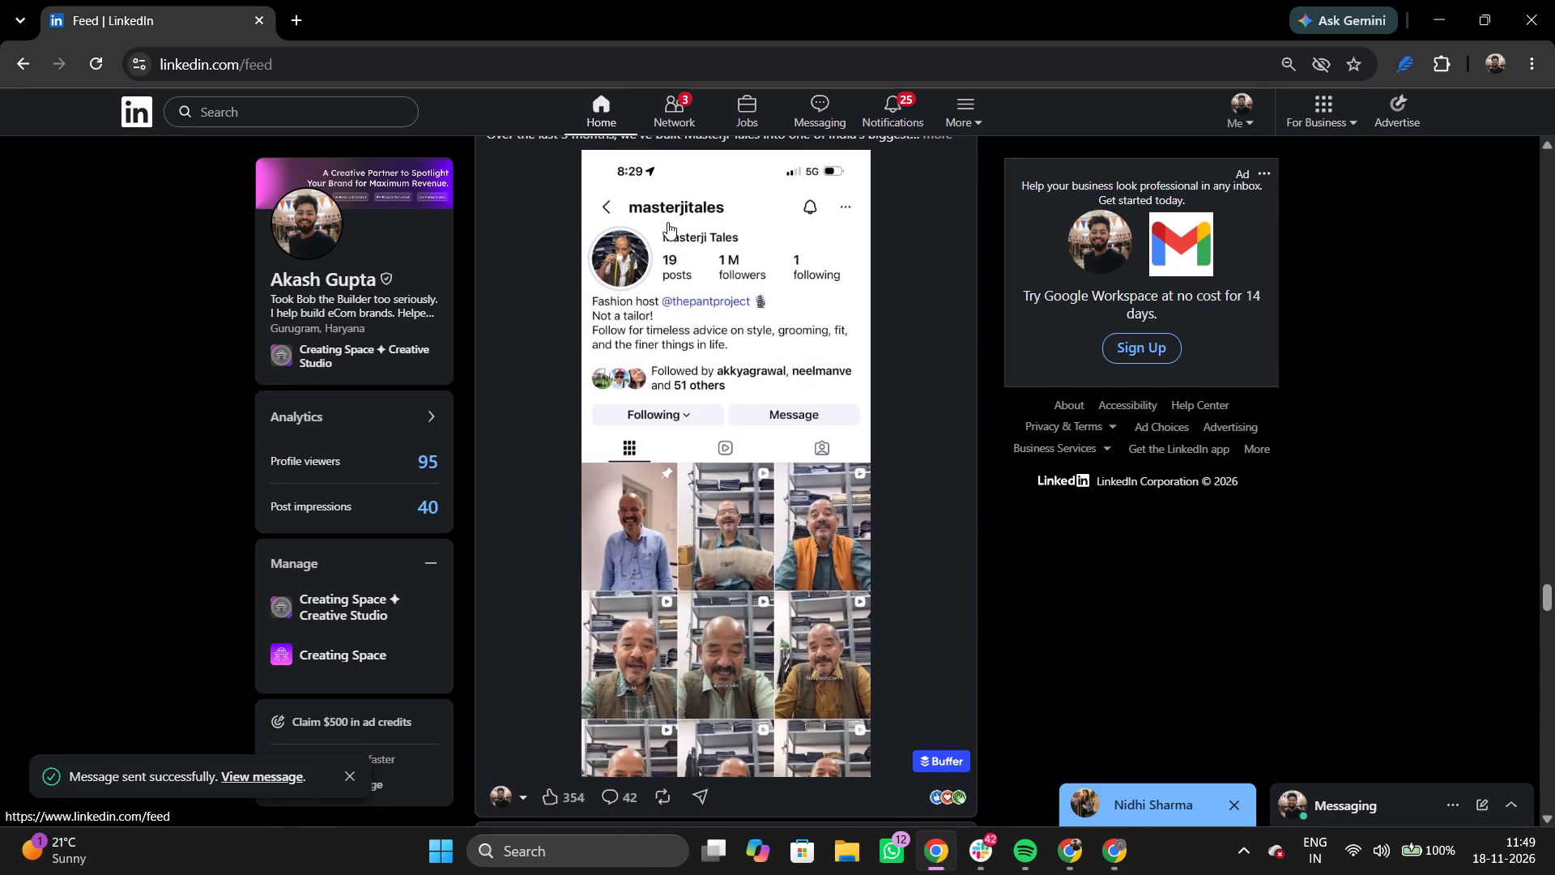
Continue through the home feed past the Masterji Tales post, checking brand and e-commerce updates such as OFF/BEAT's consumer brand and Gopuff's Shopify partnership.
scroll(733, 366, "down", 6)
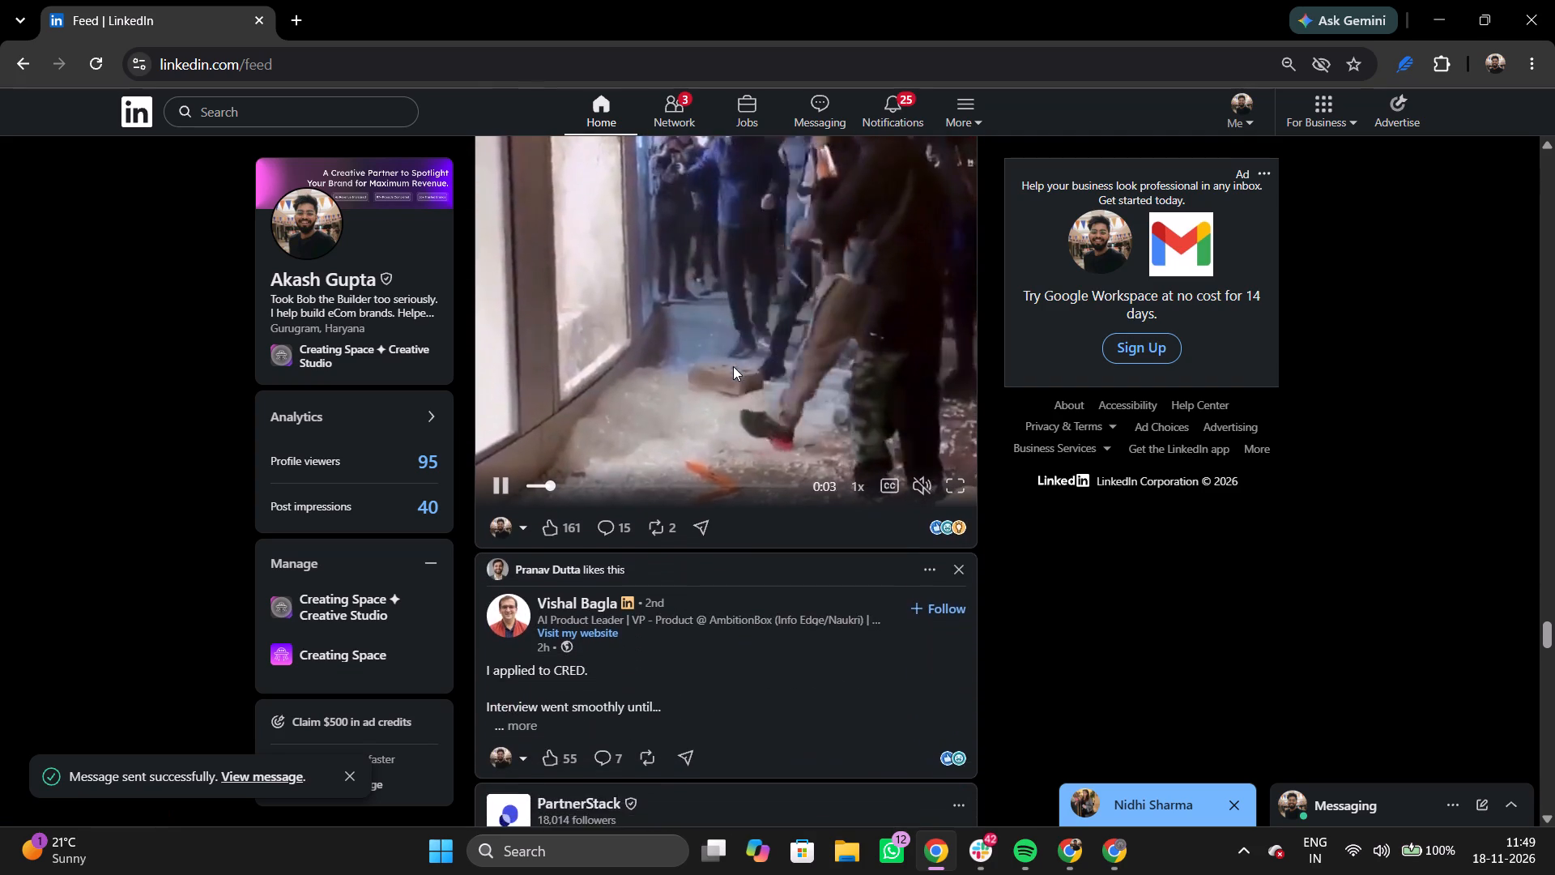
scroll(733, 366, "down", 2)
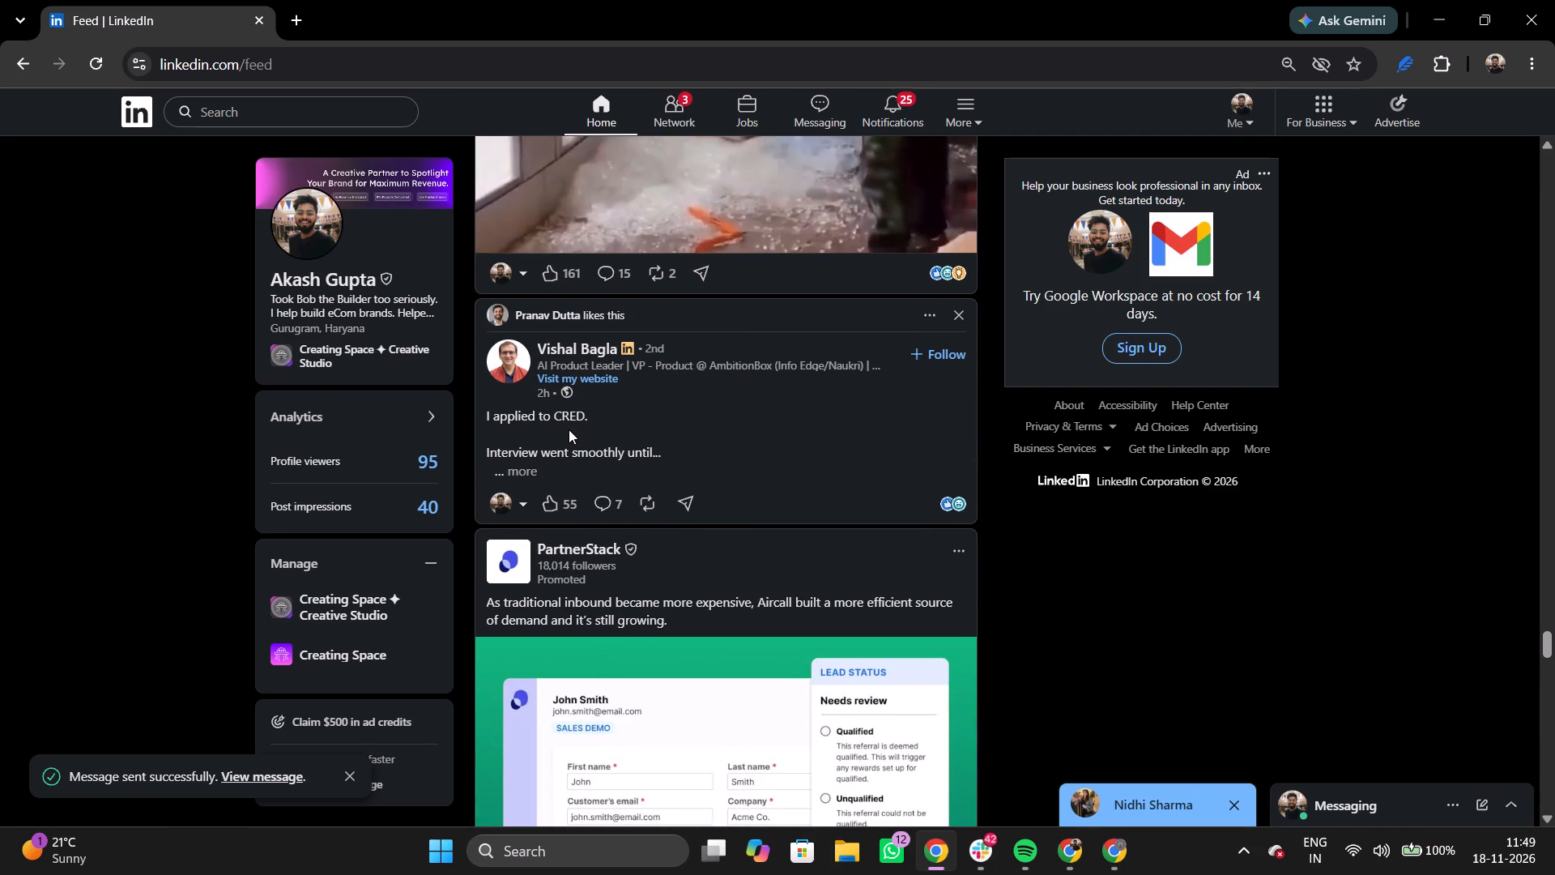
scroll(683, 427, "down", 6)
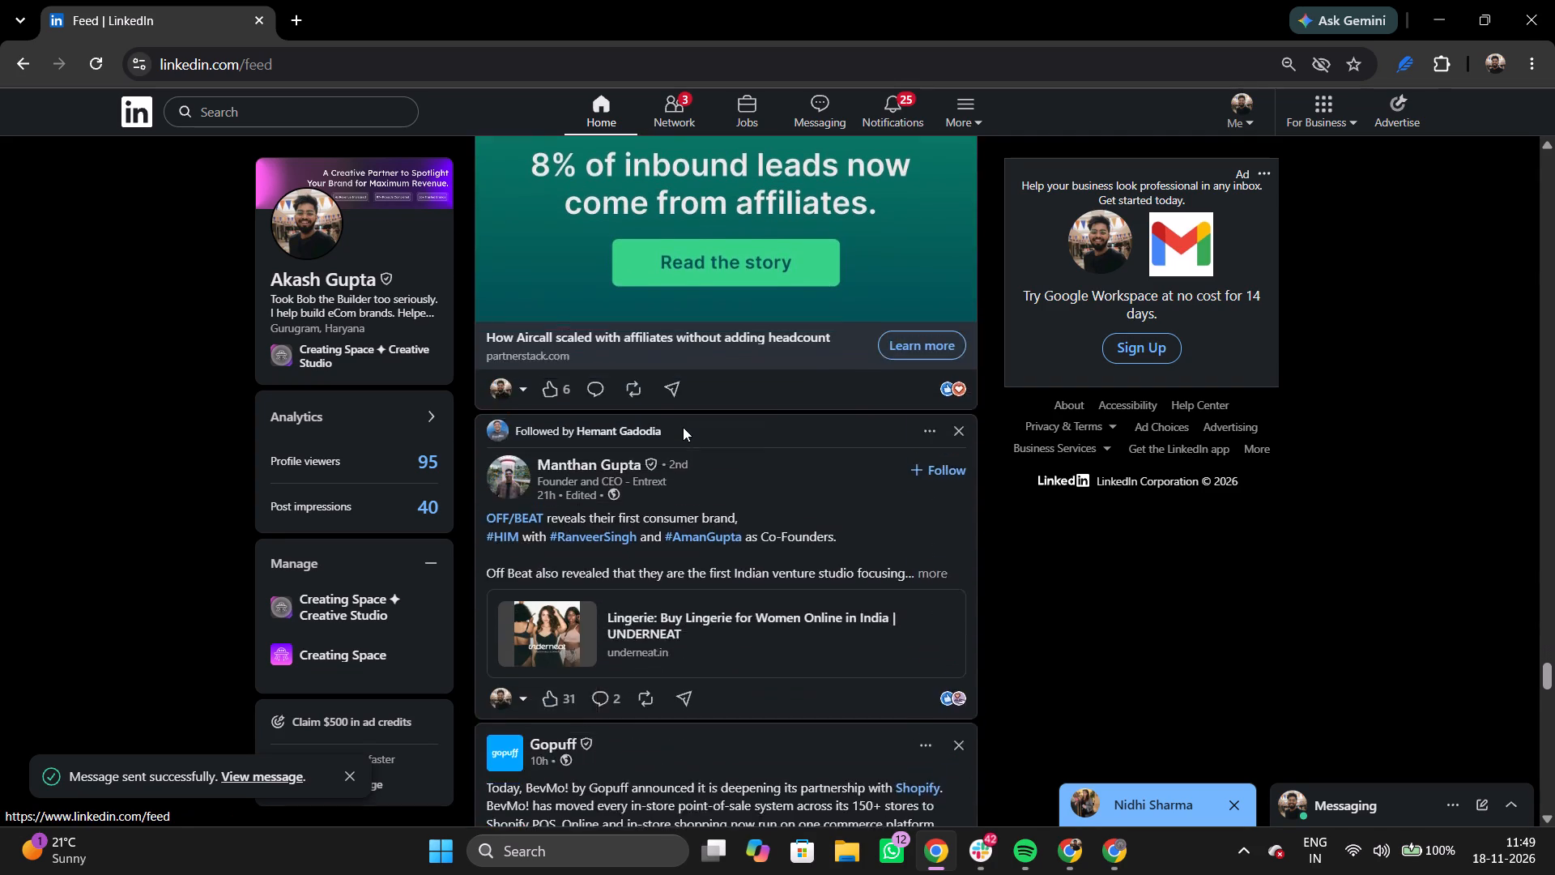
scroll(683, 427, "down", 7)
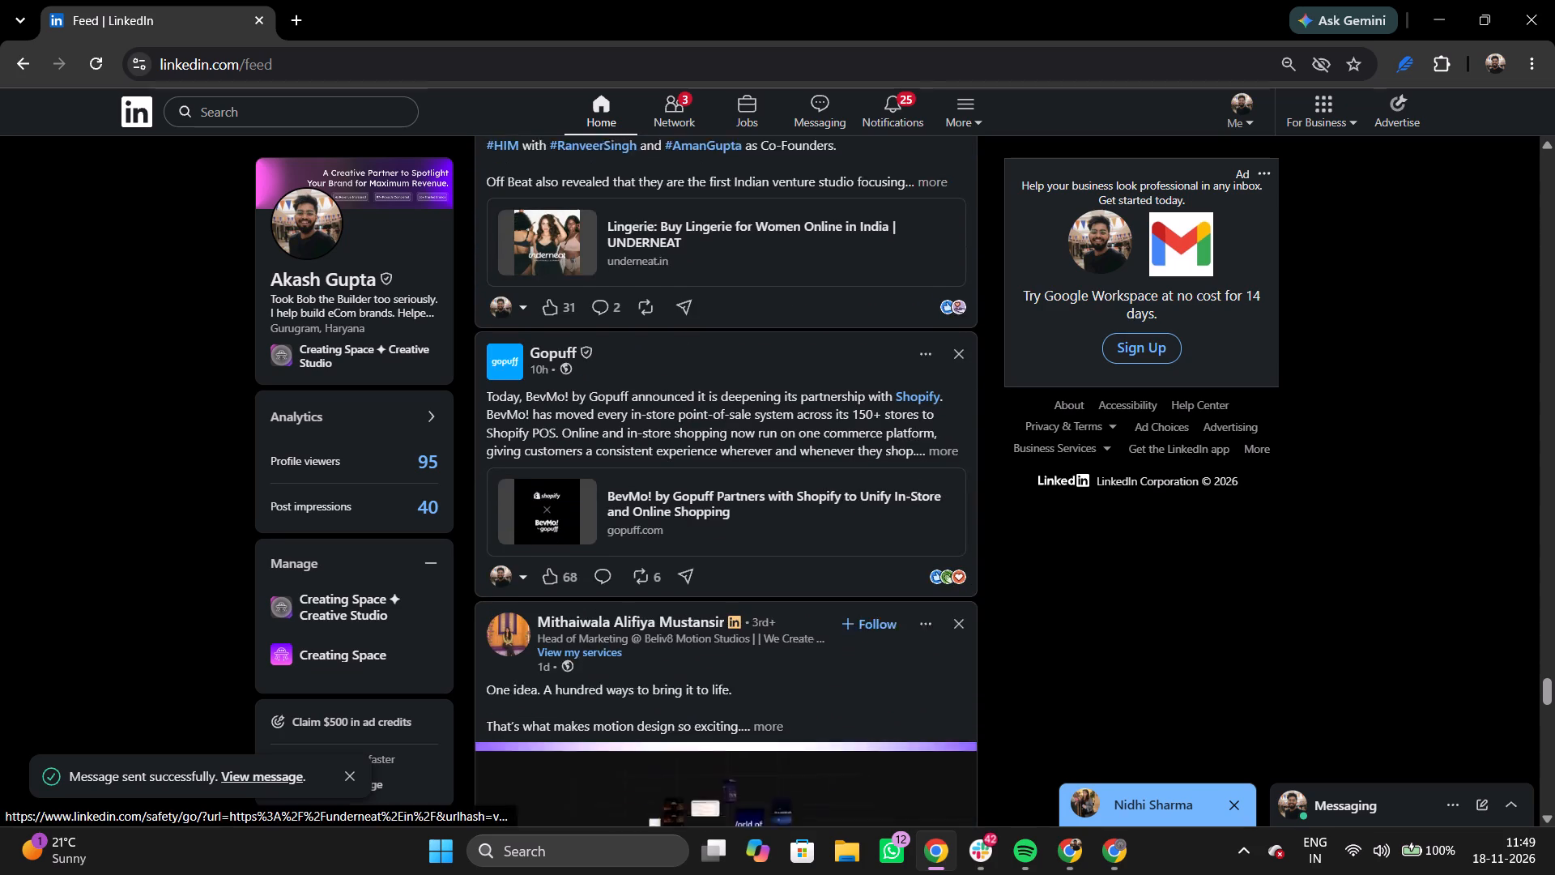
scroll(683, 427, "down", 7)
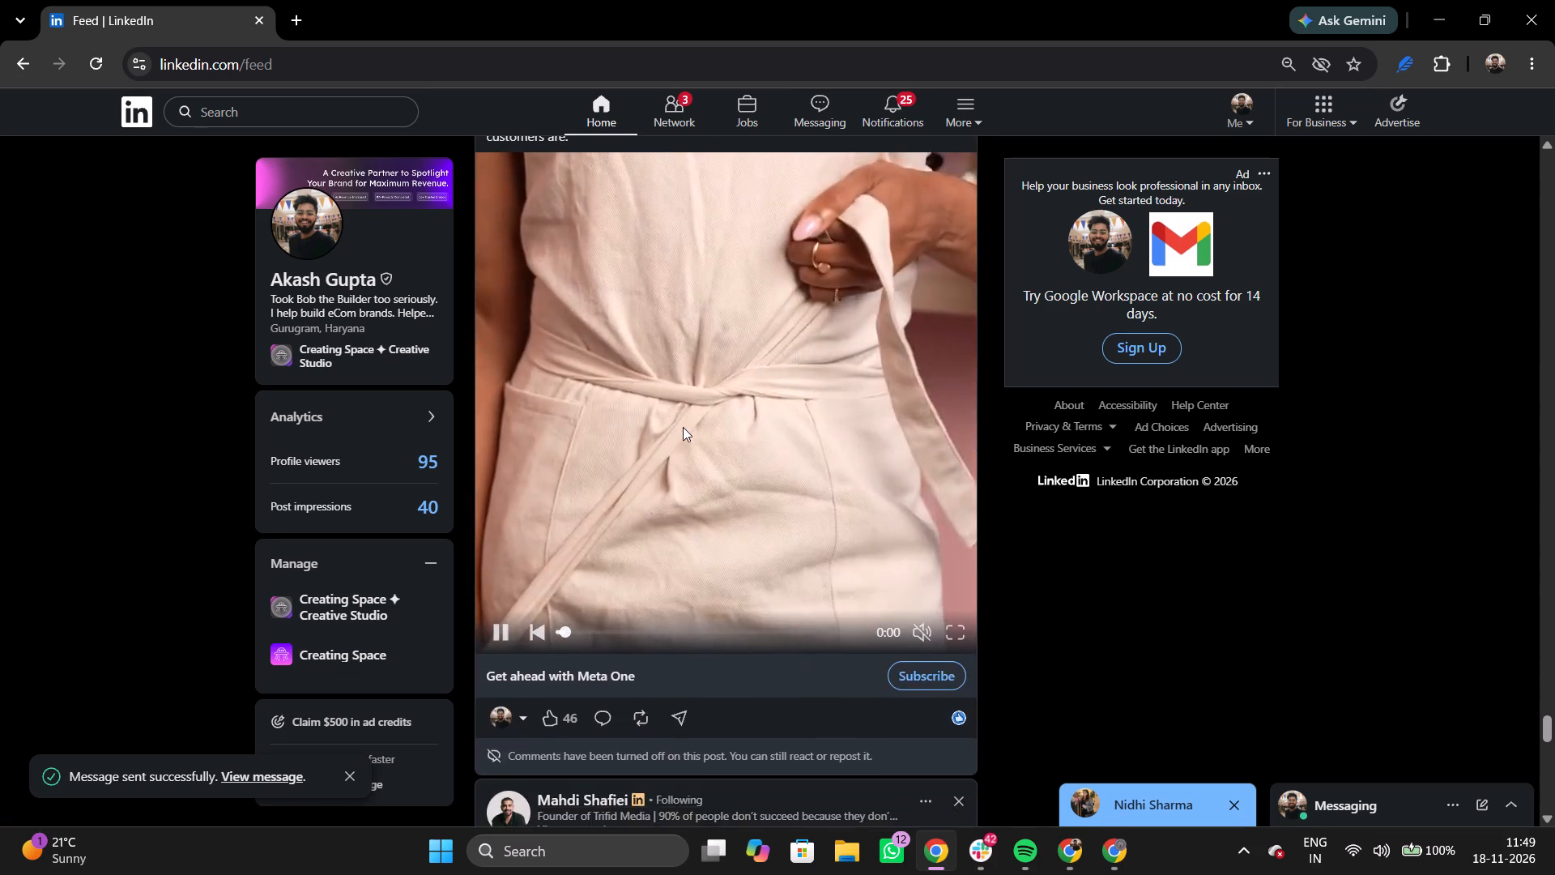
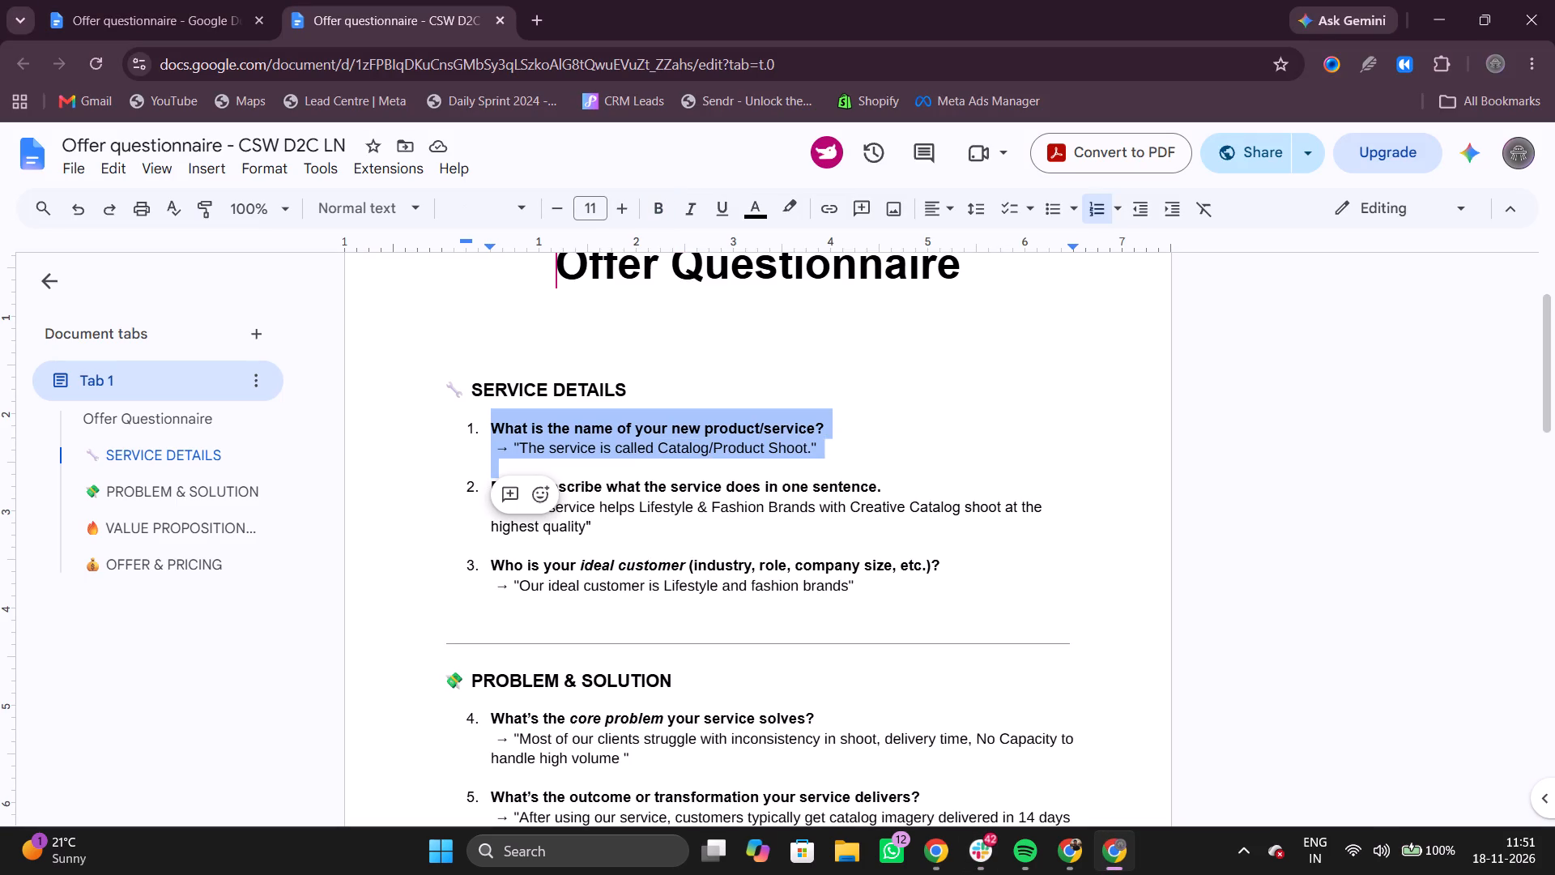
Change the service name in the answer to question 1 of the Offer Questionnaire to "Growth Marketing".
left_click(697, 457)
key("Right")
key("Right")
key("Right")
key("Right")
key("Right")
key("Right")
key("Right")
key("Right")
key("Right")
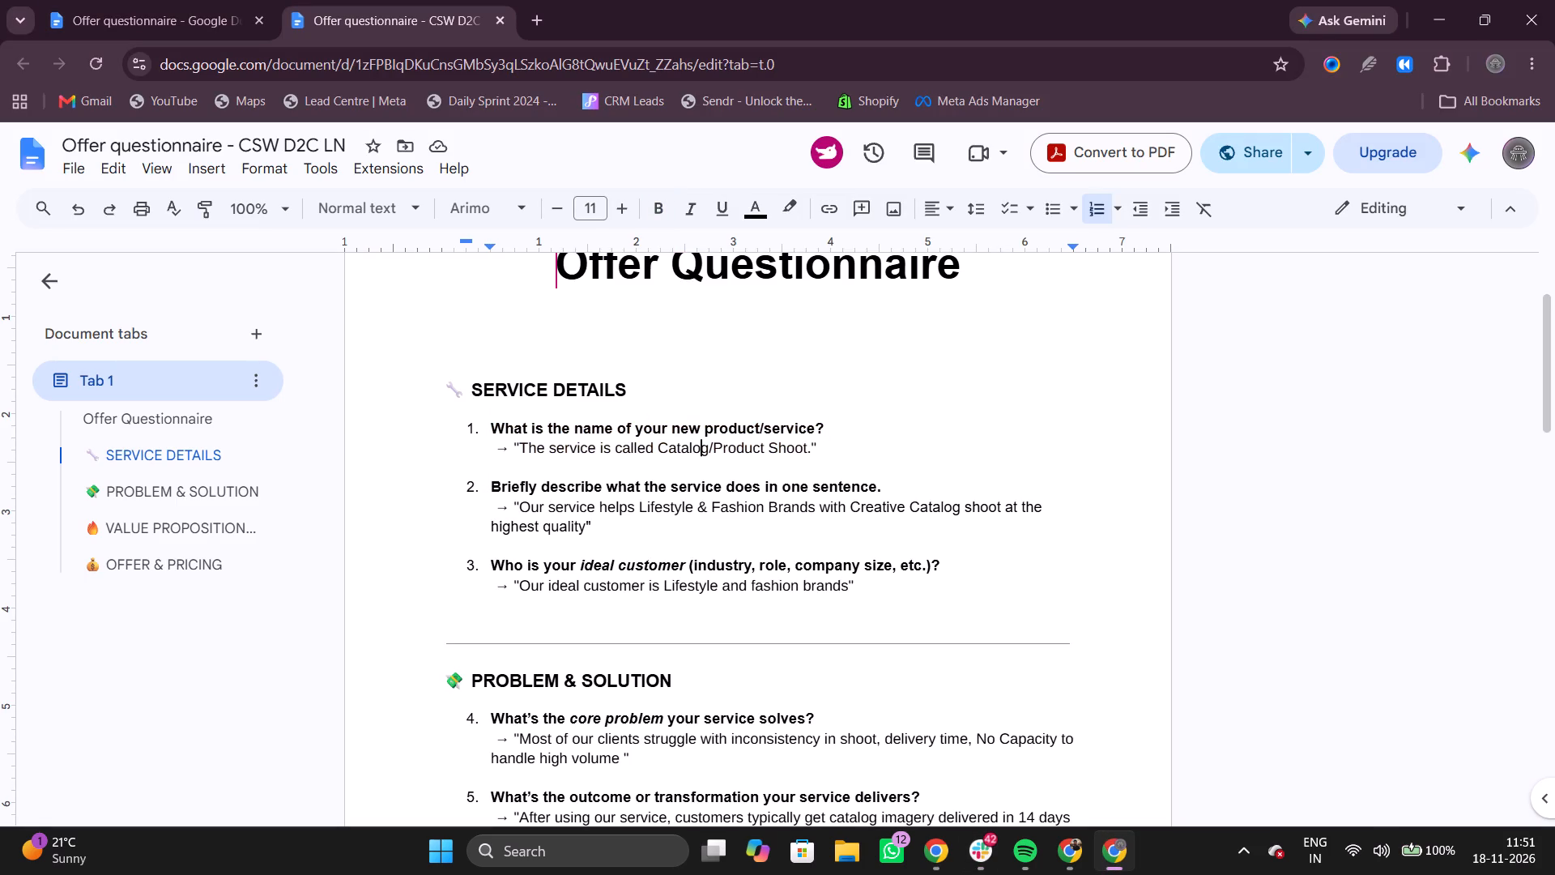
key("Right")
key("Right")
key("Right")
key("Right")
key("Right")
key("Right")
key("Right")
key("shift+Left")
key("shift+Left")
key("shift+Left")
key("shift+Left")
key("shift+Left")
key("shift+Left")
key("shift+Left")
key("shift+Left")
key("shift+Left")
key("shift+Left")
key("shift+Left")
key("shift+Left")
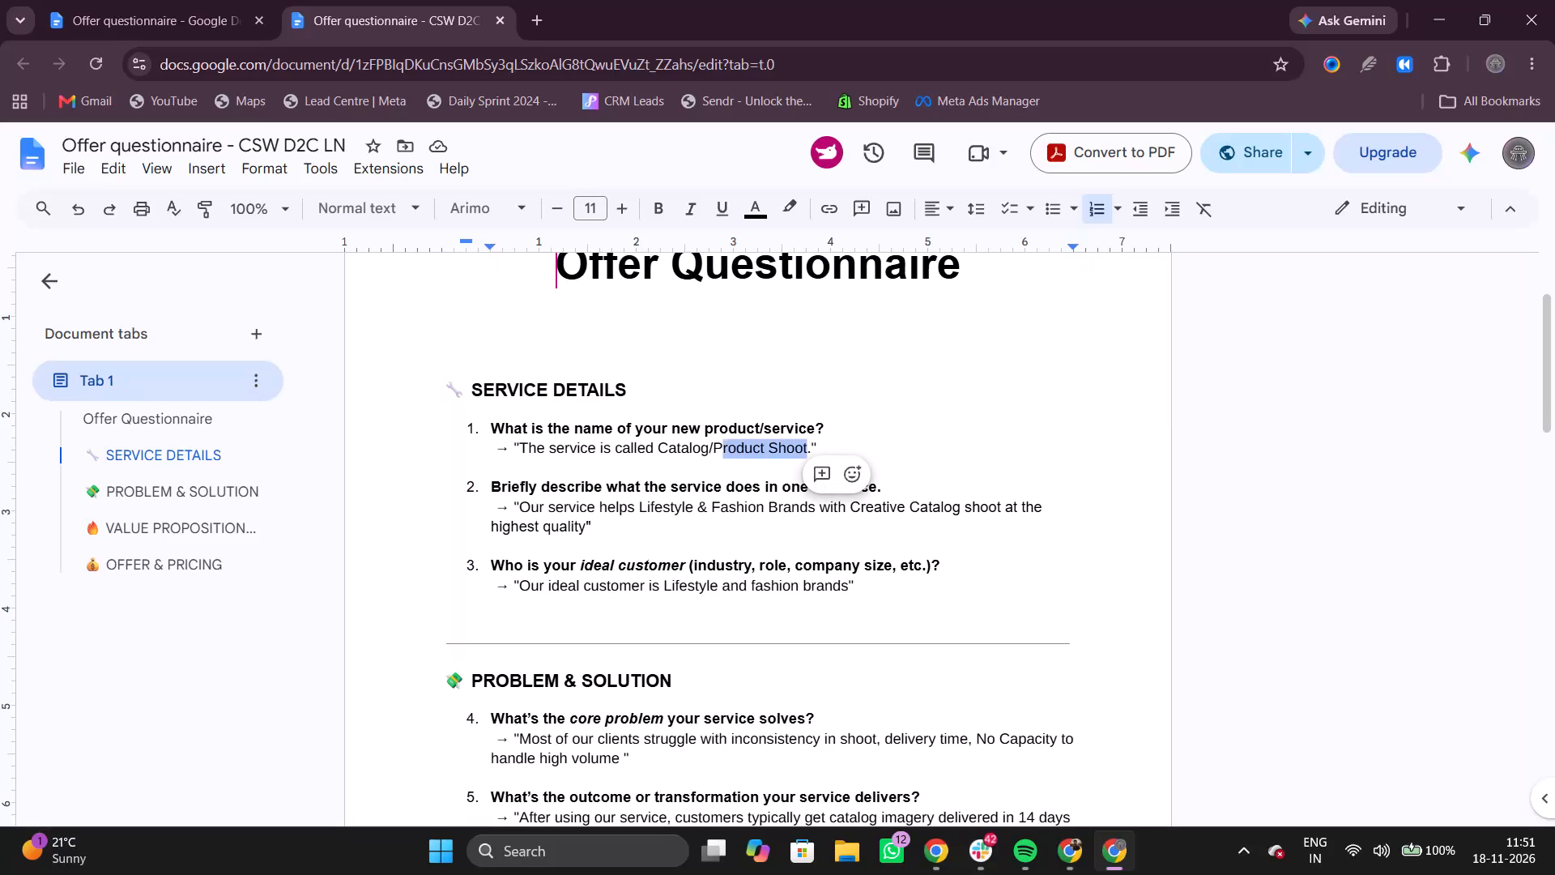
key("shift+Left")
key("shift+Left")
key("shift+Left")
key("shift+Left")
key("shift+Left")
key("shift+Left")
key("shift+Left")
key("shift+Left")
key("shift+Left")
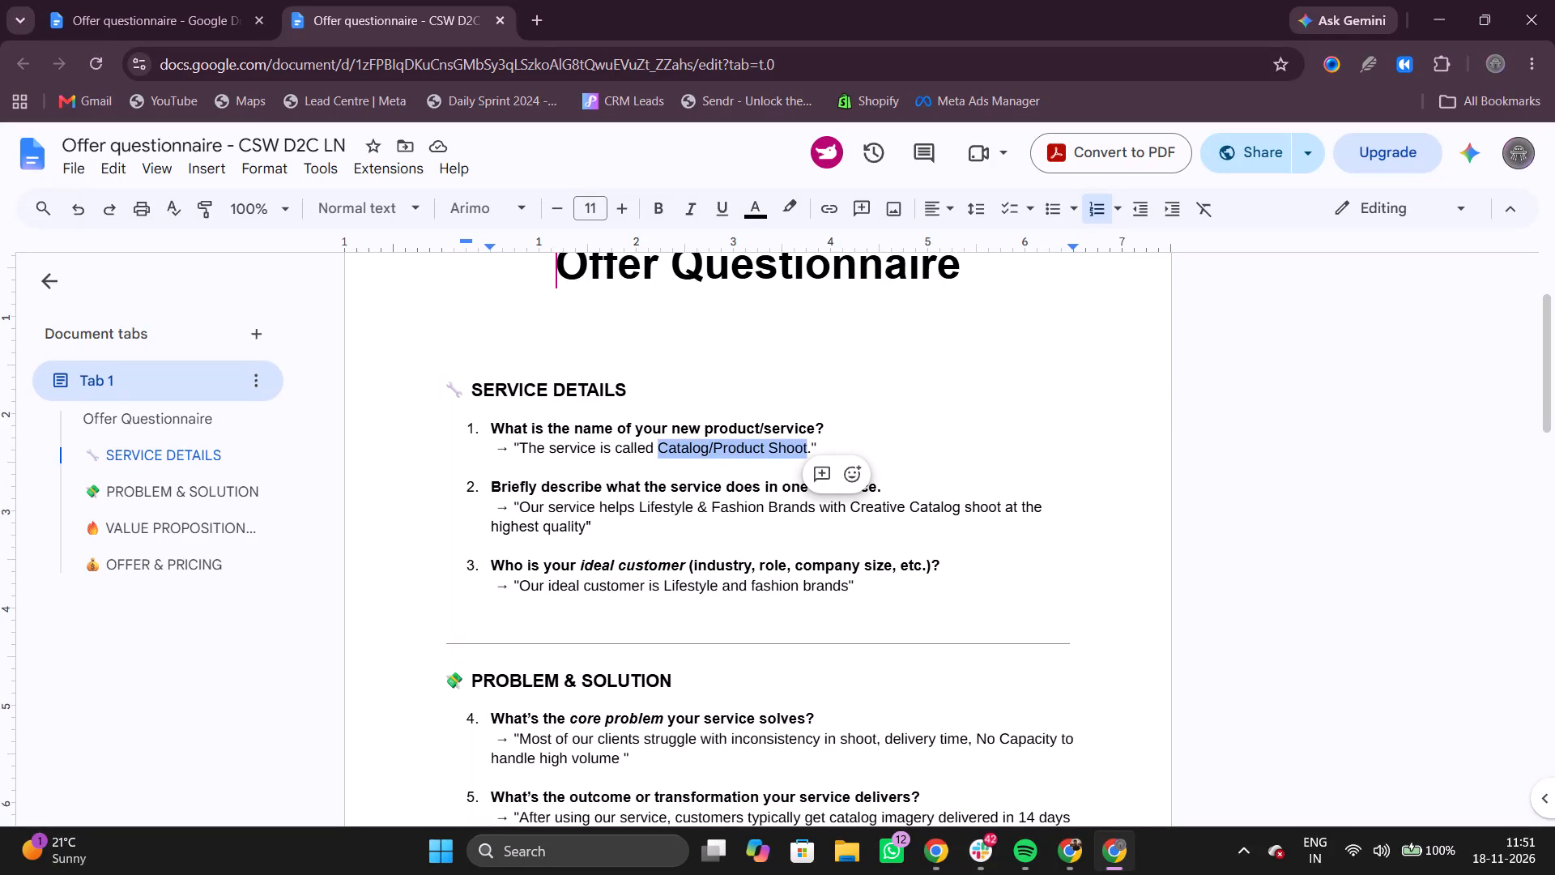
key("BackSpace")
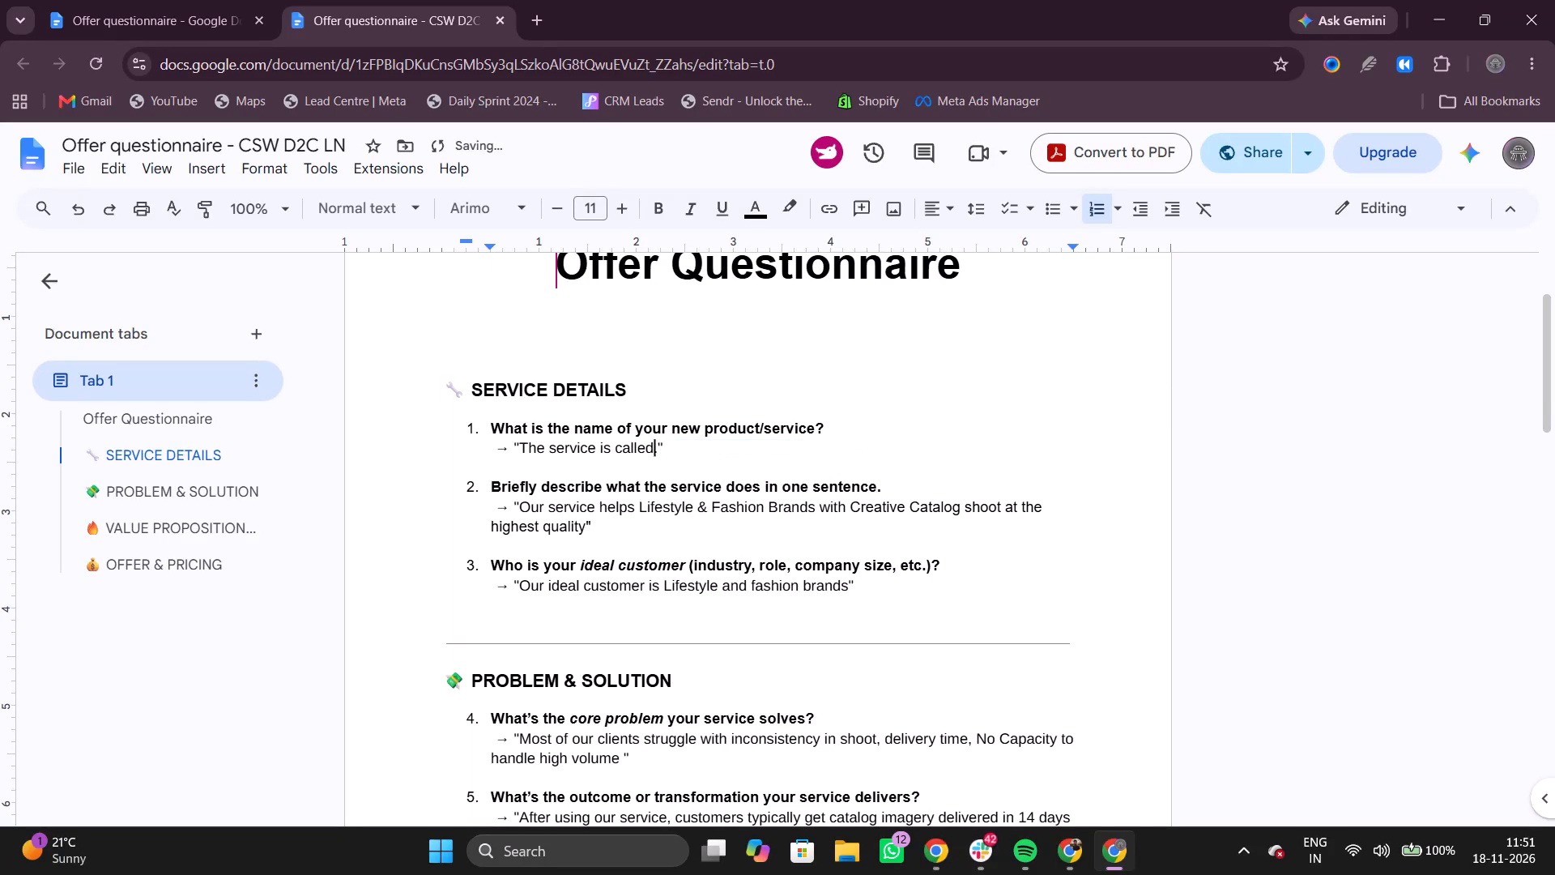
key("space")
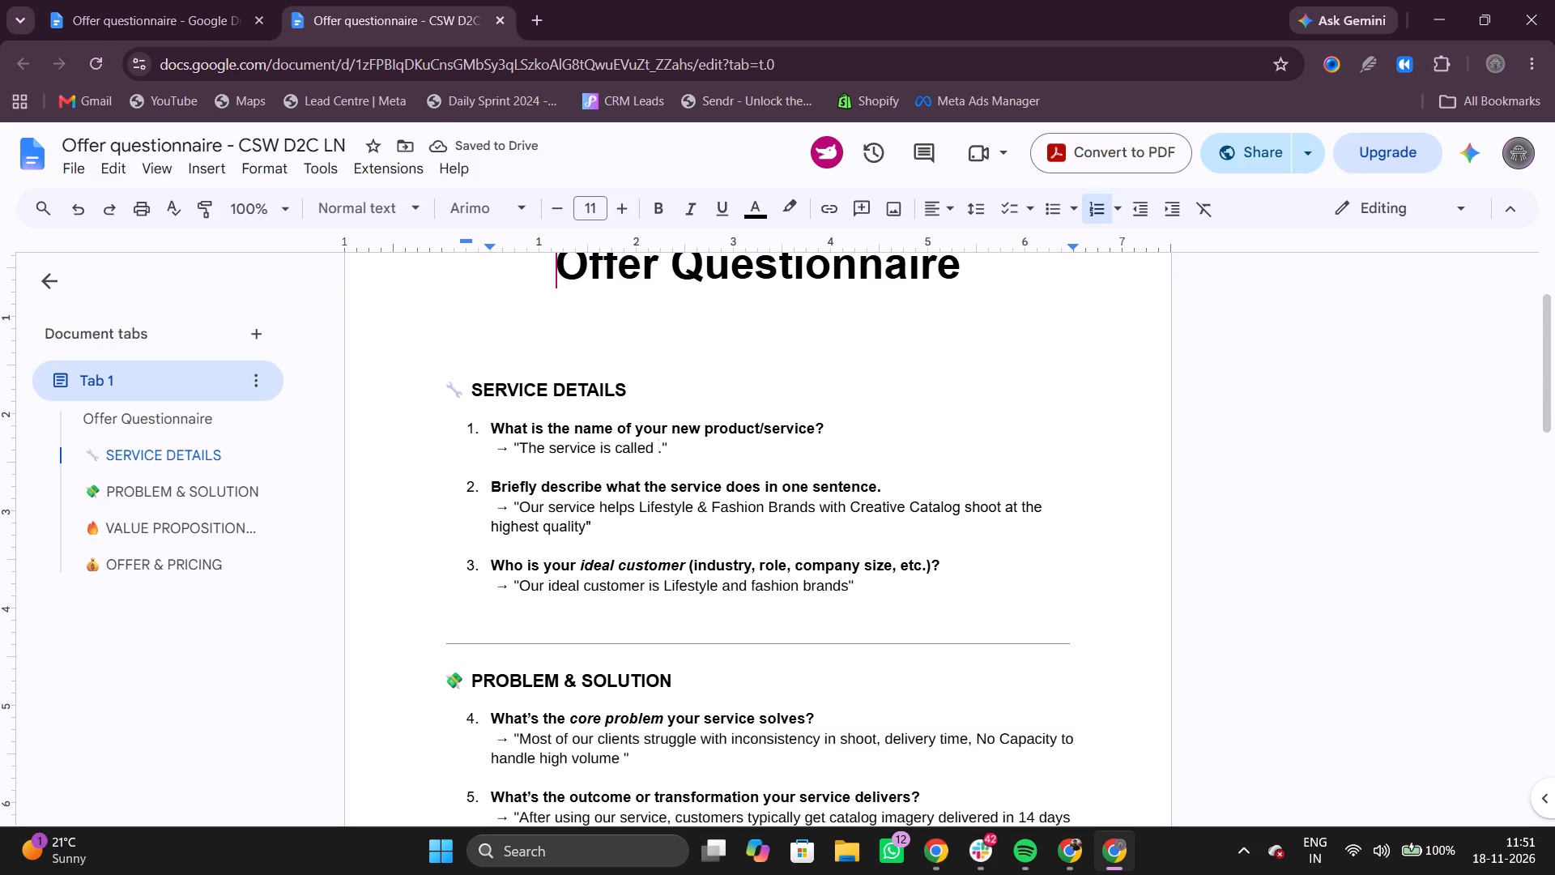
type("Growth Marketing")
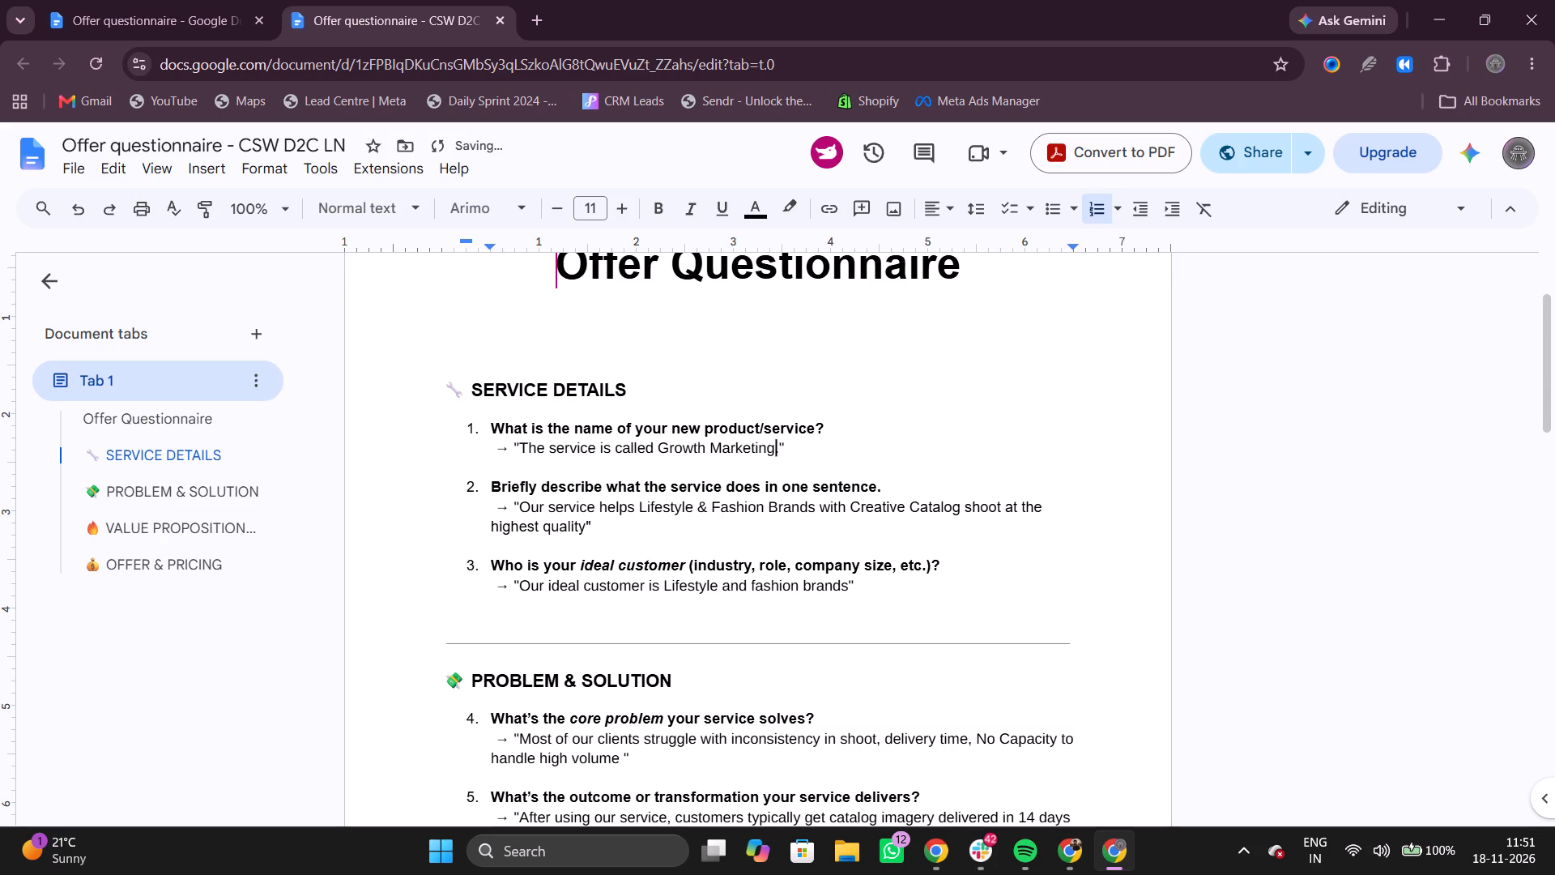
Change the type of brands named in the question 2 service description to "D2C", keeping the word "Brands".
left_click_drag(639, 511, 808, 513)
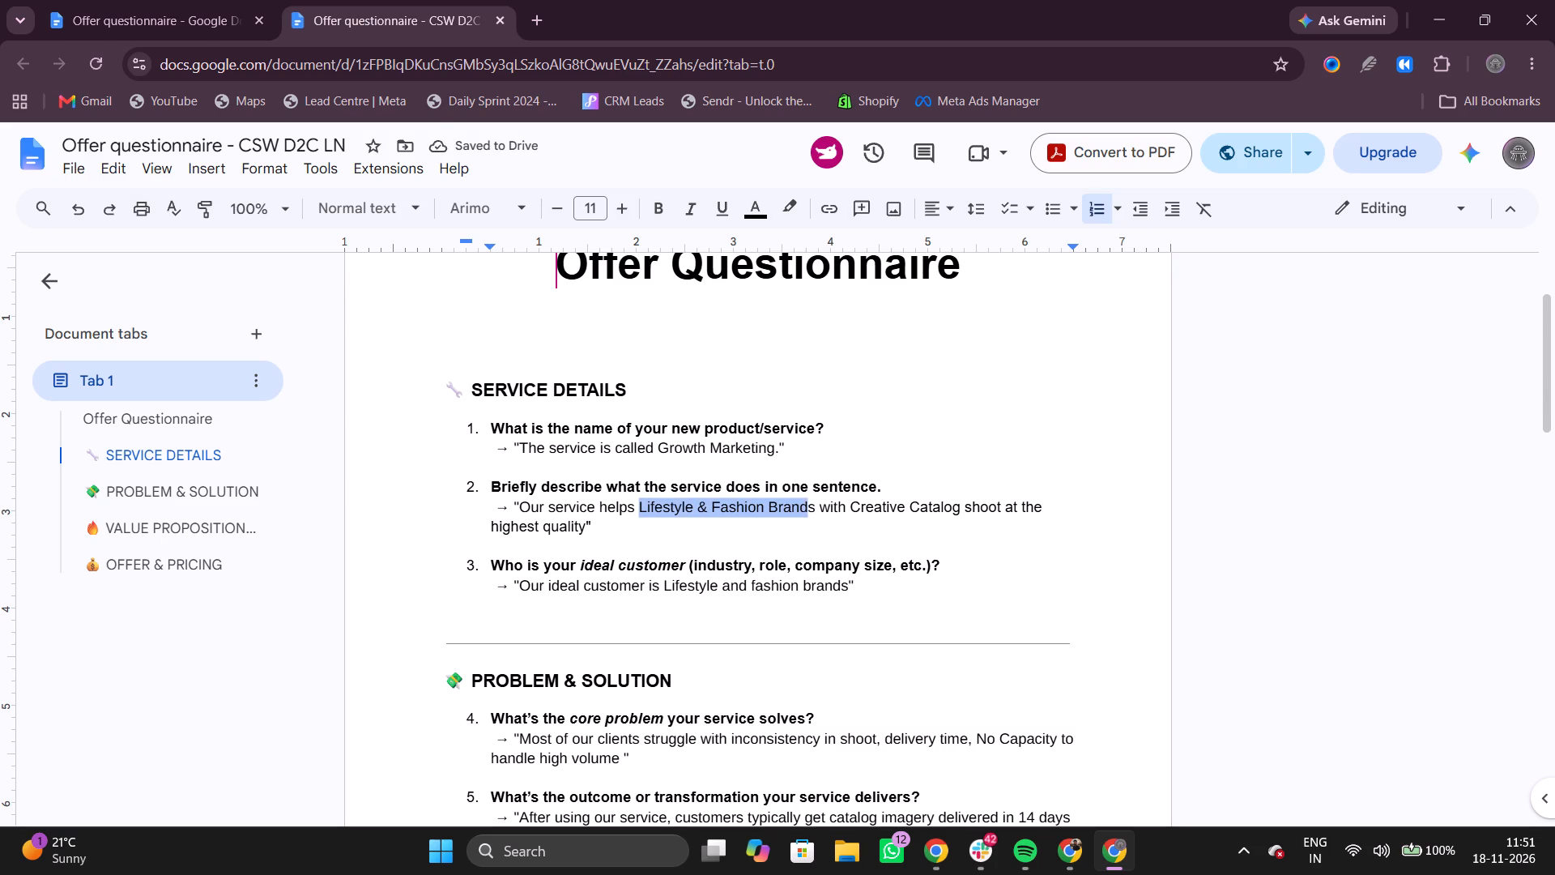
left_click_drag(808, 513, 765, 503)
type("d2c")
key("shift+Left")
key("shift+Left")
key("shift+Left")
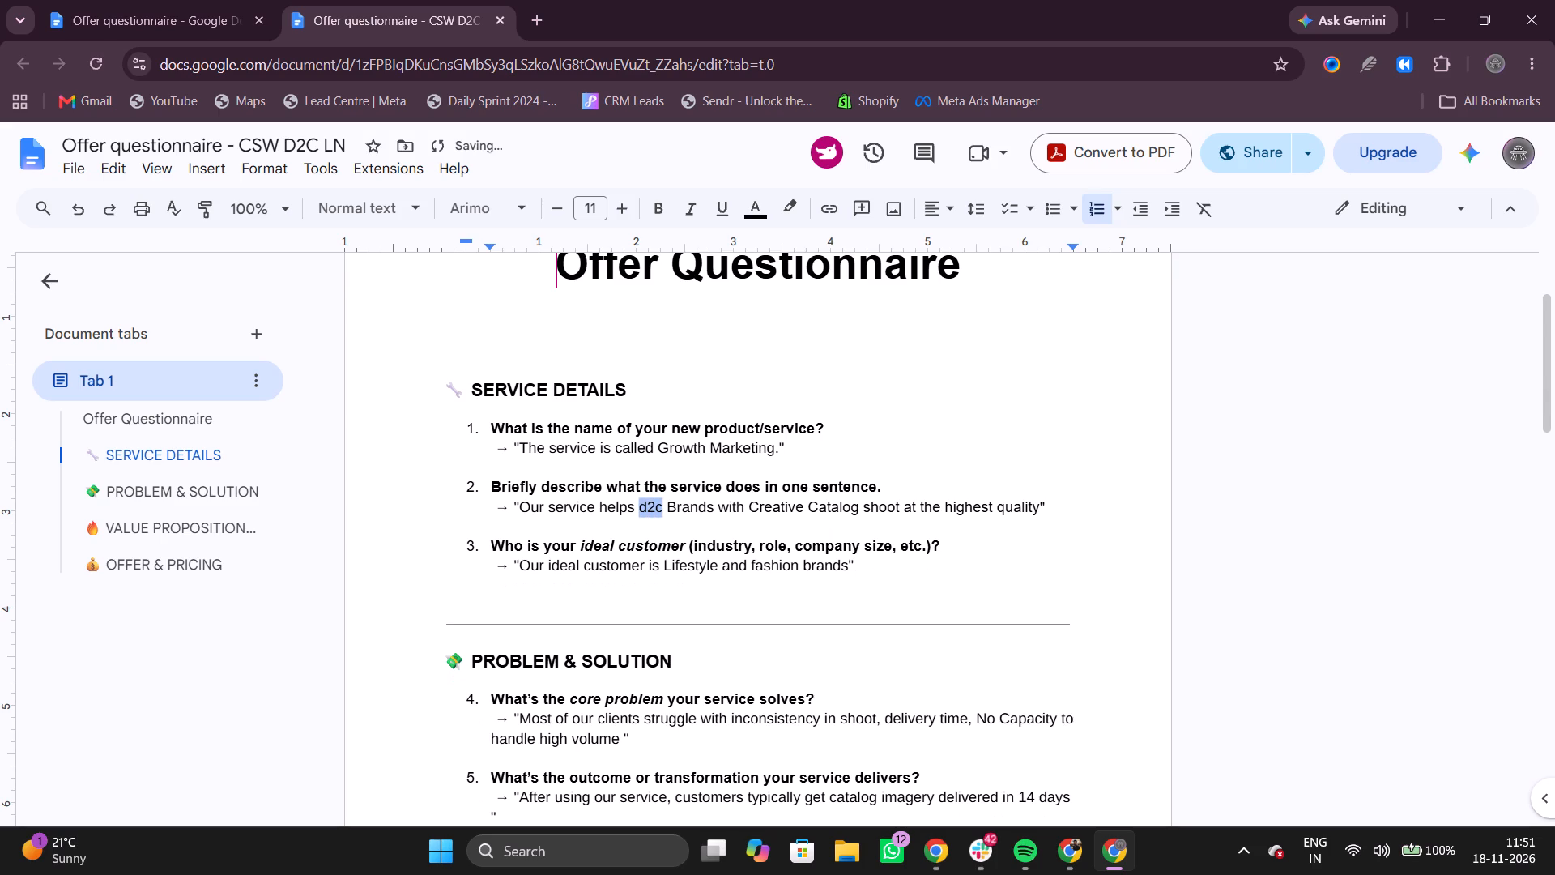
key("shift+d")
key("2")
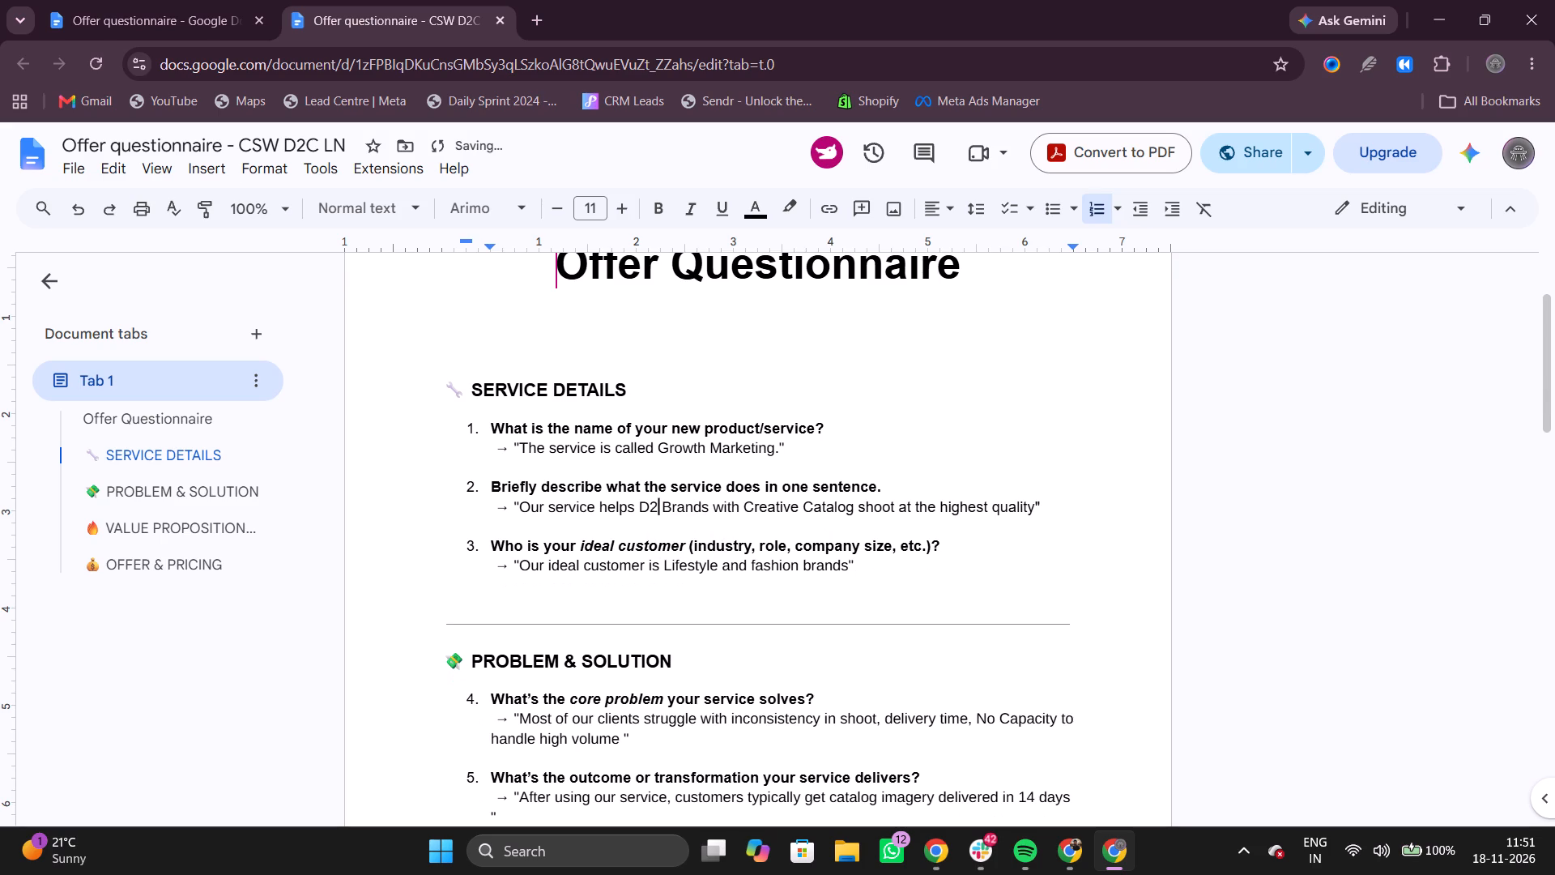
key("shift+c")
Replace the text after "D2C Brands with" in the question 2 answer with "launch grow and scale to 6x roas".
key("Right")
key("Right")
key("Right")
key("Right")
key("Right")
key("Right")
key("Right")
key("Right")
key("Right")
key("Right")
key("Right")
key("Right")
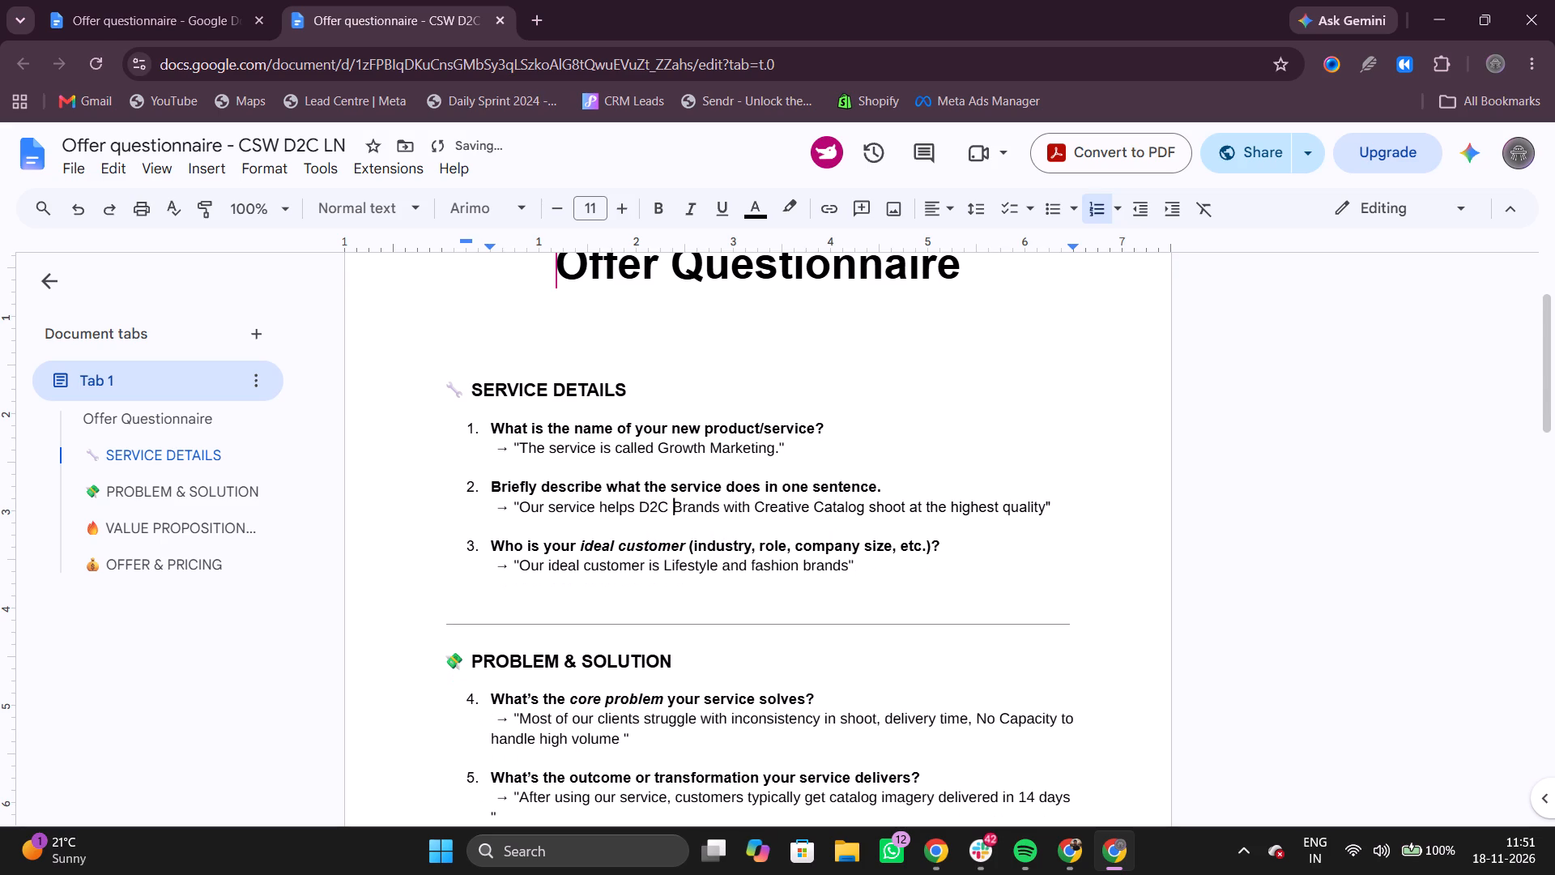
key("Right")
key("shift+Right")
key("shift+Right")
key("shift+Right")
key("shift+Right")
key("shift+Right")
key("shift+Right")
key("shift+Right")
key("shift+Right")
key("shift+Right")
key("shift+Right")
key("shift+Right")
key("shift+Right")
key("shift+Right")
key("shift+Right")
key("shift+Right")
key("shift+Right")
key("shift+Right")
key("shift+Right")
key("shift+Right")
key("shift+Right")
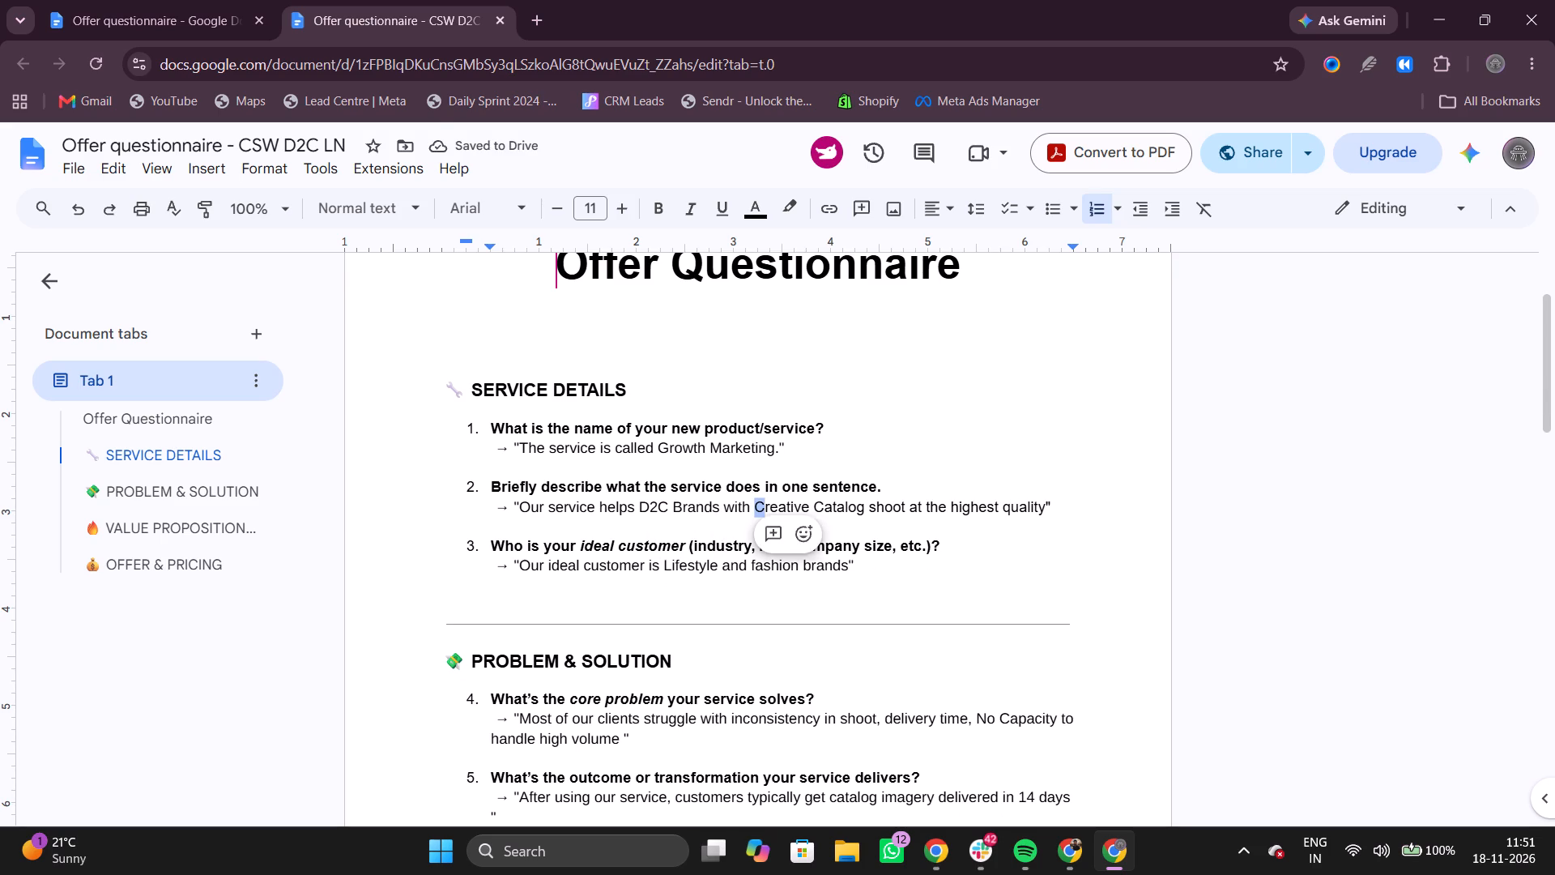
key("shift+Right")
key("shift+Right")
key("shift+Right")
key("shift+Right")
key("shift+Right")
key("shift+Right")
key("shift+Right")
key("shift+Right")
key("shift+Right")
key("shift+Right")
key("shift+Right")
key("shift+Right")
key("shift+Right")
key("shift+Right")
key("shift+Right")
key("shift+Right")
key("shift+Right")
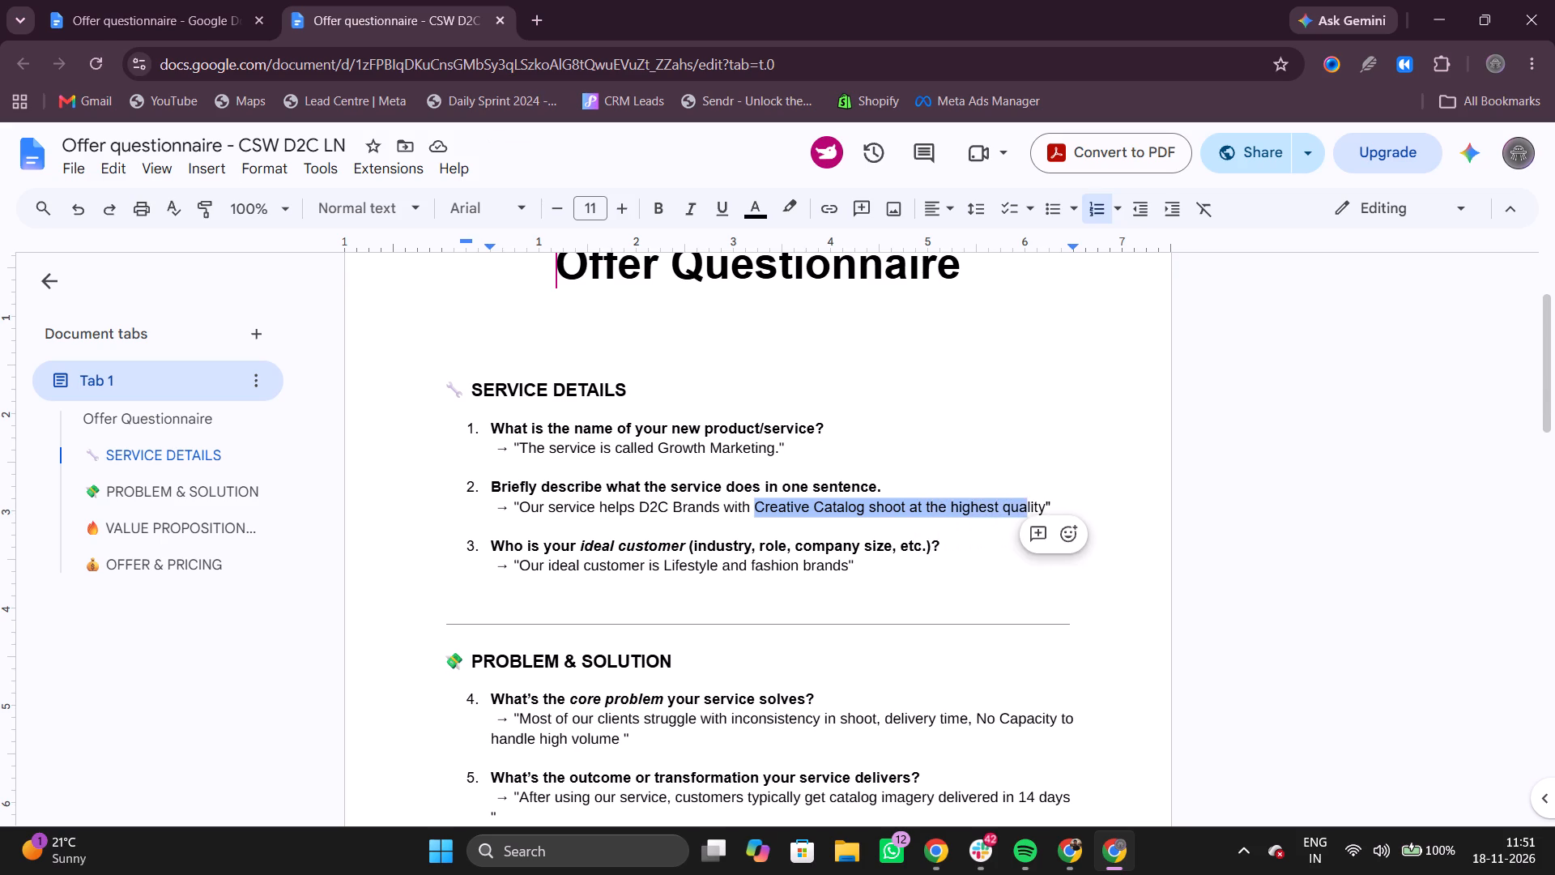
key("shift+Right")
key("shift+Right")
key("shift+Right")
key("Delete")
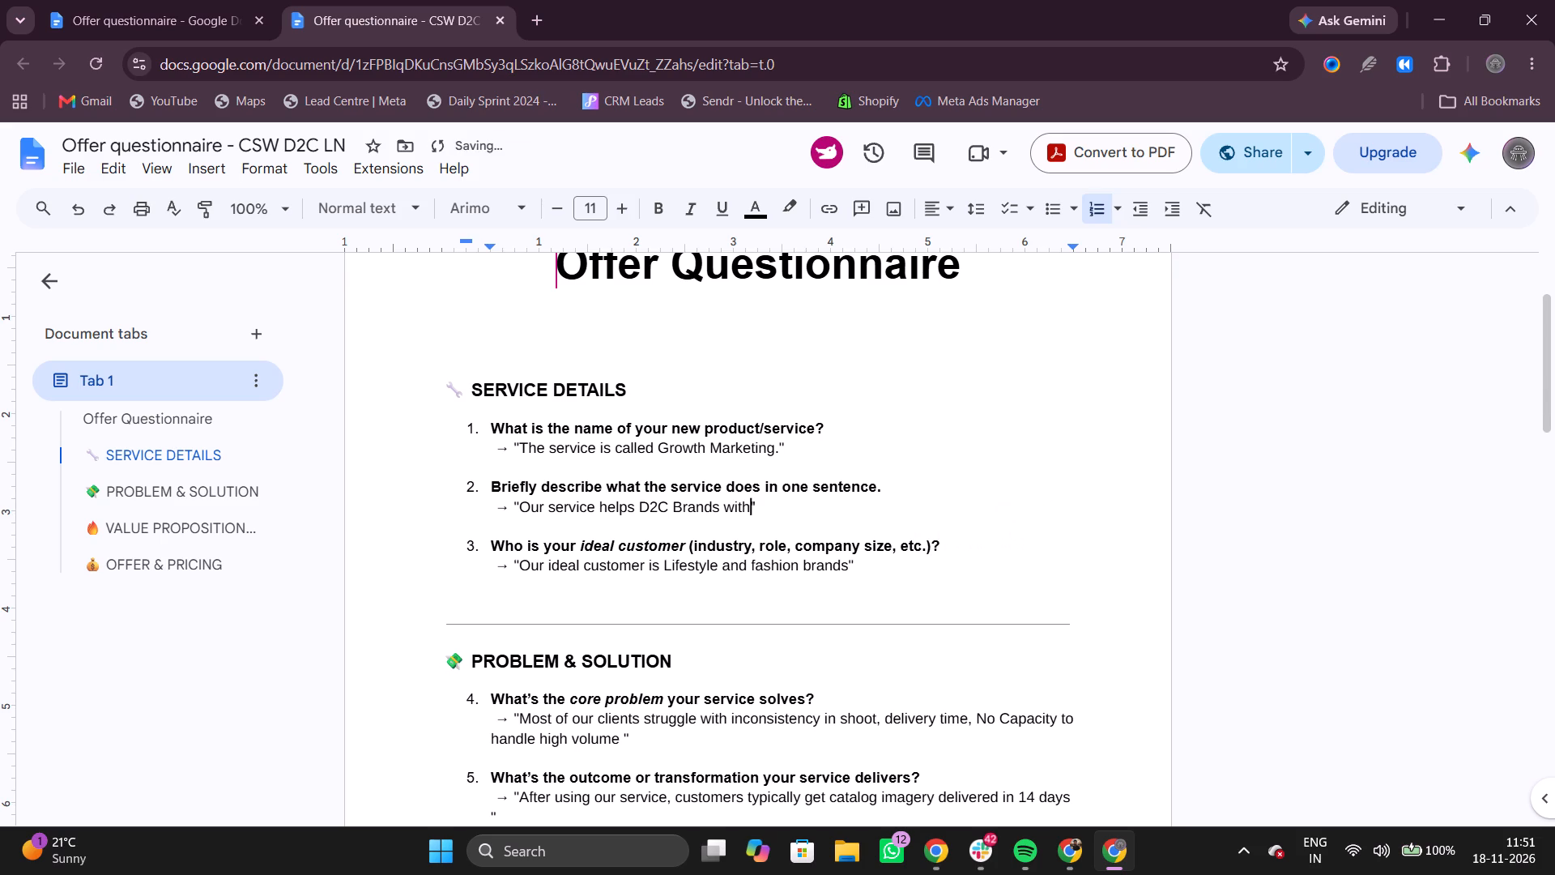
key("space")
type("launch")
key("space")
type("grow and scale to 6")
type("x")
key("space")
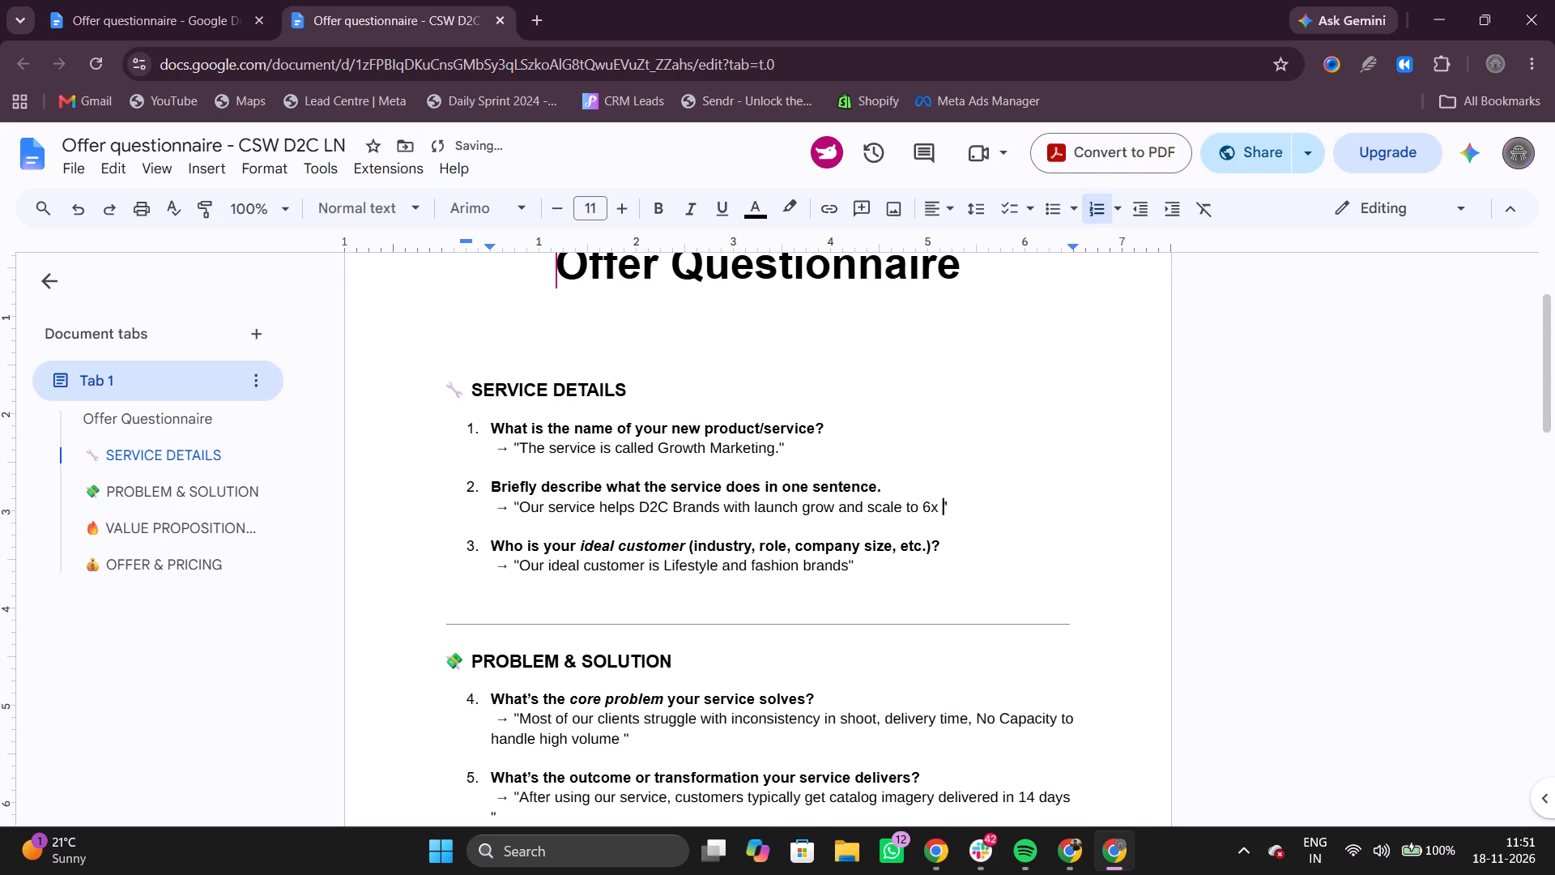
type("roas")
Add "within 120days" at the end of the question 2 service description, inside the closing quotation mark.
key("Left")
key("Left")
key("Left")
key("Left")
key("Left")
key("Left")
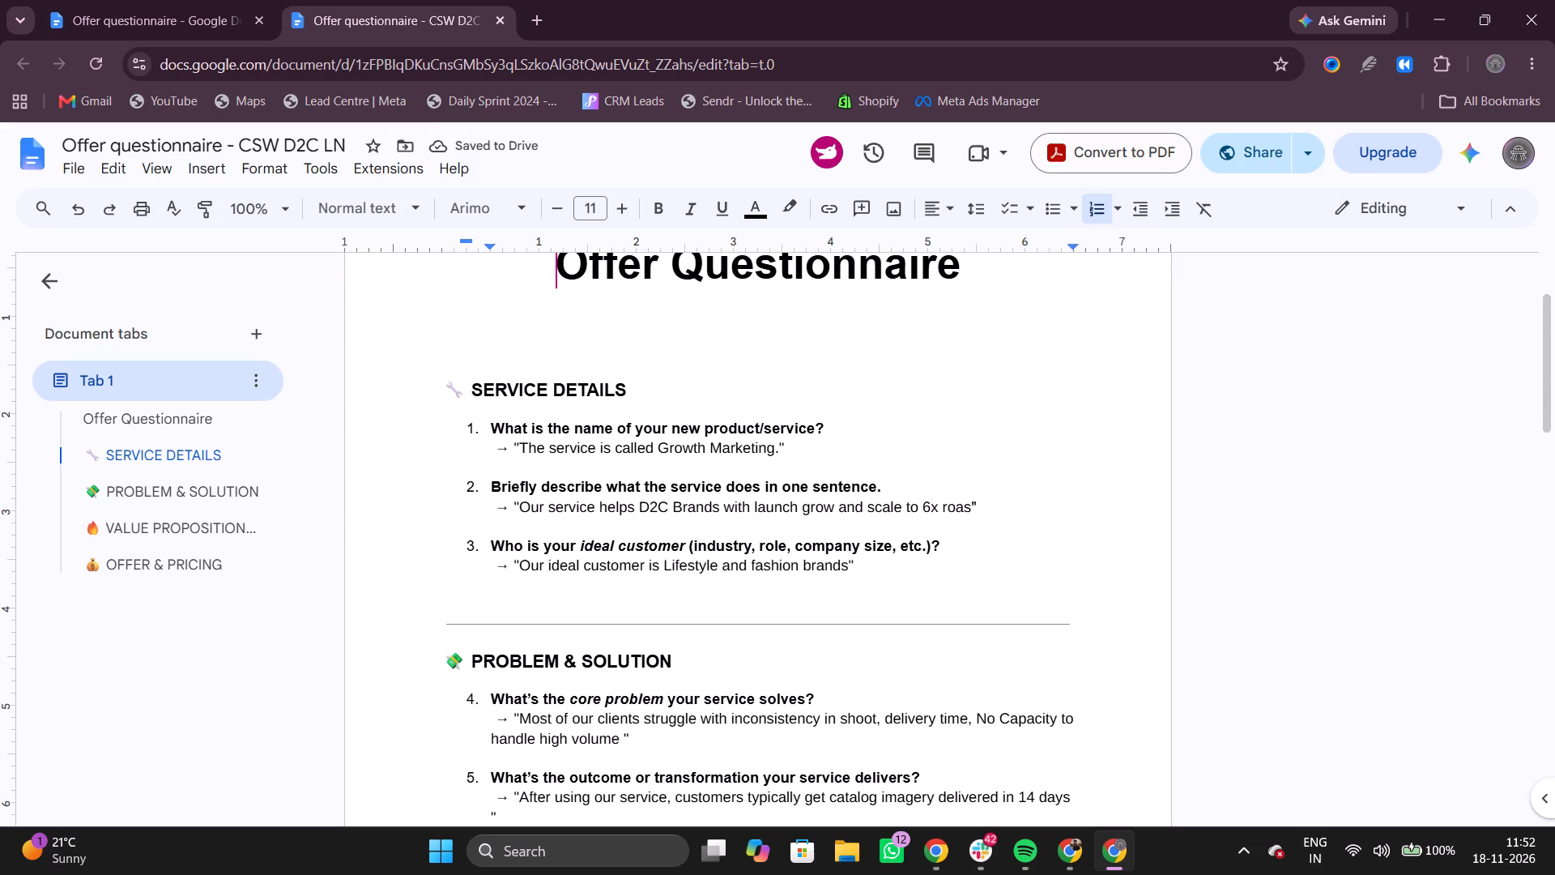
key("Right")
key("Right")
key("Right")
key("Right")
key("Right")
key("Right")
key("space")
type("withing")
key("BackSpace")
key("space")
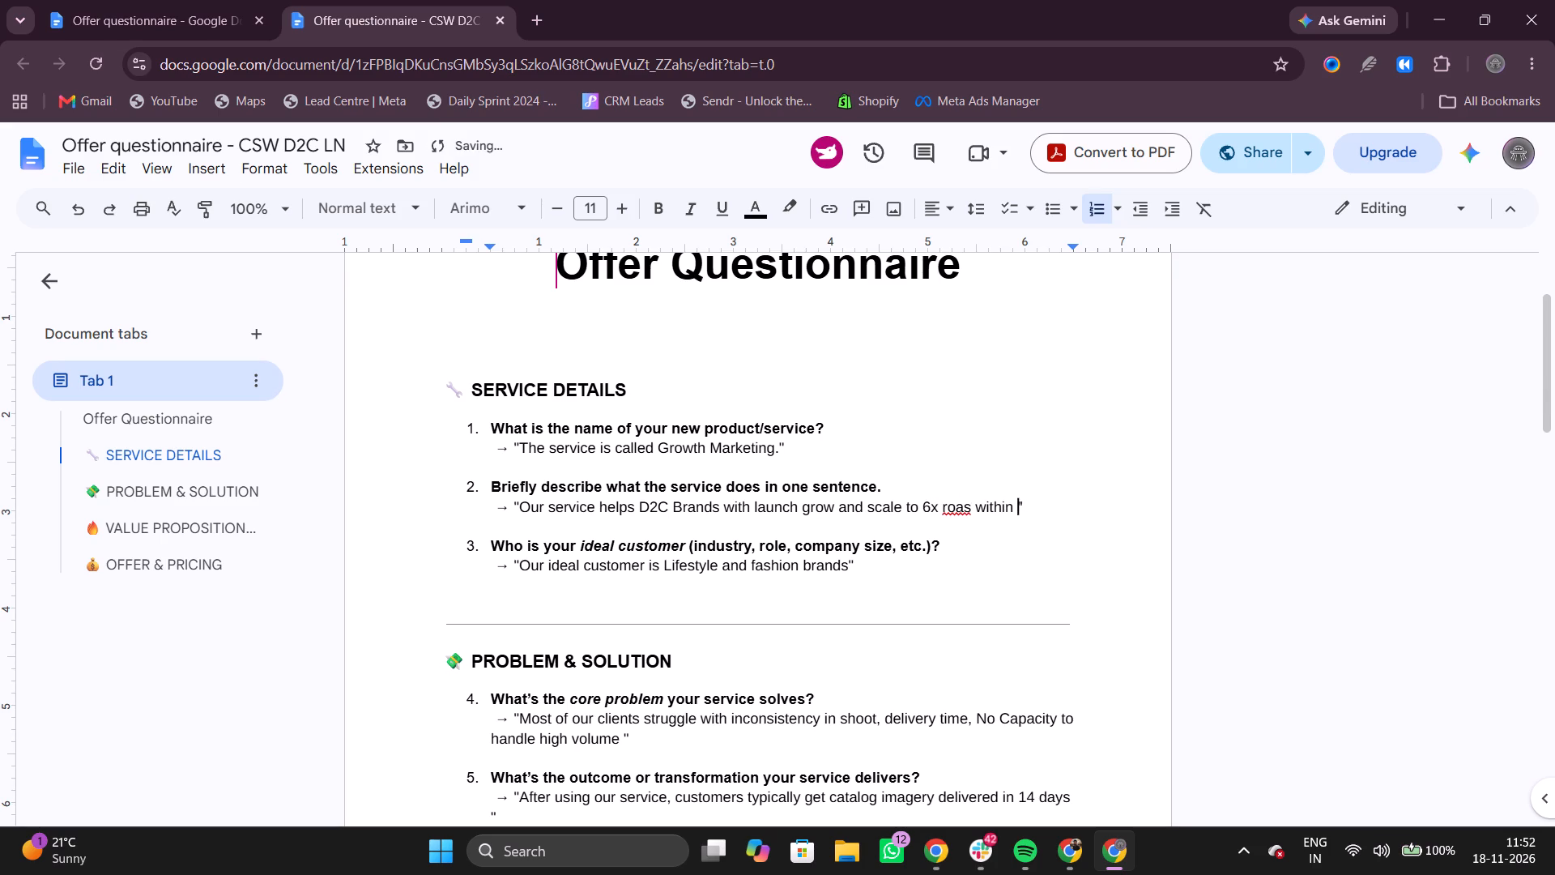
type("120day")
key("s")
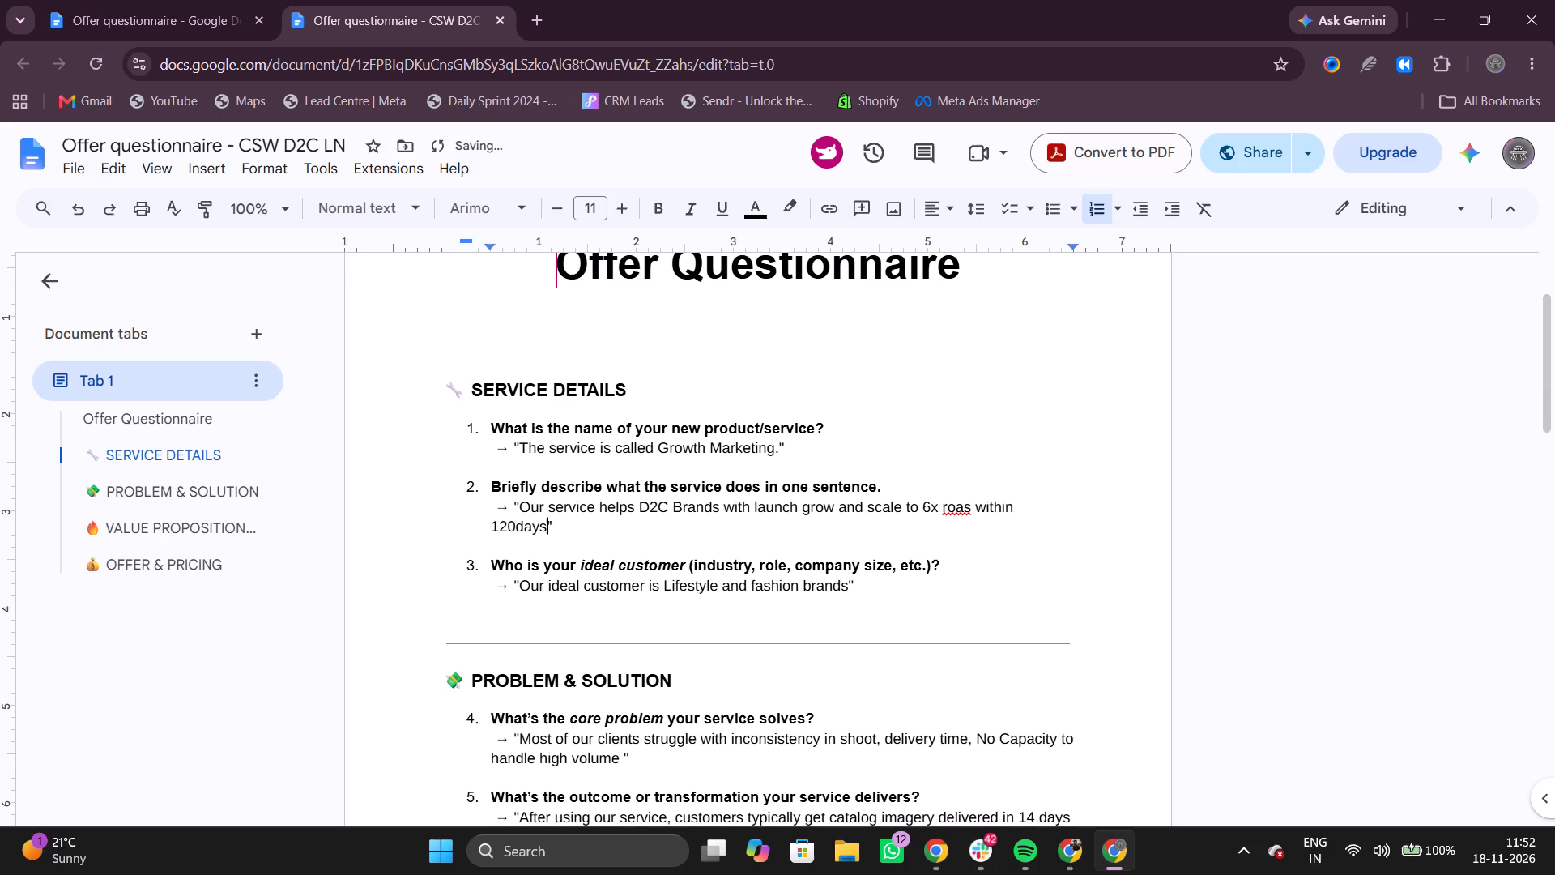
Delete the customer type after "Our ideal customer is" in the question 3 answer, keeping the closing quotation mark.
scroll(726, 542, "down", 2)
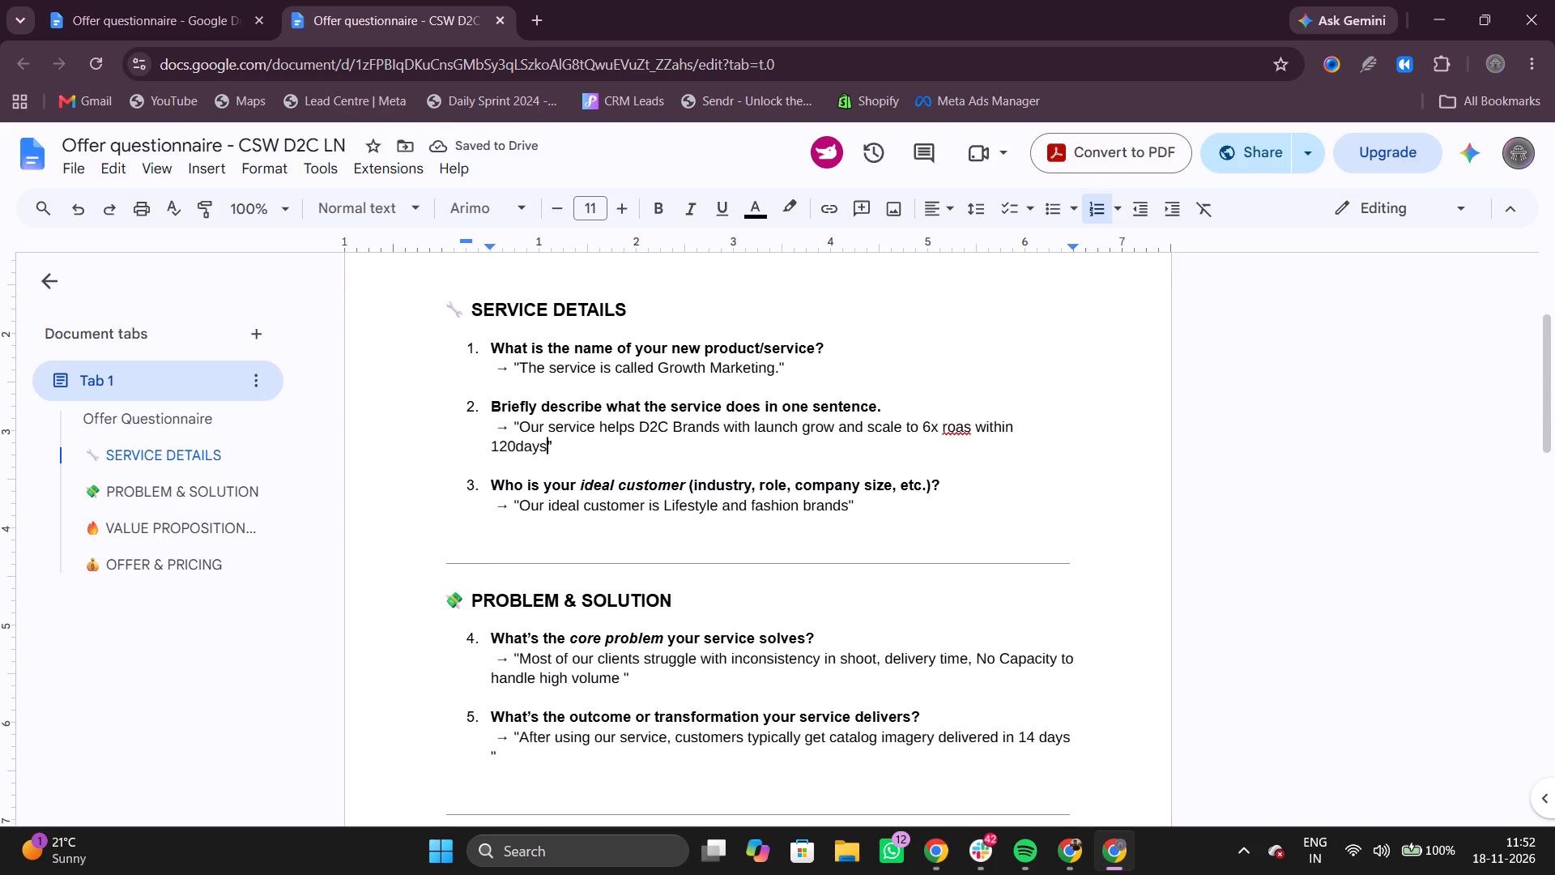
left_click(830, 553)
key("Up")
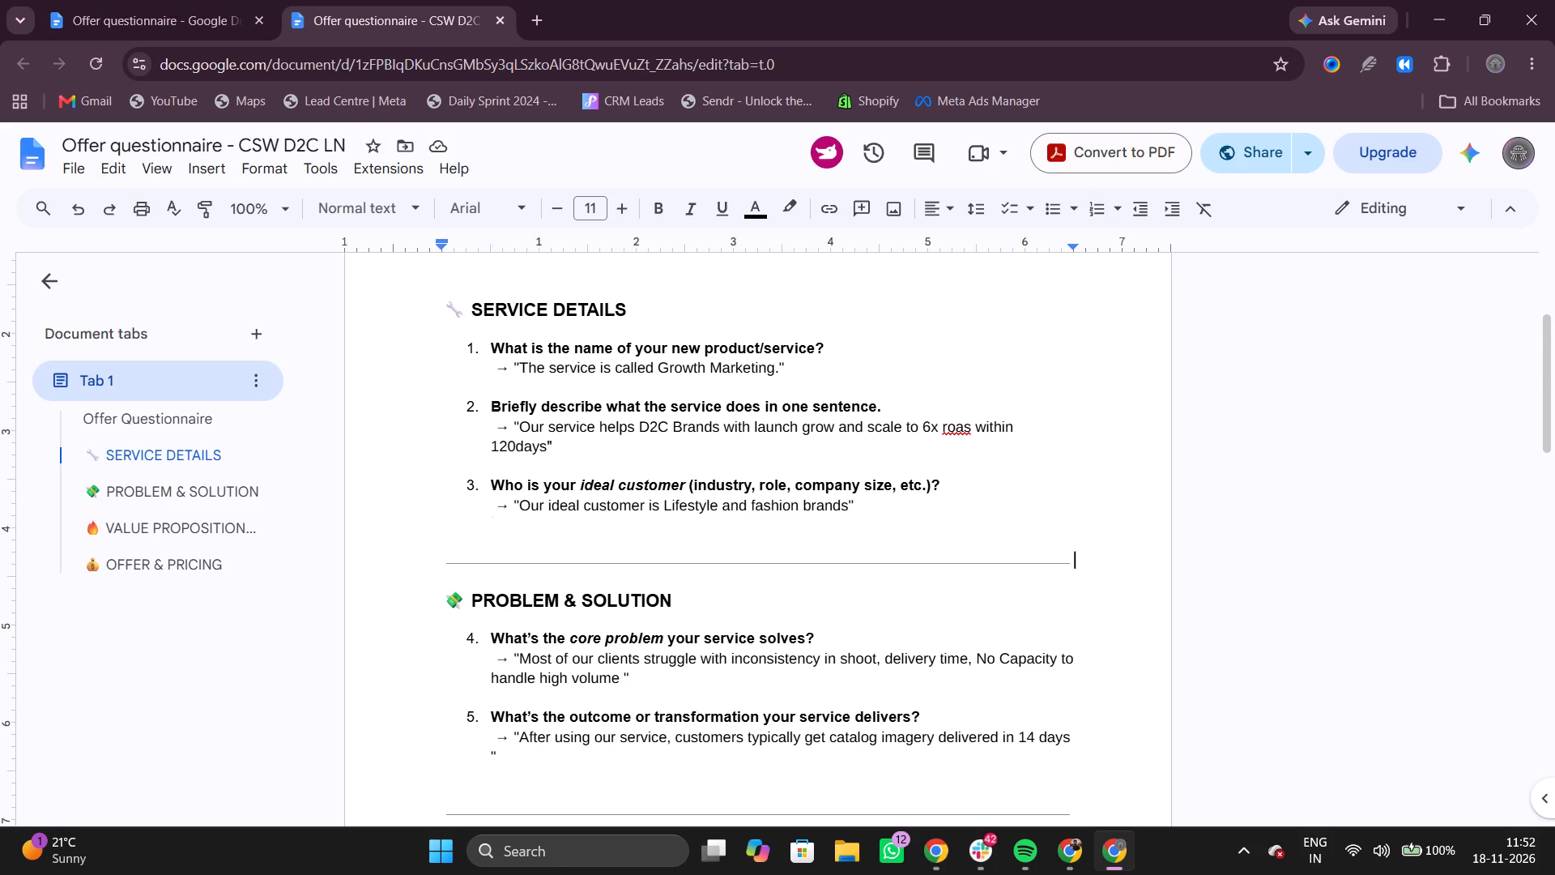
key("Up")
key("Left")
key("shift+Left")
key("shift+Left")
key("shift+Left")
key("shift+Left")
key("shift+Left")
key("shift+Left")
key("shift+Left")
key("shift+Left")
key("shift+Left")
key("shift+Left")
key("shift+Left")
key("shift+Left")
key("shift+Left")
key("shift+Left")
key("shift+Left")
key("shift+Left")
key("shift+Left")
key("shift+Left")
key("shift+Left")
key("shift+Left")
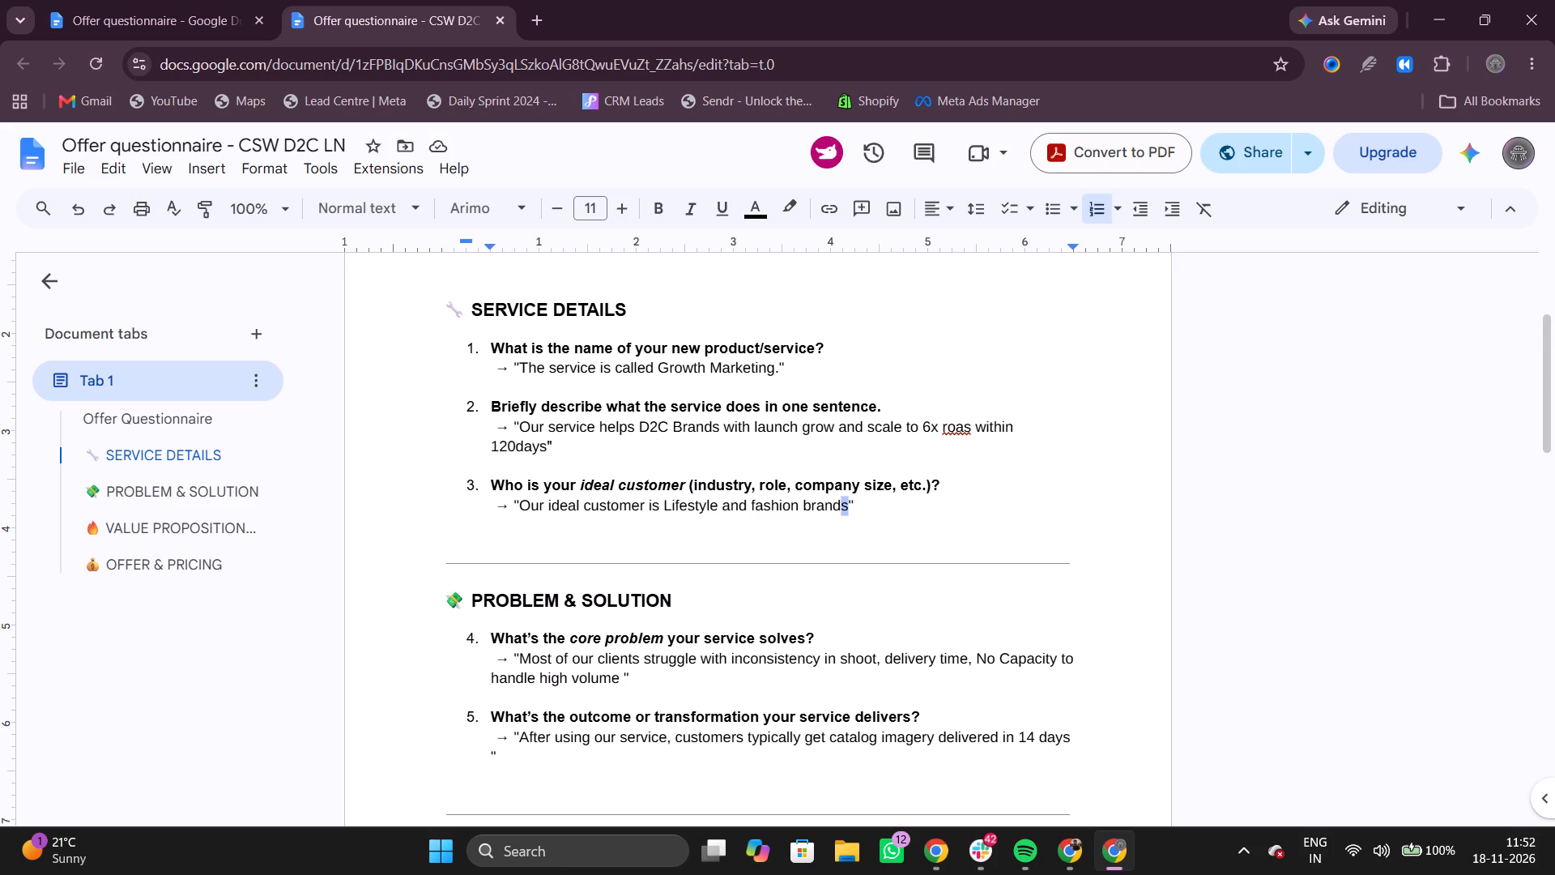
key("shift+Left")
key("shift+Left")
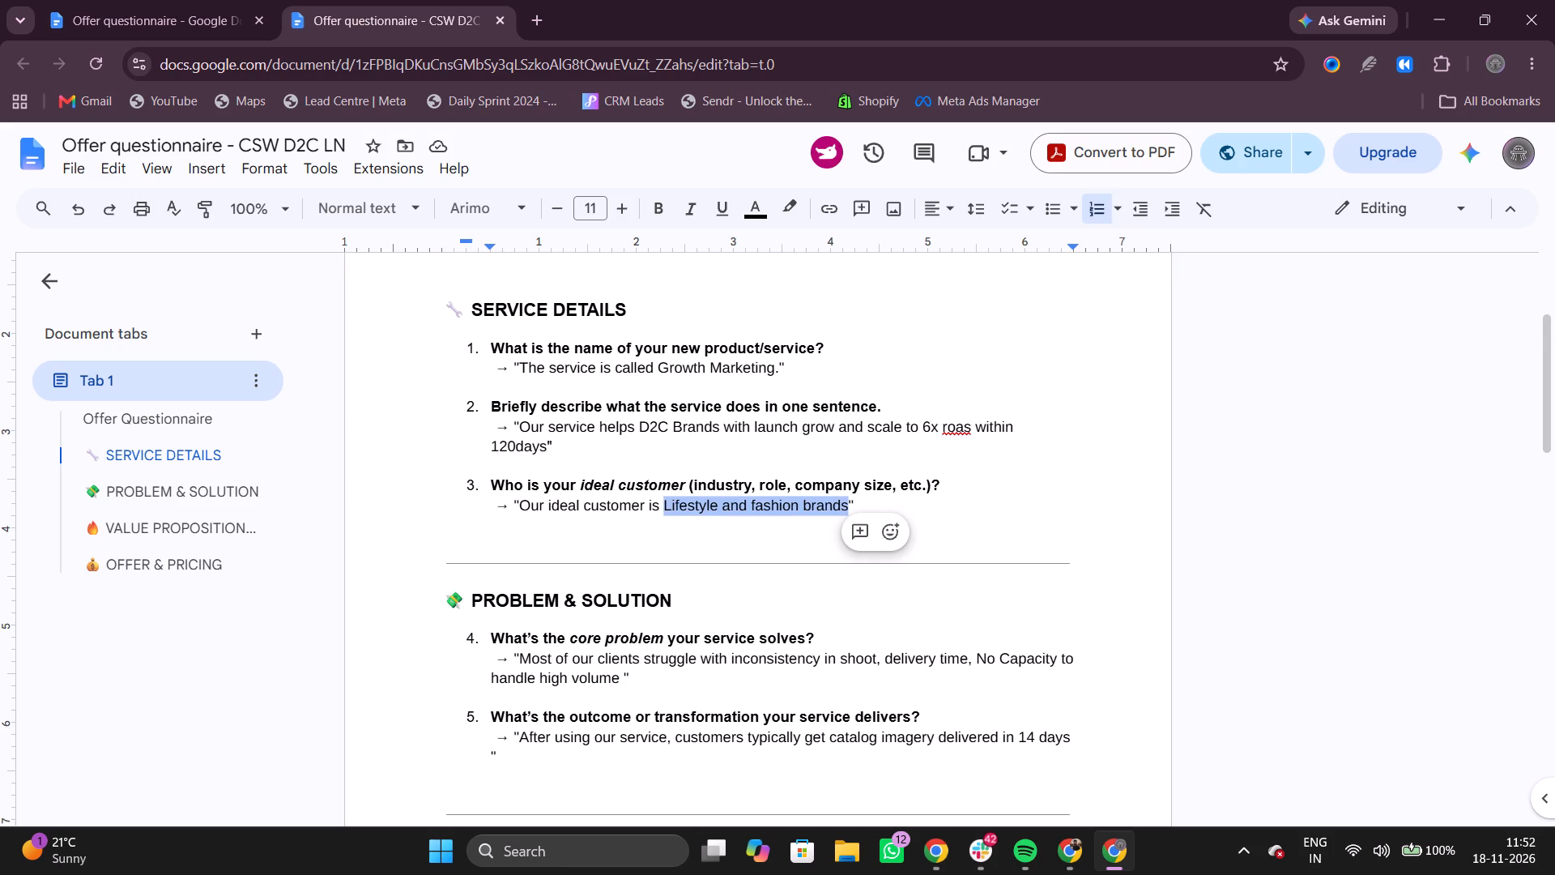
key("BackSpace")
key("space")
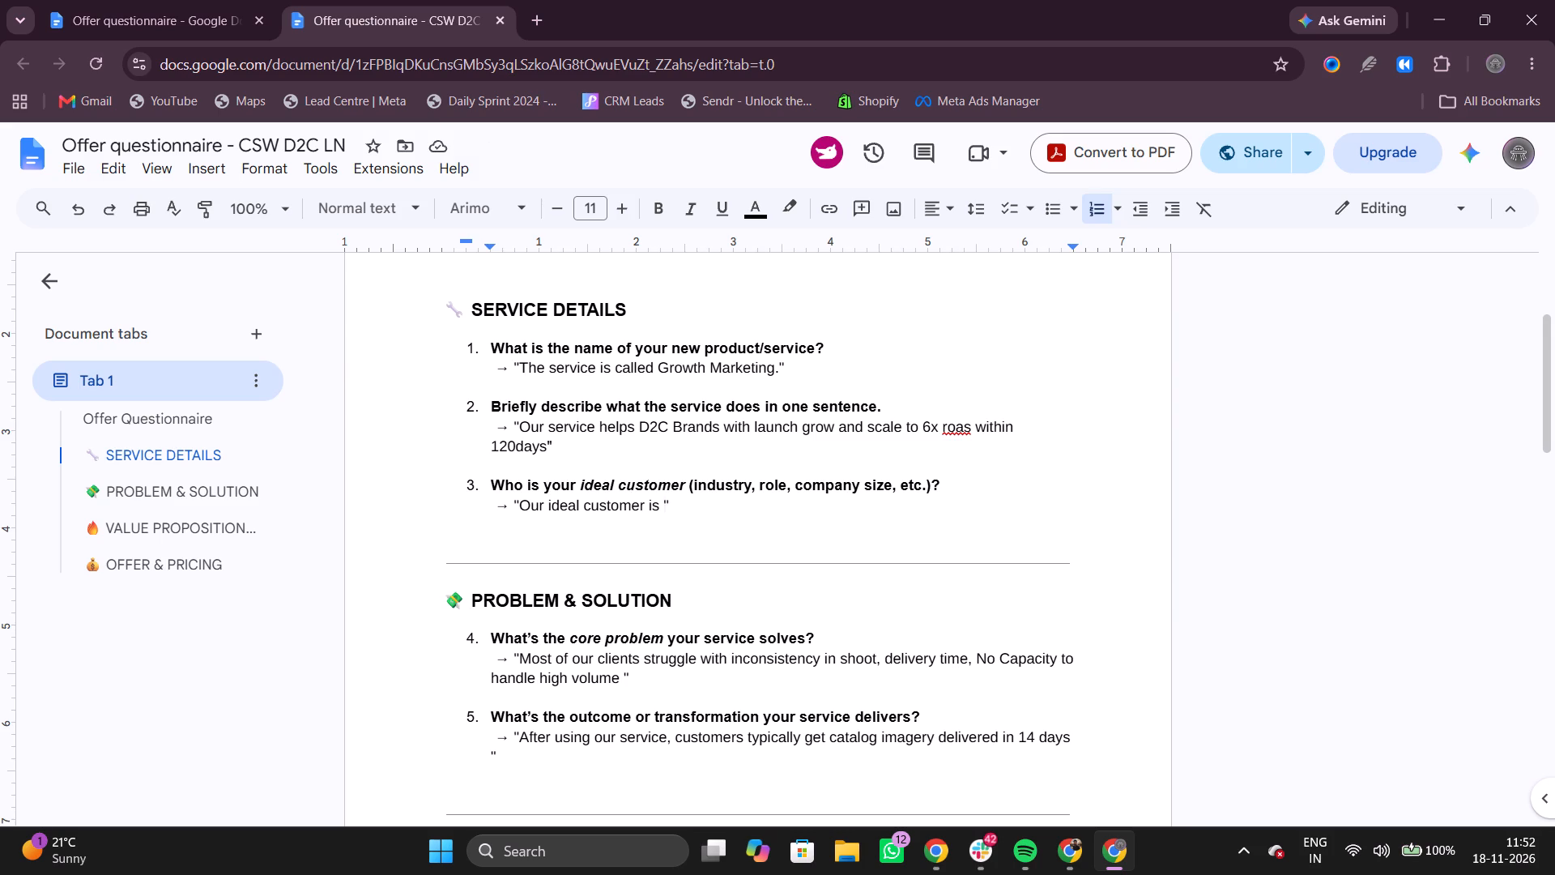
Enter "Personal care," as the first ideal customer type after "Our ideal customer is" in the question 3 answer.
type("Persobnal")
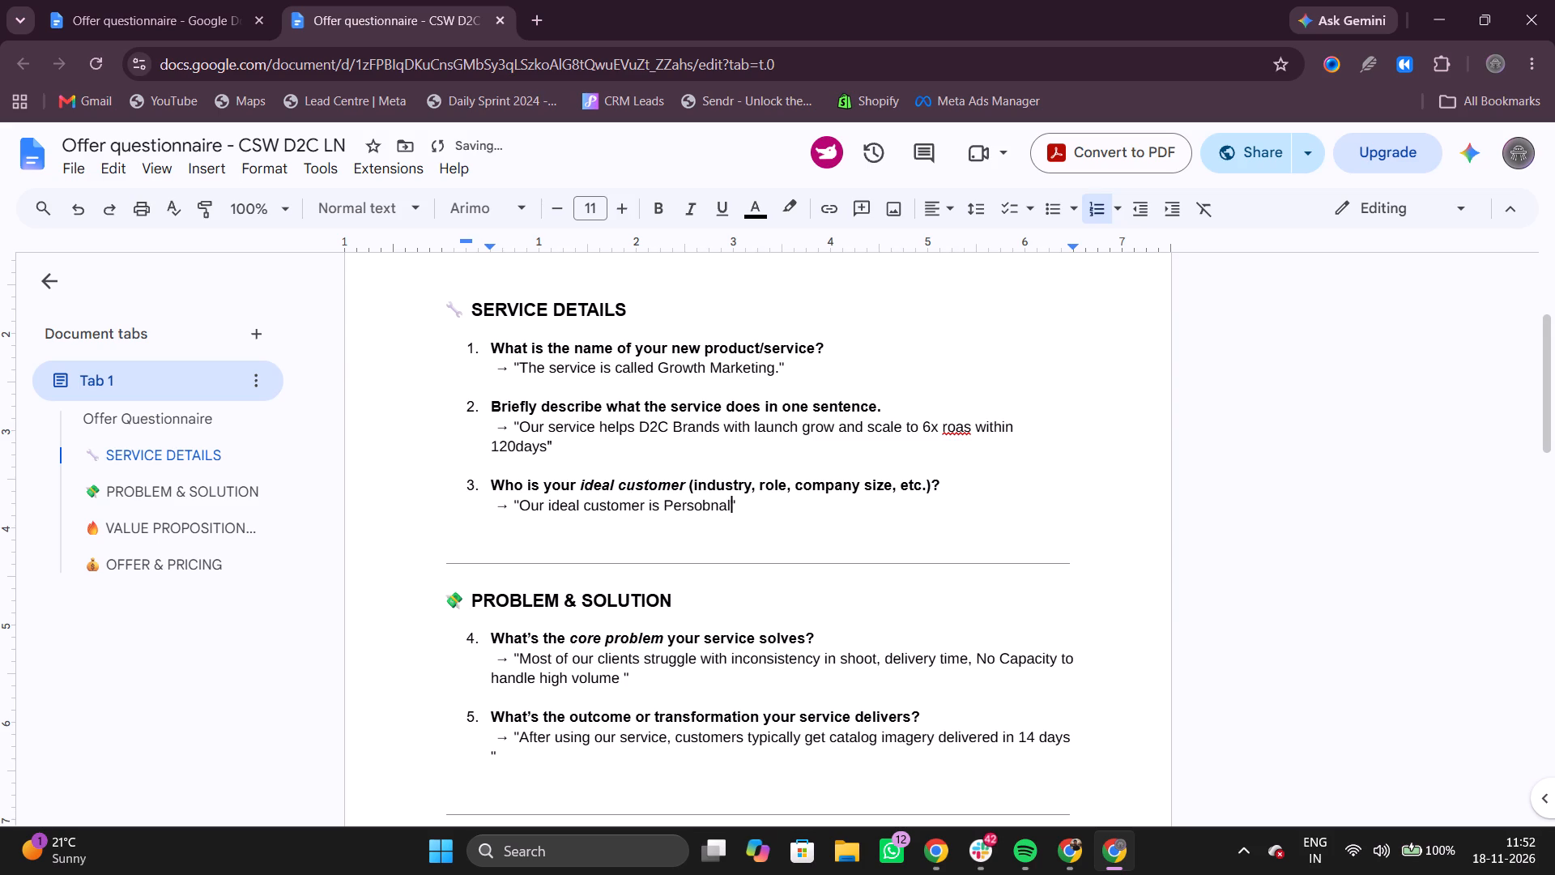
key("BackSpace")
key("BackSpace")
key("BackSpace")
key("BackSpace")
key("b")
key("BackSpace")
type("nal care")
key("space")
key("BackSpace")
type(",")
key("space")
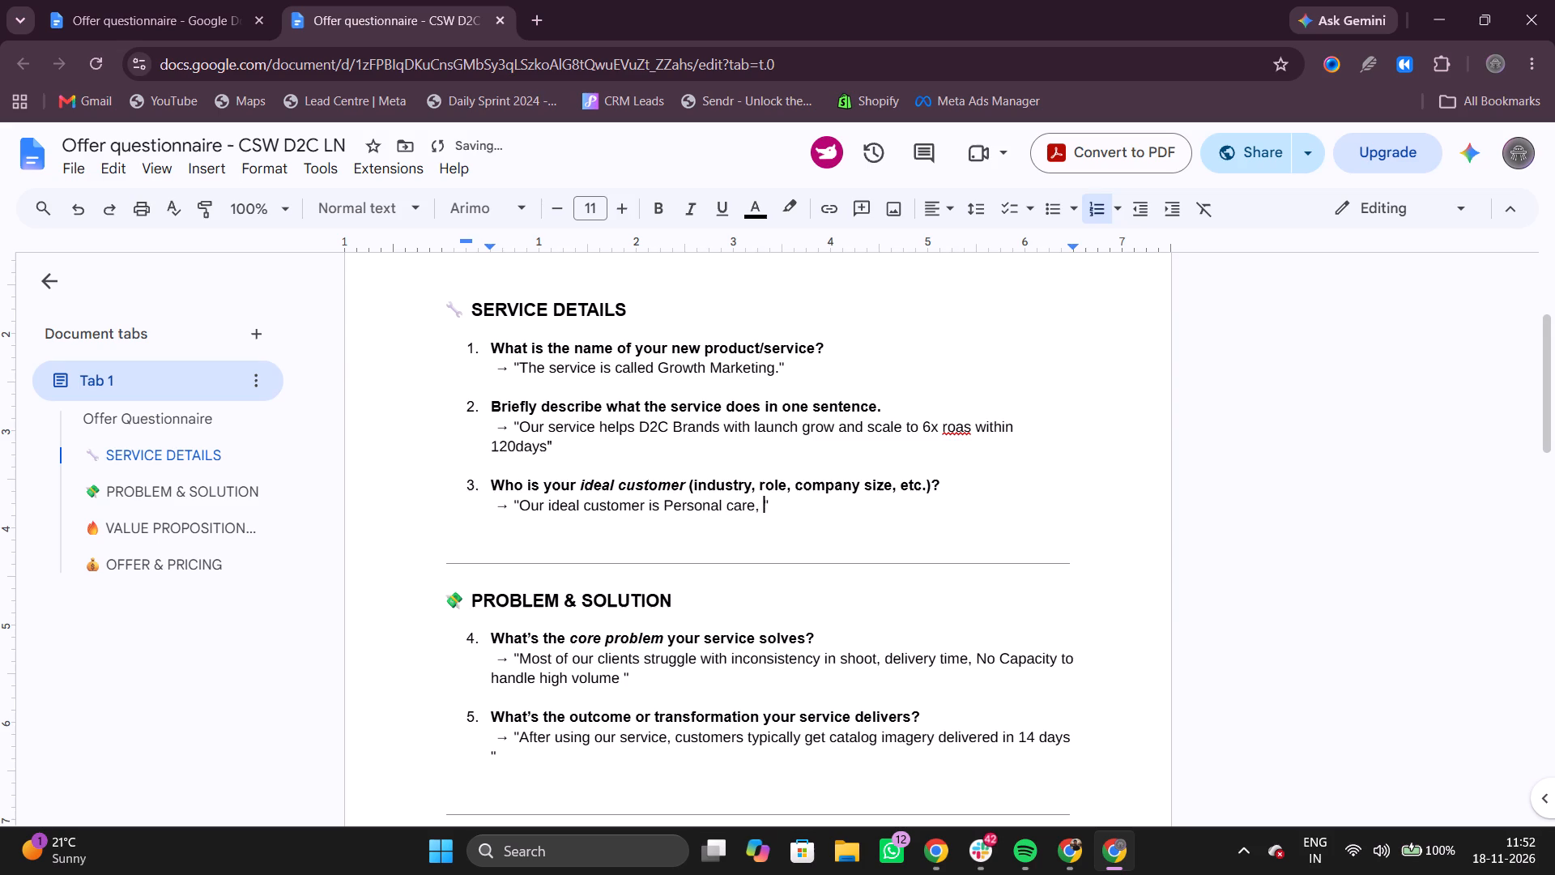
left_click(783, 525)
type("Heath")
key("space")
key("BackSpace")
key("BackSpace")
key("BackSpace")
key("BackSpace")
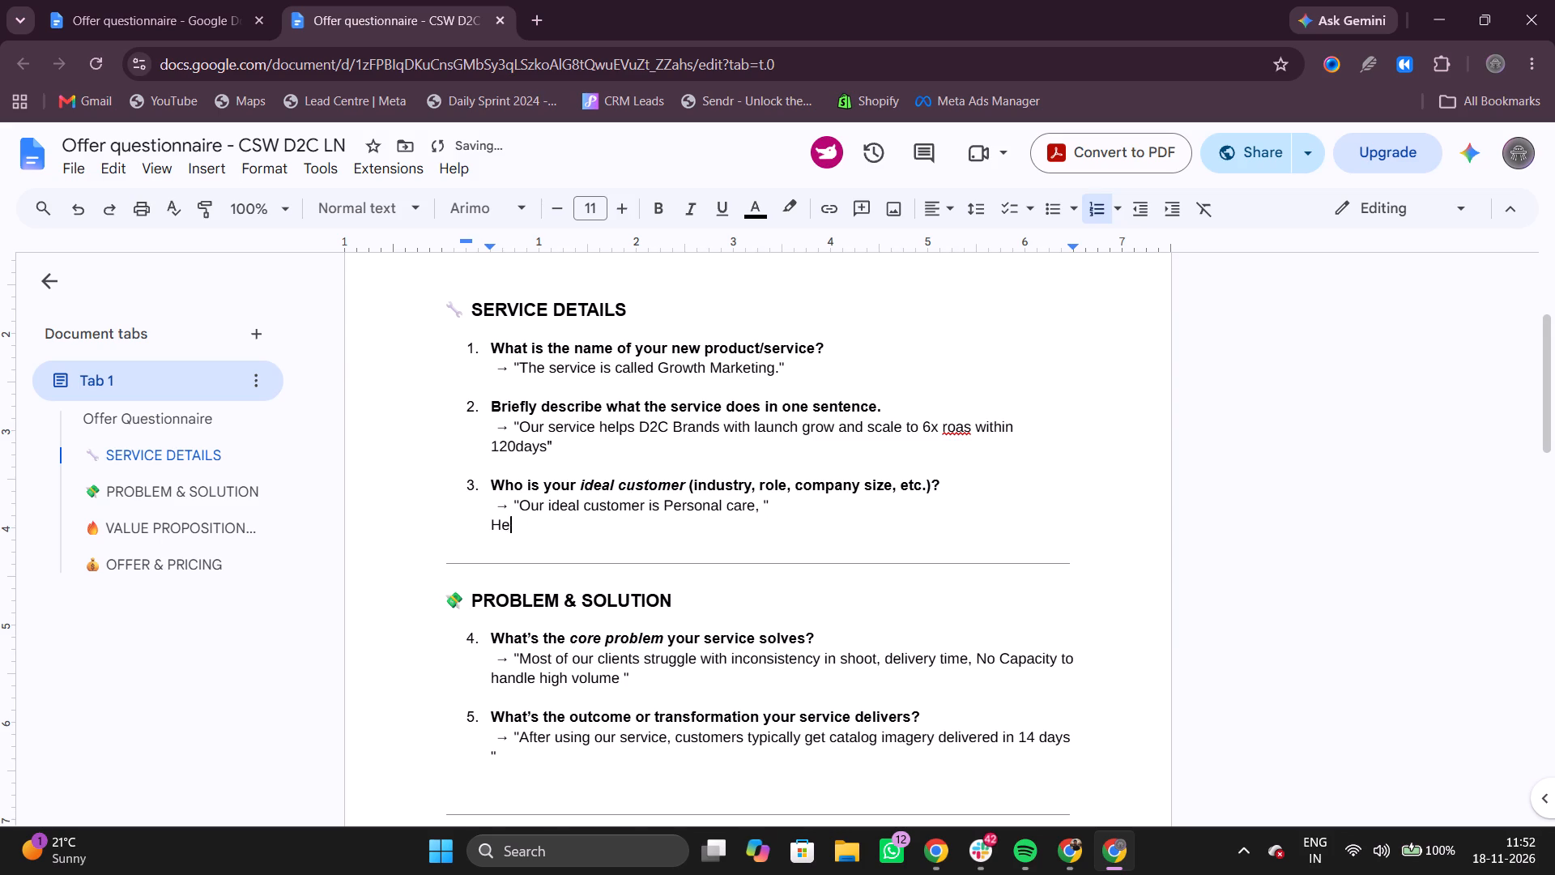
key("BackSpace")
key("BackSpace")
Remove the empty line and closing quotation mark after "Personal care," and continue the question 3 answer with "health and supplement".
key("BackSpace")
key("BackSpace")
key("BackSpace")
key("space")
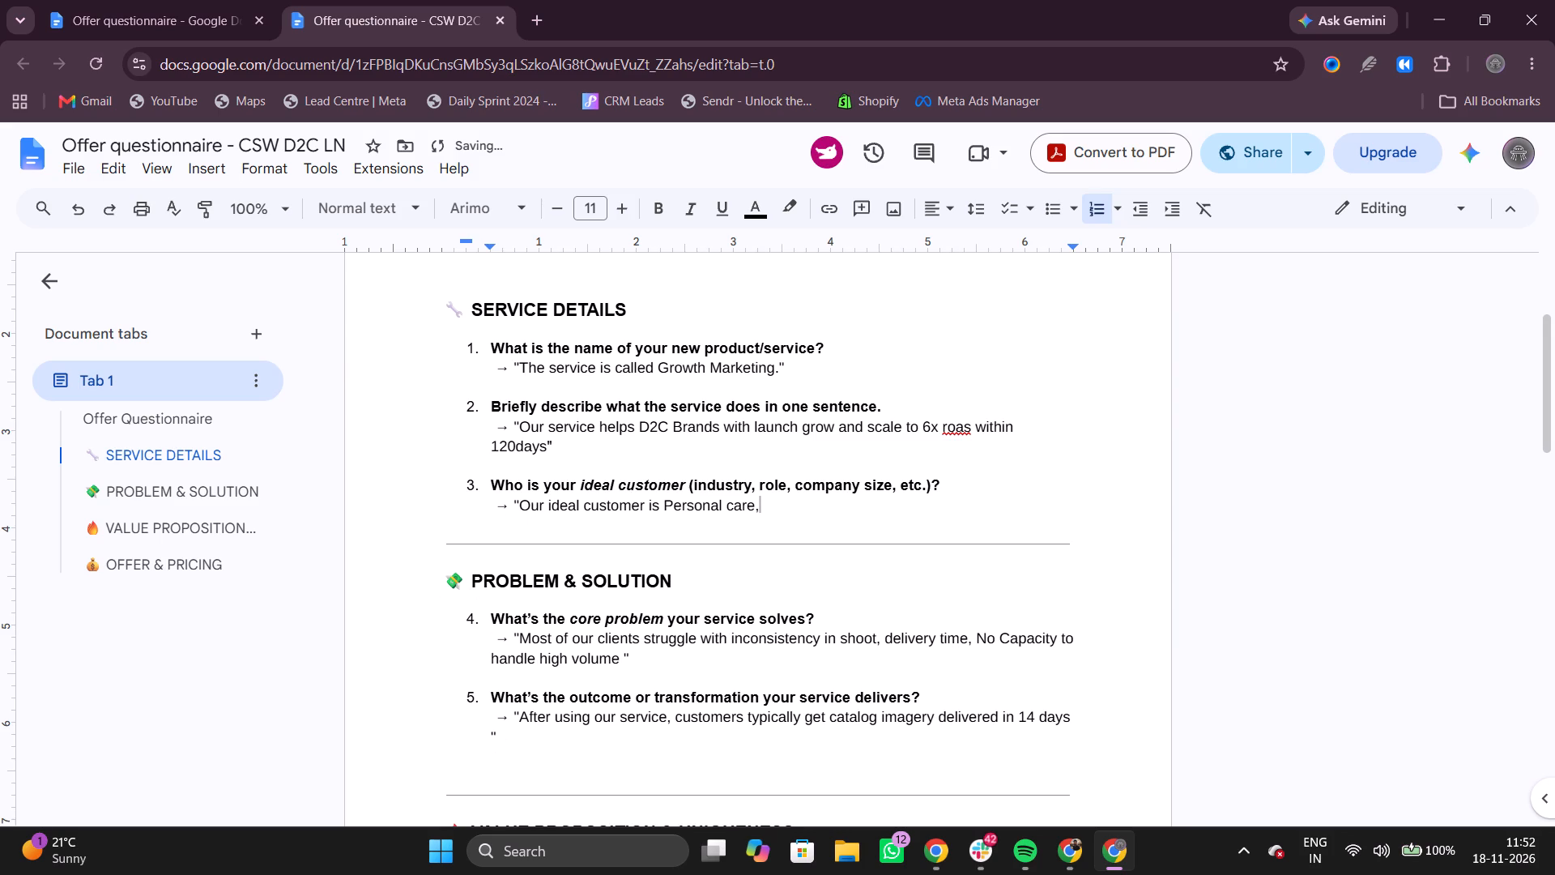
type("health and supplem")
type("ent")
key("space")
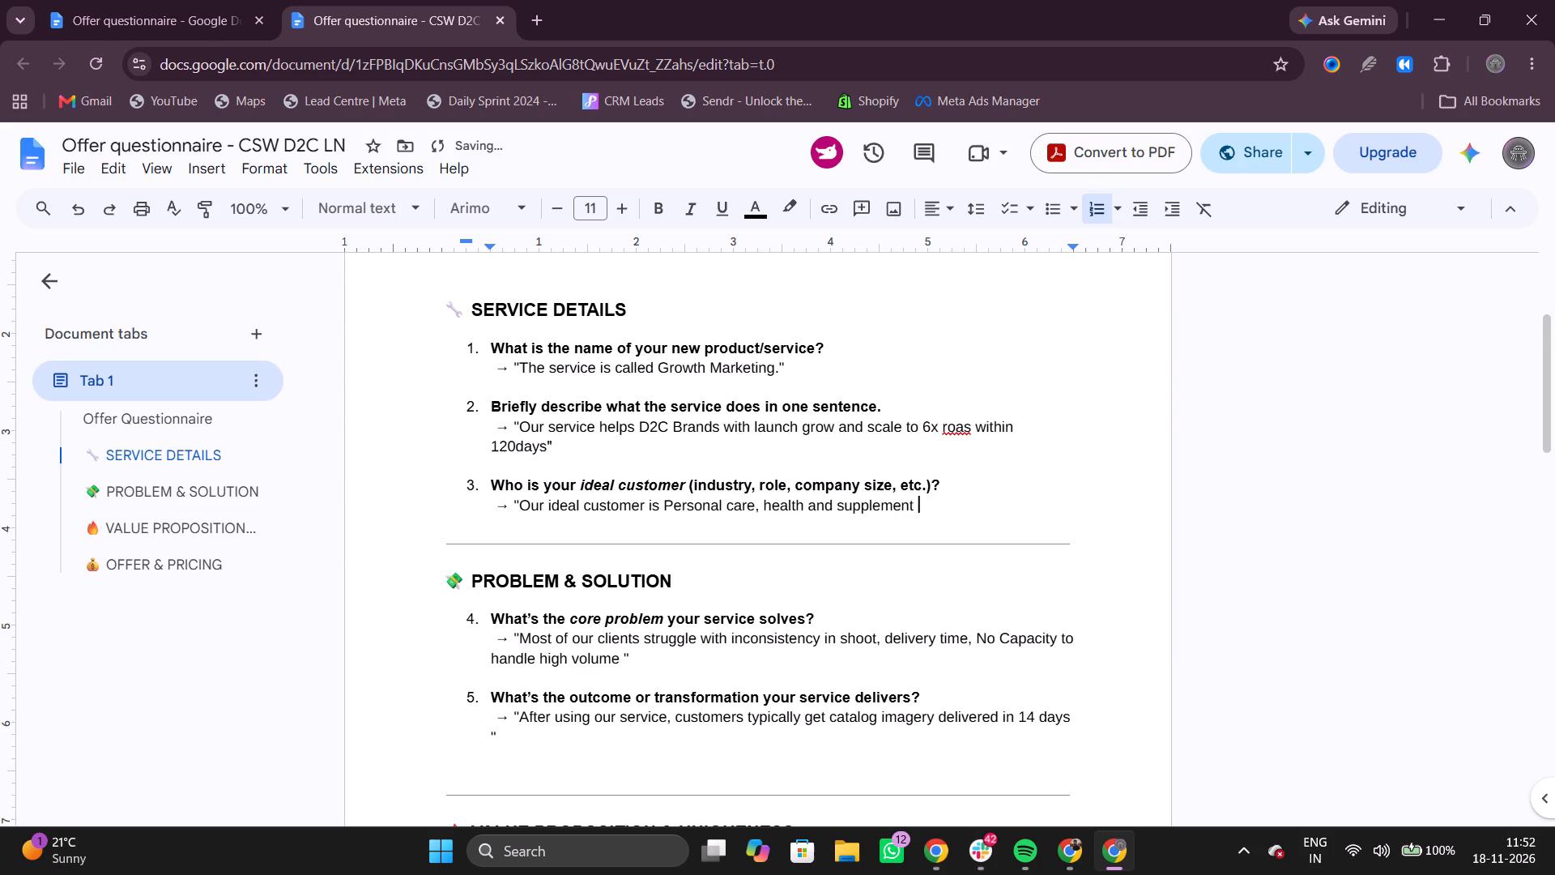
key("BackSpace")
Switch to LinkedIn and look up the company Unbound Lifestyle from the recent searches.
left_click(1071, 851)
left_click(297, 21)
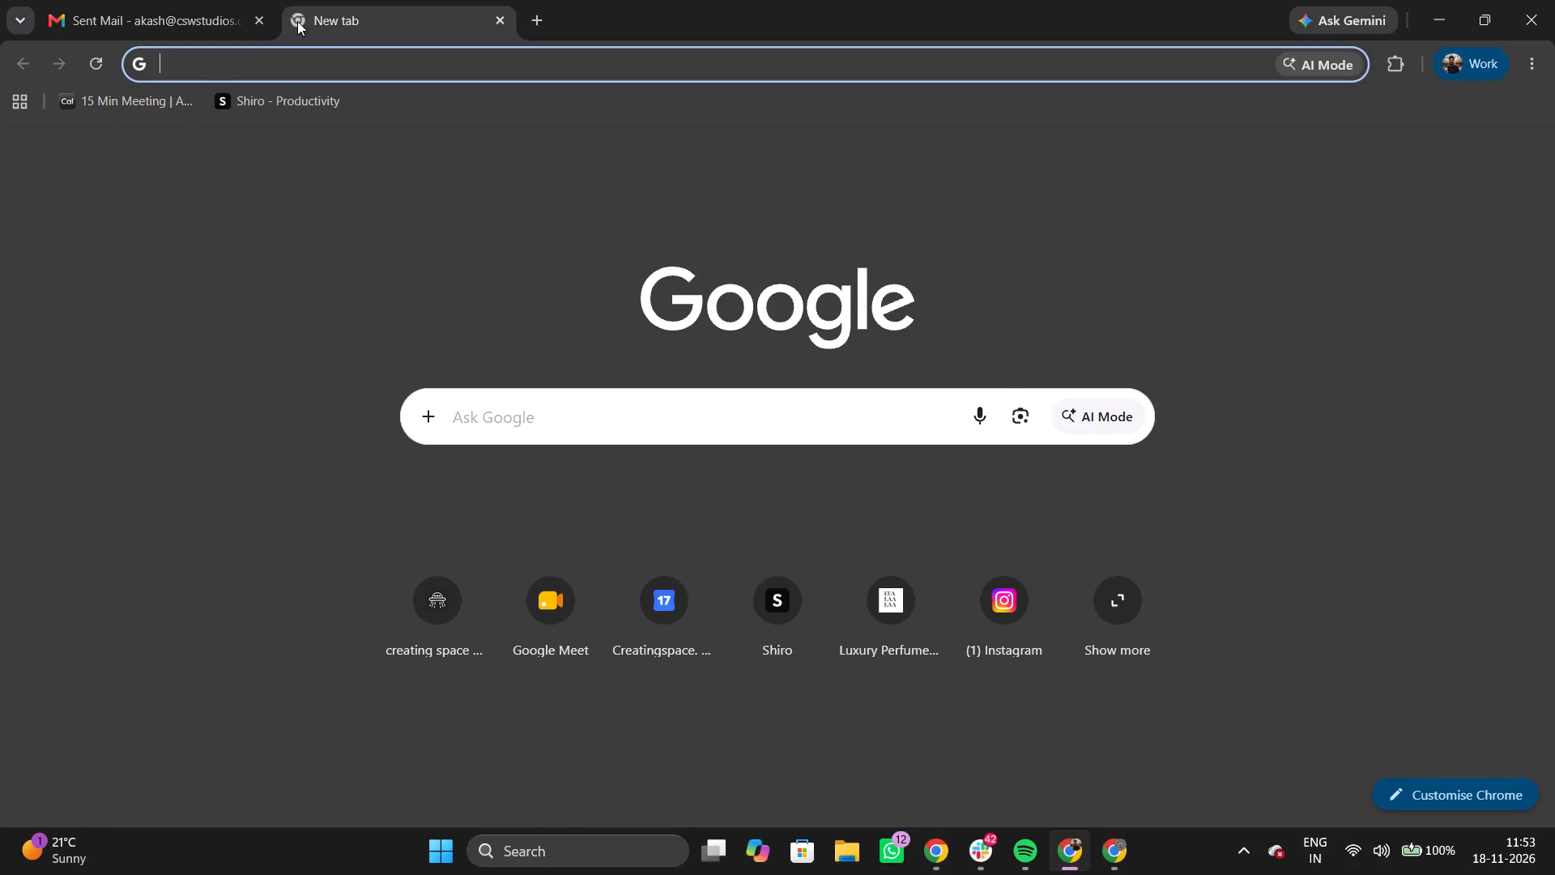
left_click(946, 843)
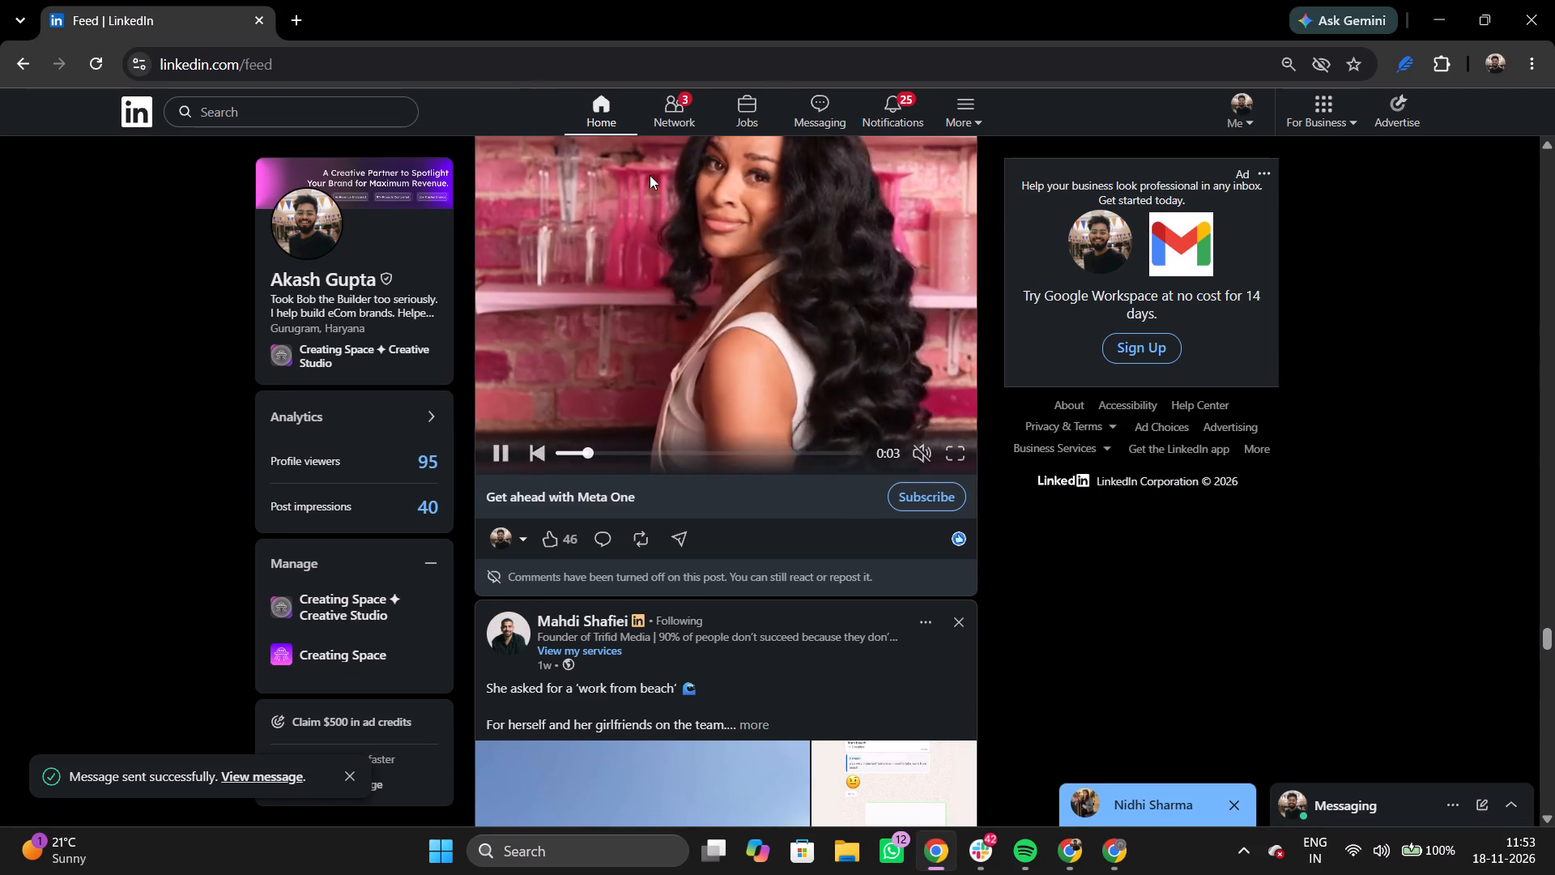
left_click(326, 117)
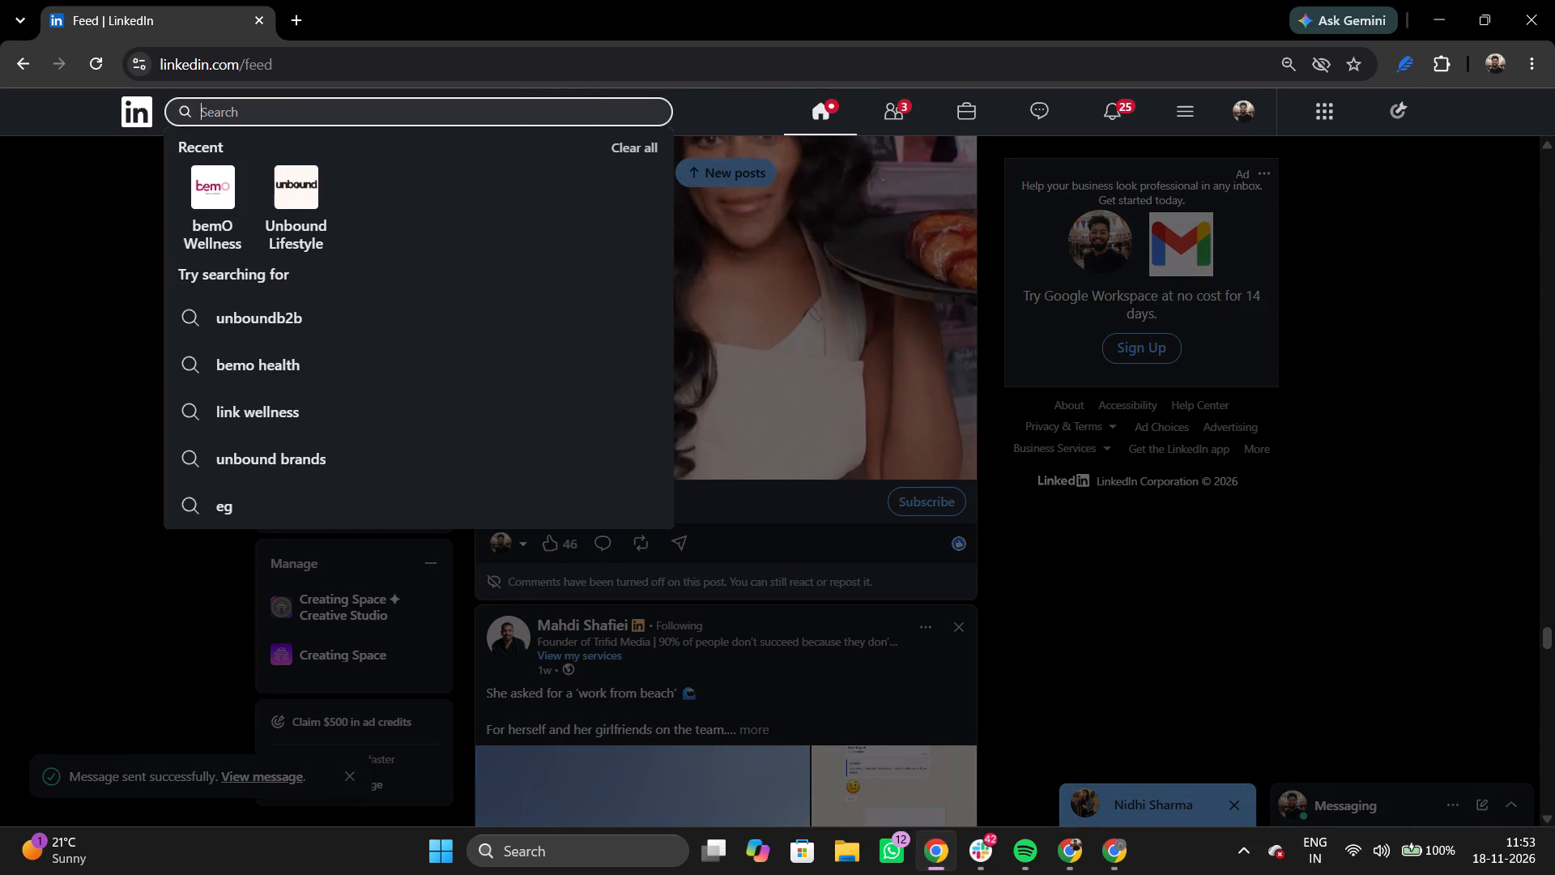
left_click(311, 190)
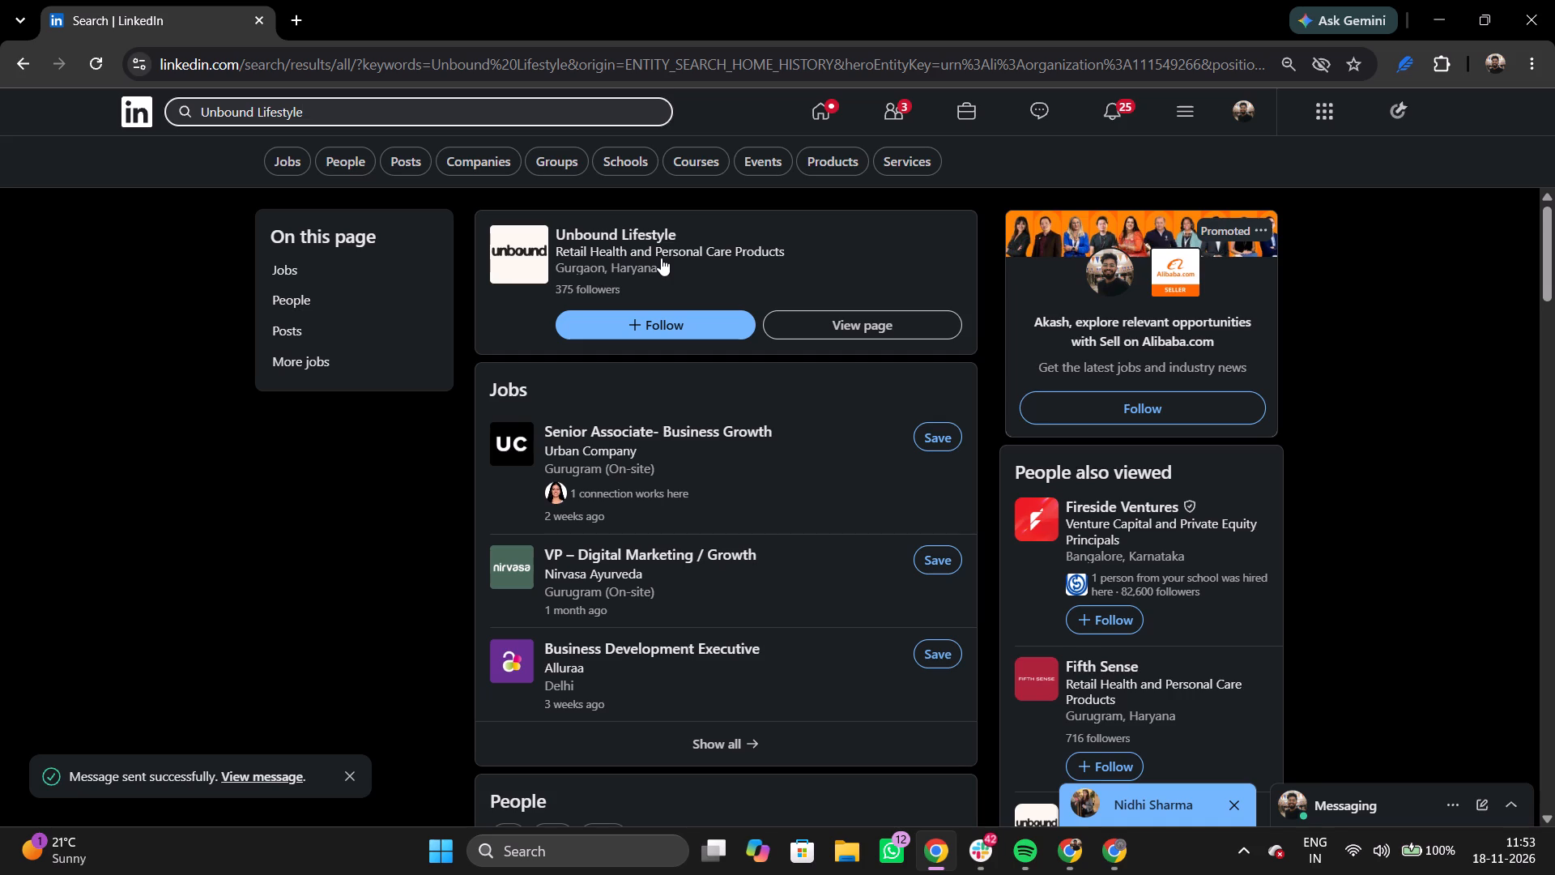
Switch to LinkedIn and open the Unbound Lifestyle company page from the search results.
left_click(668, 254)
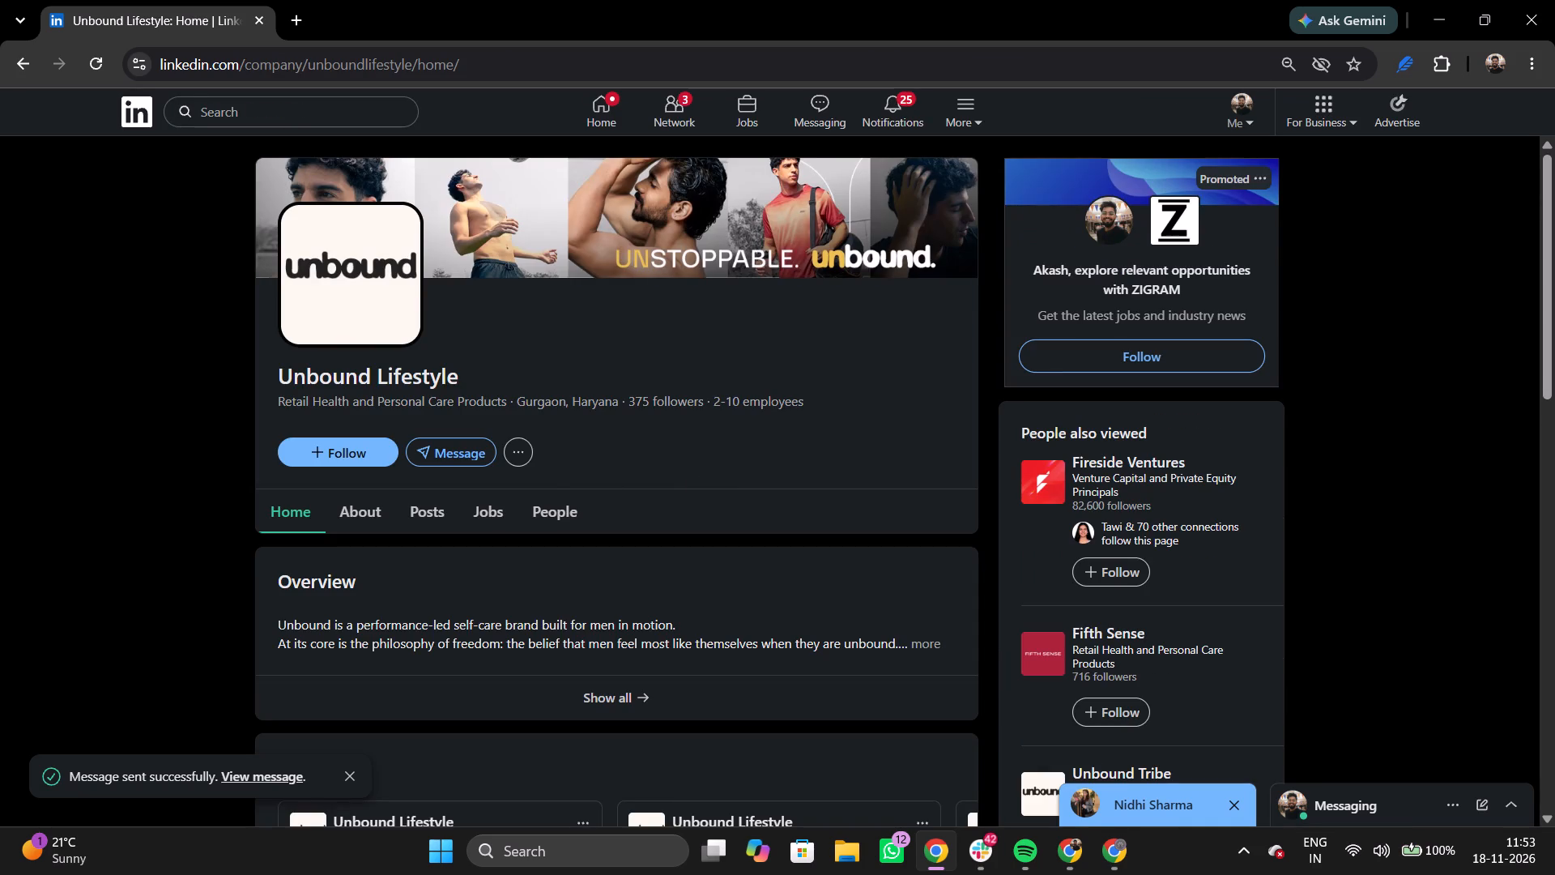
Copy the industry text "Retail Health and Personal Care Products" from the Unbound Lifestyle company header.
left_click_drag(281, 402, 491, 407)
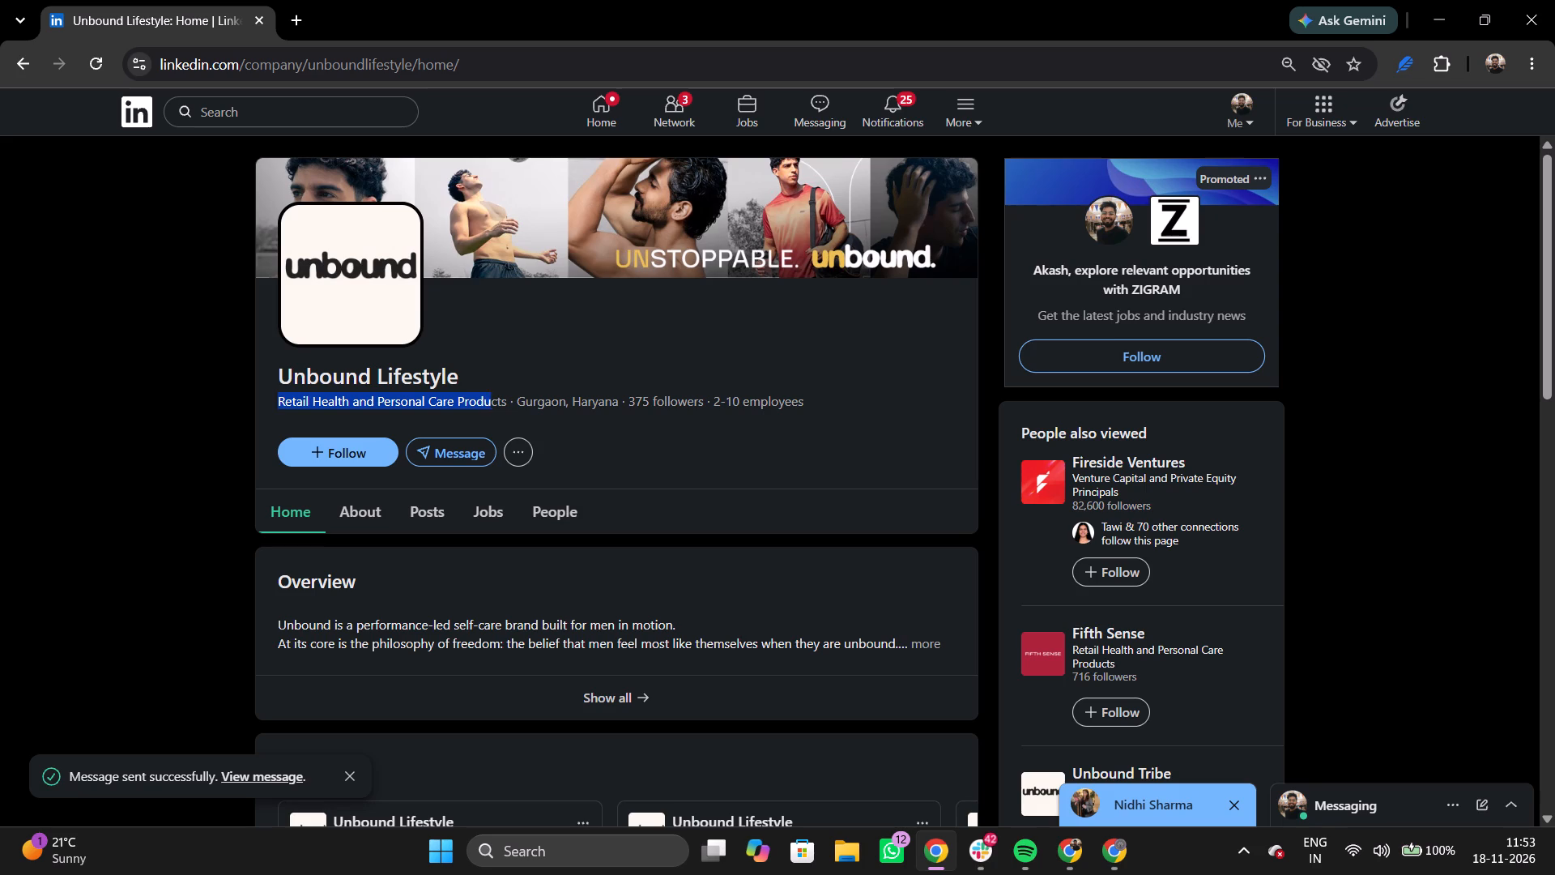
left_click_drag(491, 407, 510, 406)
key("ctrl+c")
key("ctrl+c")
Switch to the offer questionnaire and replace "Personal care, health and supplement" in the question 3 answer with the copied industry text.
key("alt+Tab")
key("alt+Tab")
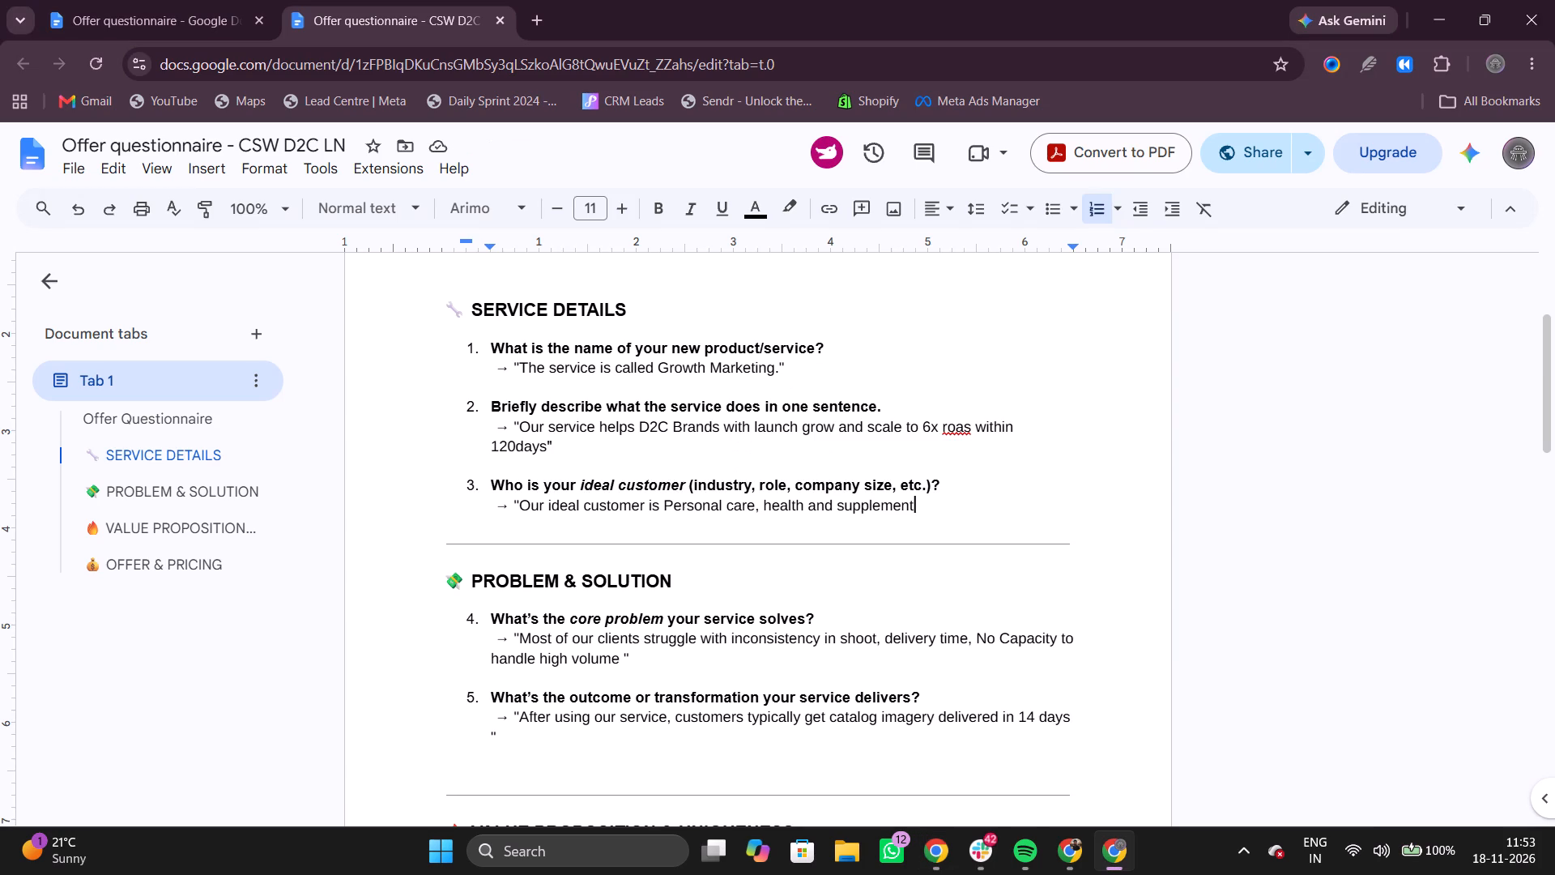
key("shift+Left")
key("shift+Left")
key("shift+Left")
key("shift+Left")
key("shift+Left")
key("shift+Left")
key("shift+Left")
key("shift+Left")
key("shift+Left")
key("shift+Left")
key("shift+Left")
key("shift+Left")
key("shift+Left")
key("shift+Left")
key("shift+Left")
key("shift+Left")
key("shift+Left")
key("shift+Left")
key("shift+Left")
key("shift+Left")
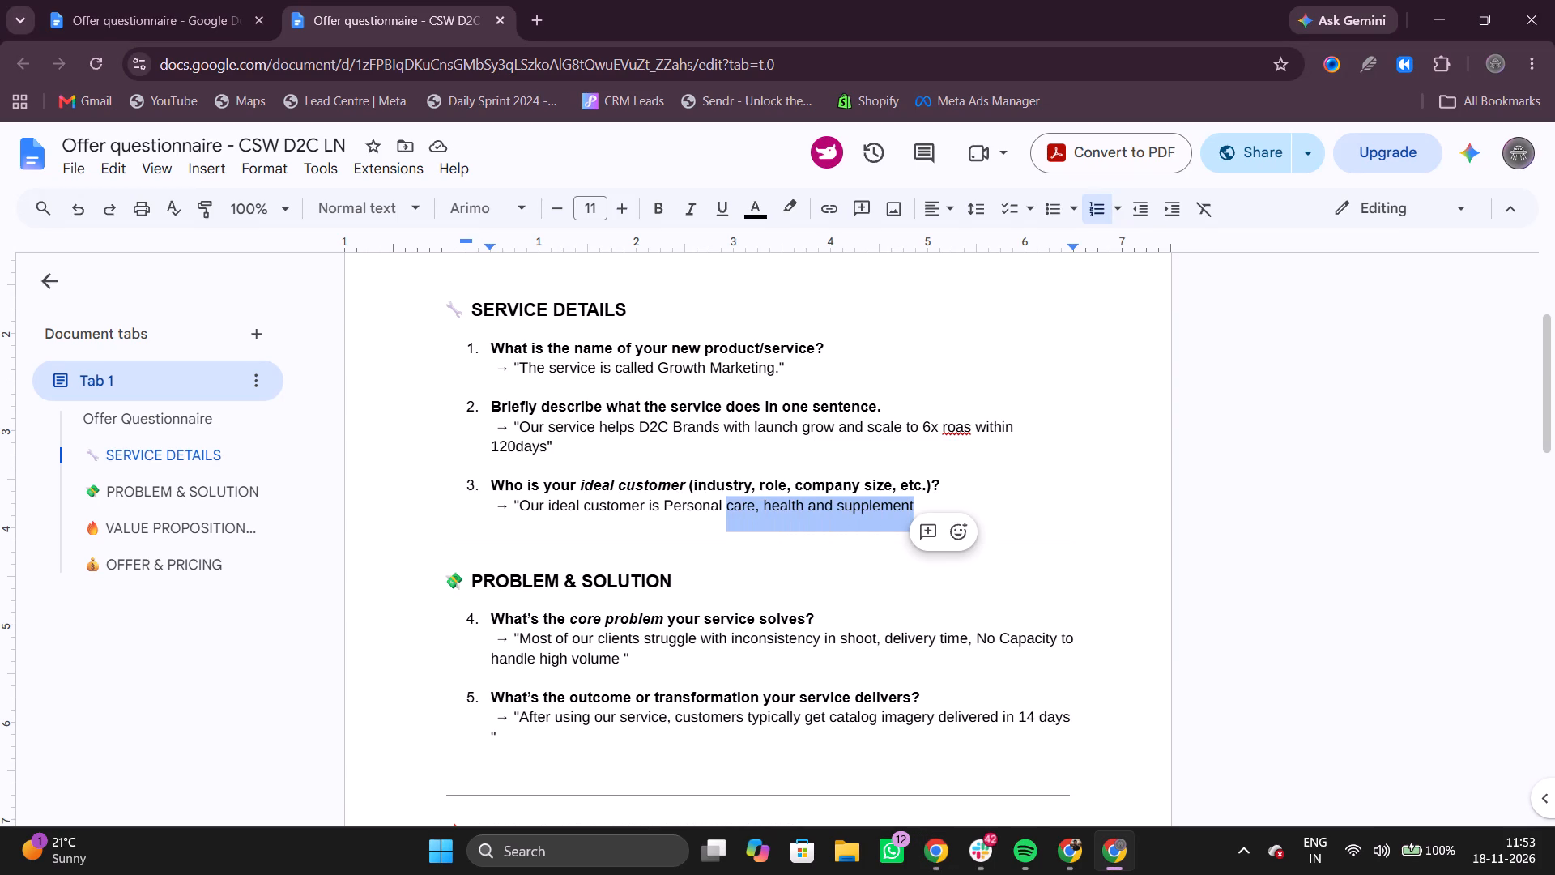
key("shift+Left")
key("shift+Left")
key("shift+Left")
key("shift+Left")
key("shift+Left")
key("shift+Left")
key("shift+Left")
key("shift+Left")
key("shift+Left")
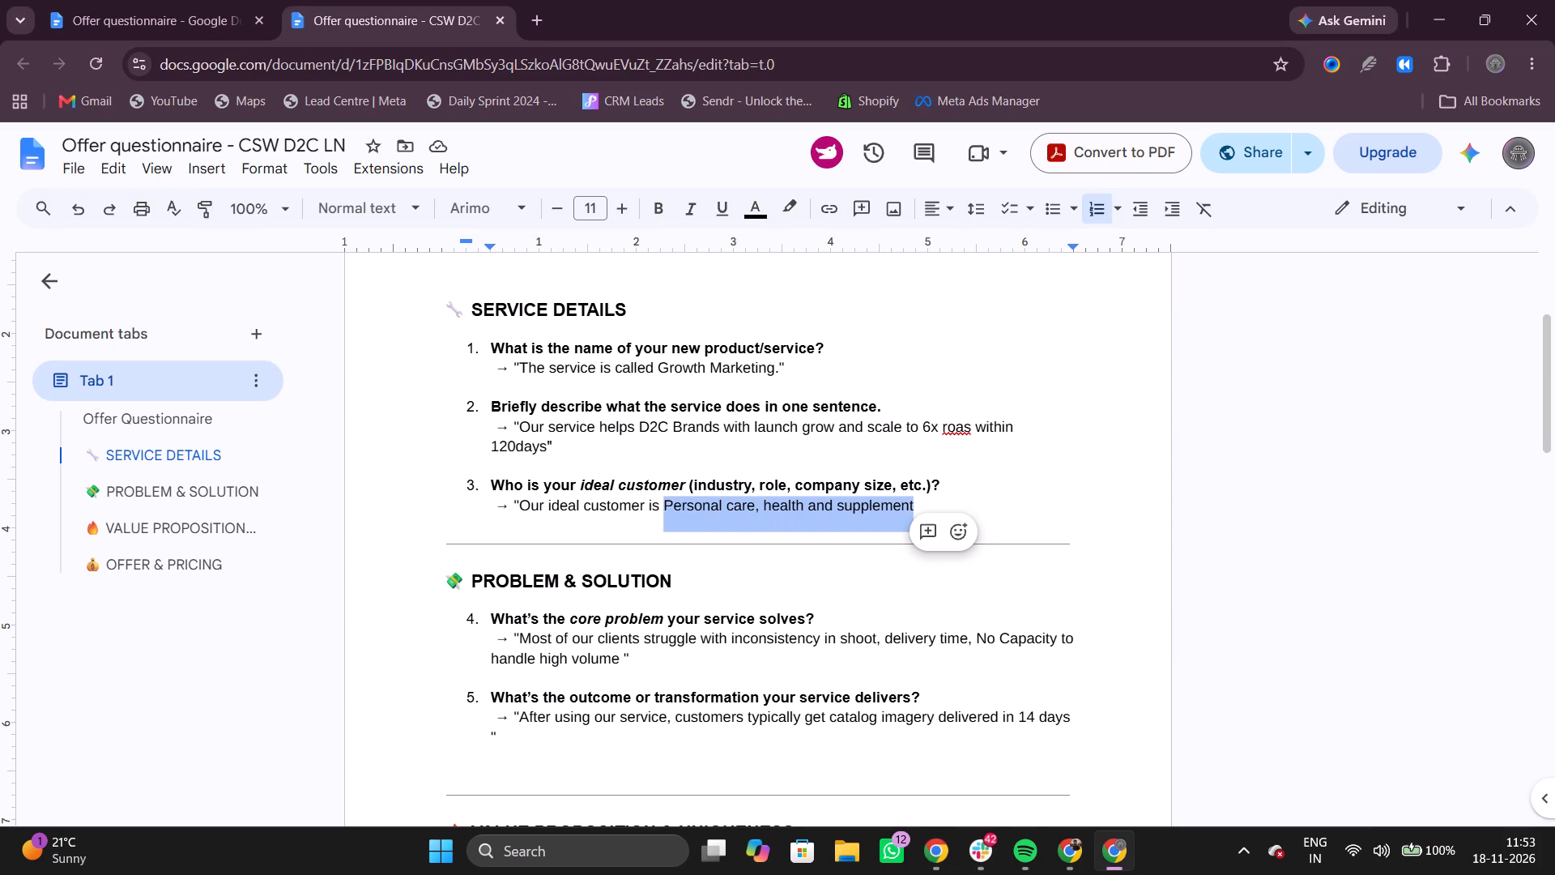
key("ctrl+v")
Remove the extra list item and blank lines after the pasted industry in the question 3 answer, ending it with a comma and space.
key("BackSpace")
key("BackSpace")
key("BackSpace")
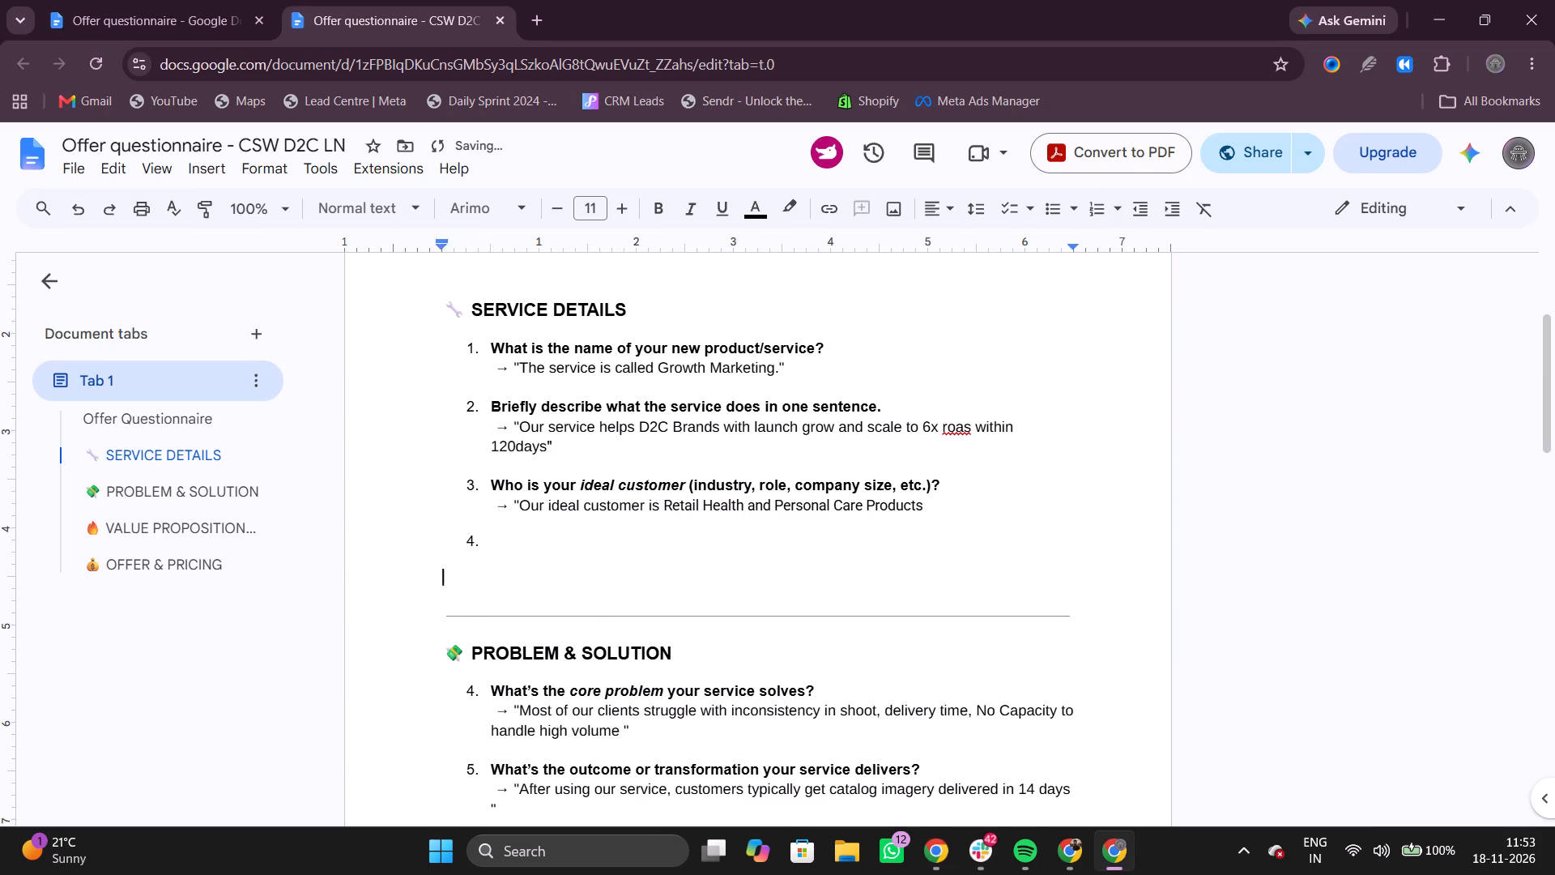
key("BackSpace")
key("BackSpace")
key("BackSpace")
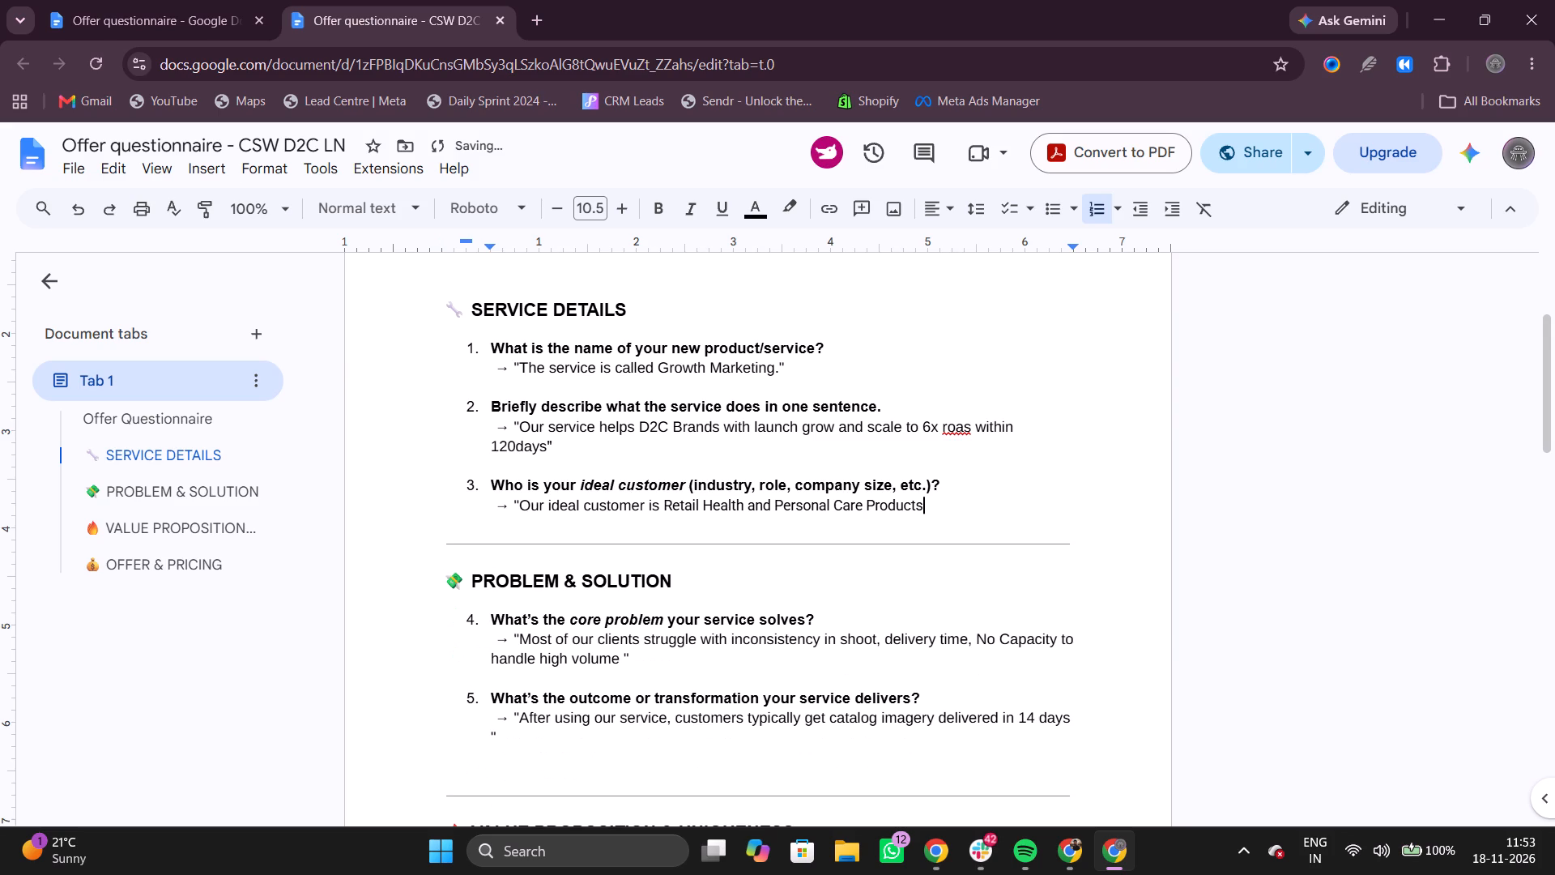
type(",")
key("space")
Switch to LinkedIn and examine the job roles of the people associated with Unbound Lifestyle.
key("alt+Tab")
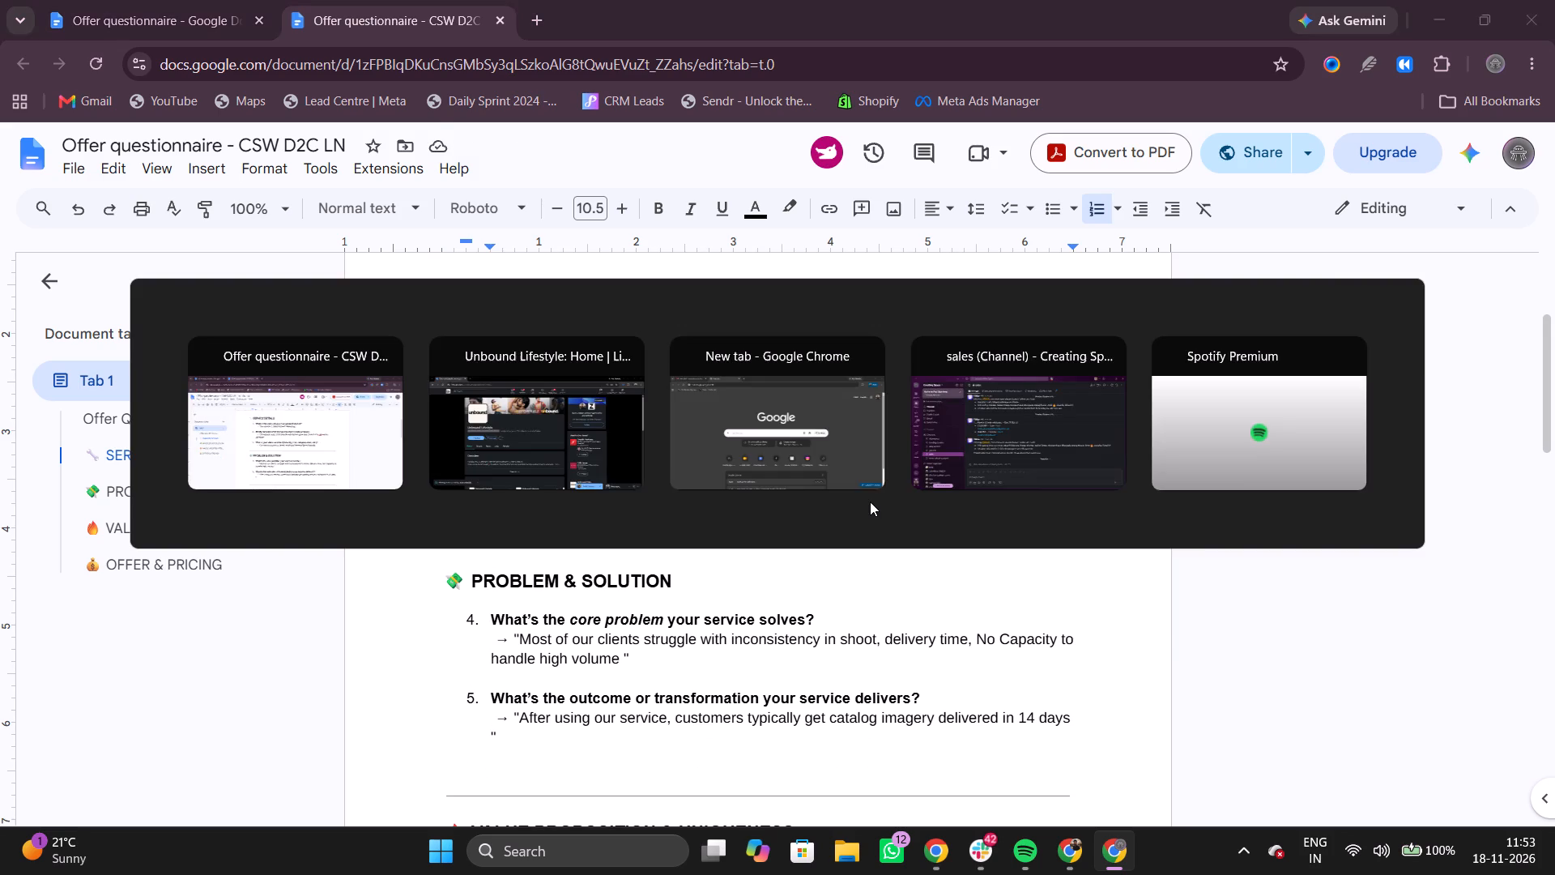
scroll(697, 417, "down", 1)
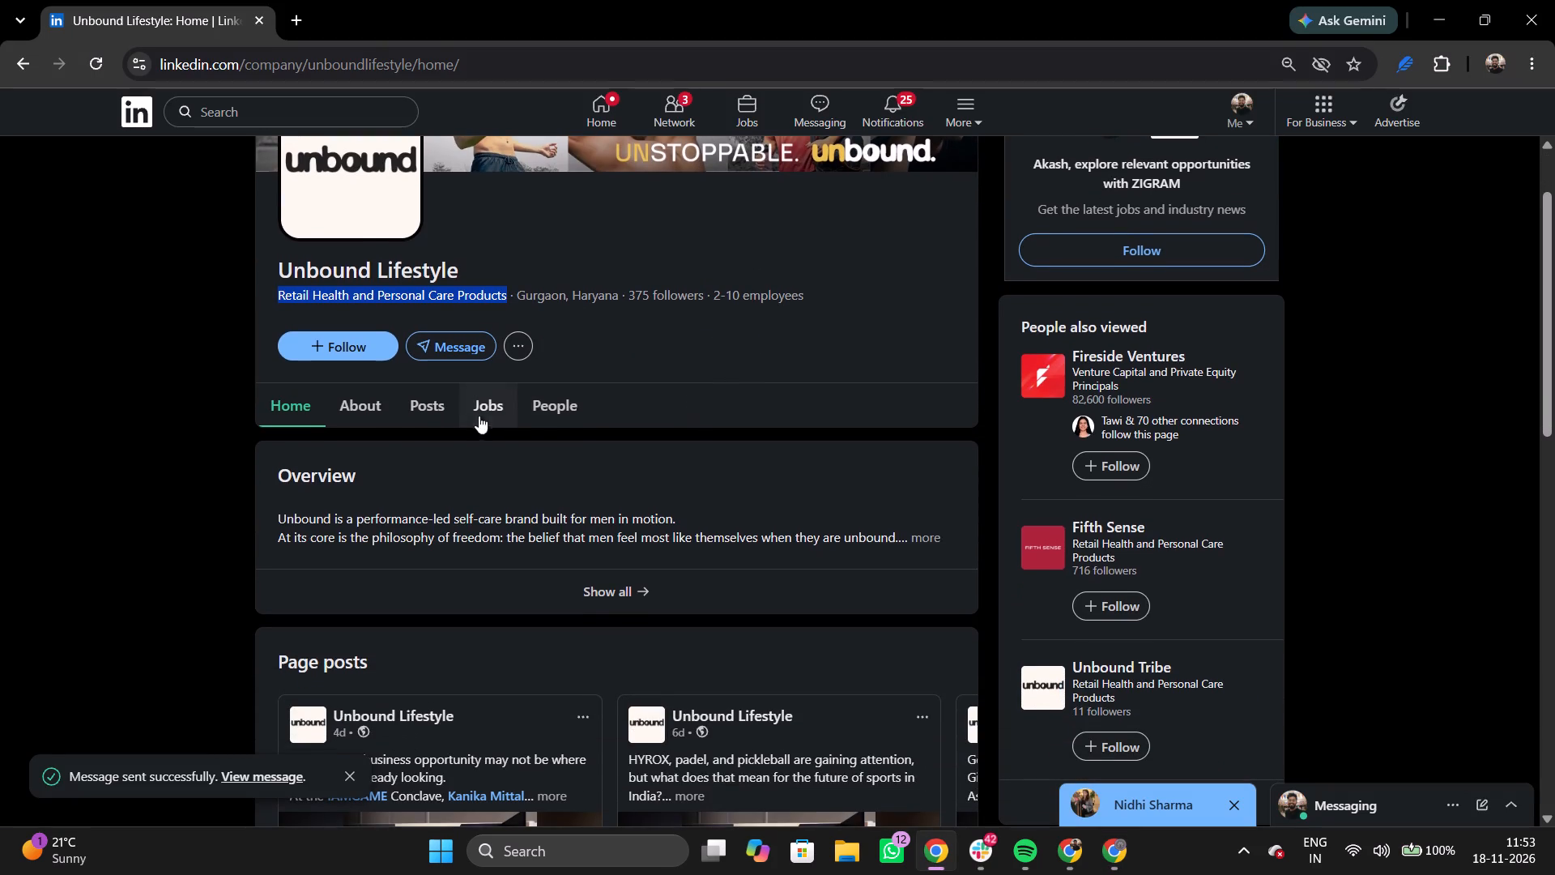
left_click(543, 404)
scroll(742, 378, "down", 1)
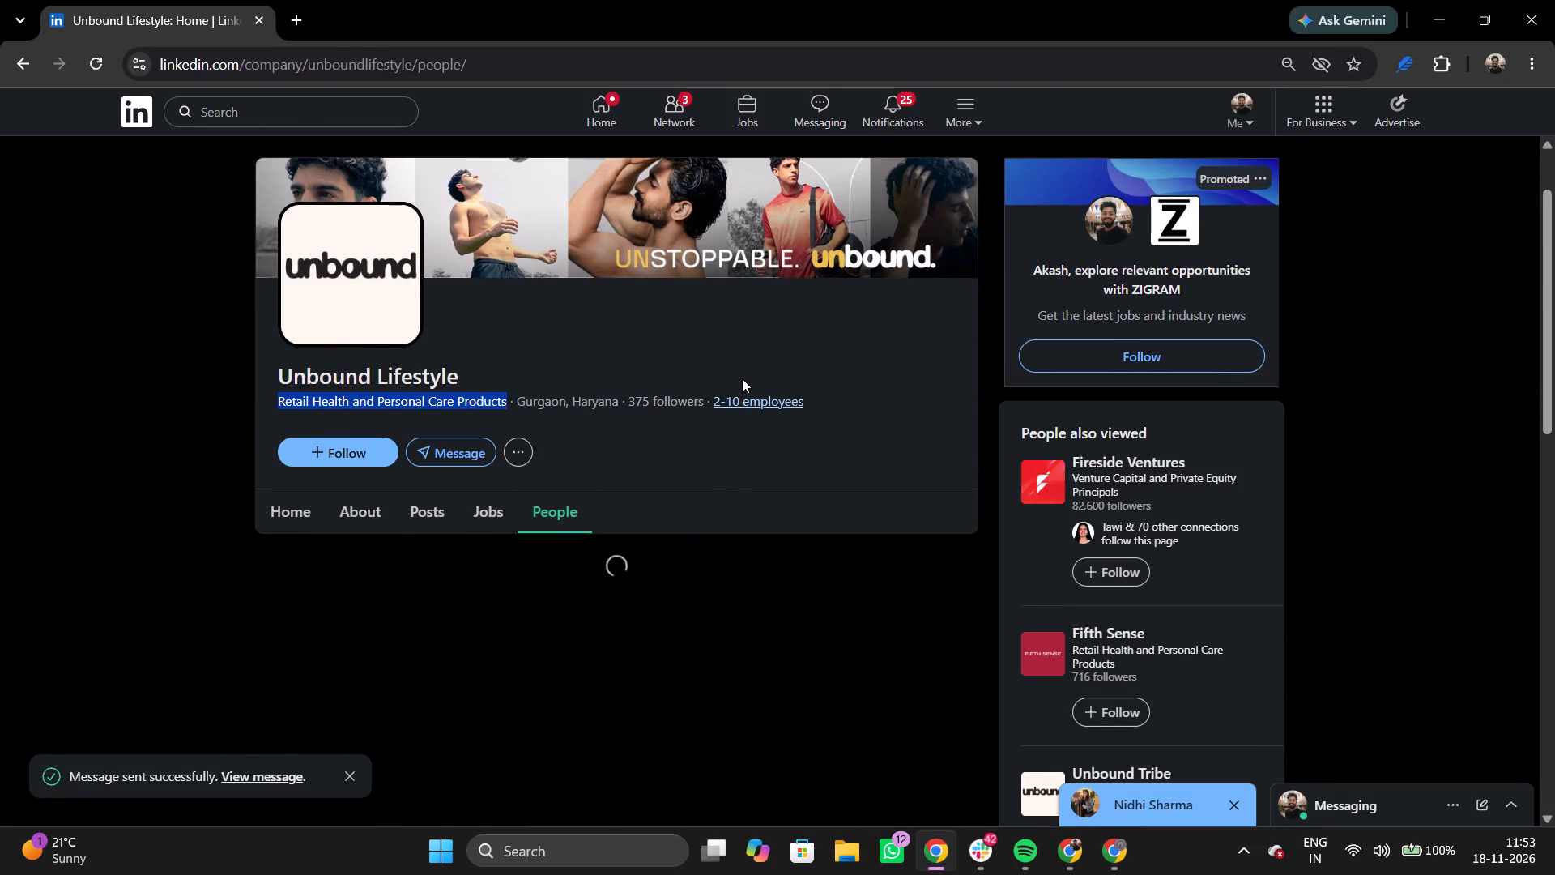
scroll(742, 378, "down", 4)
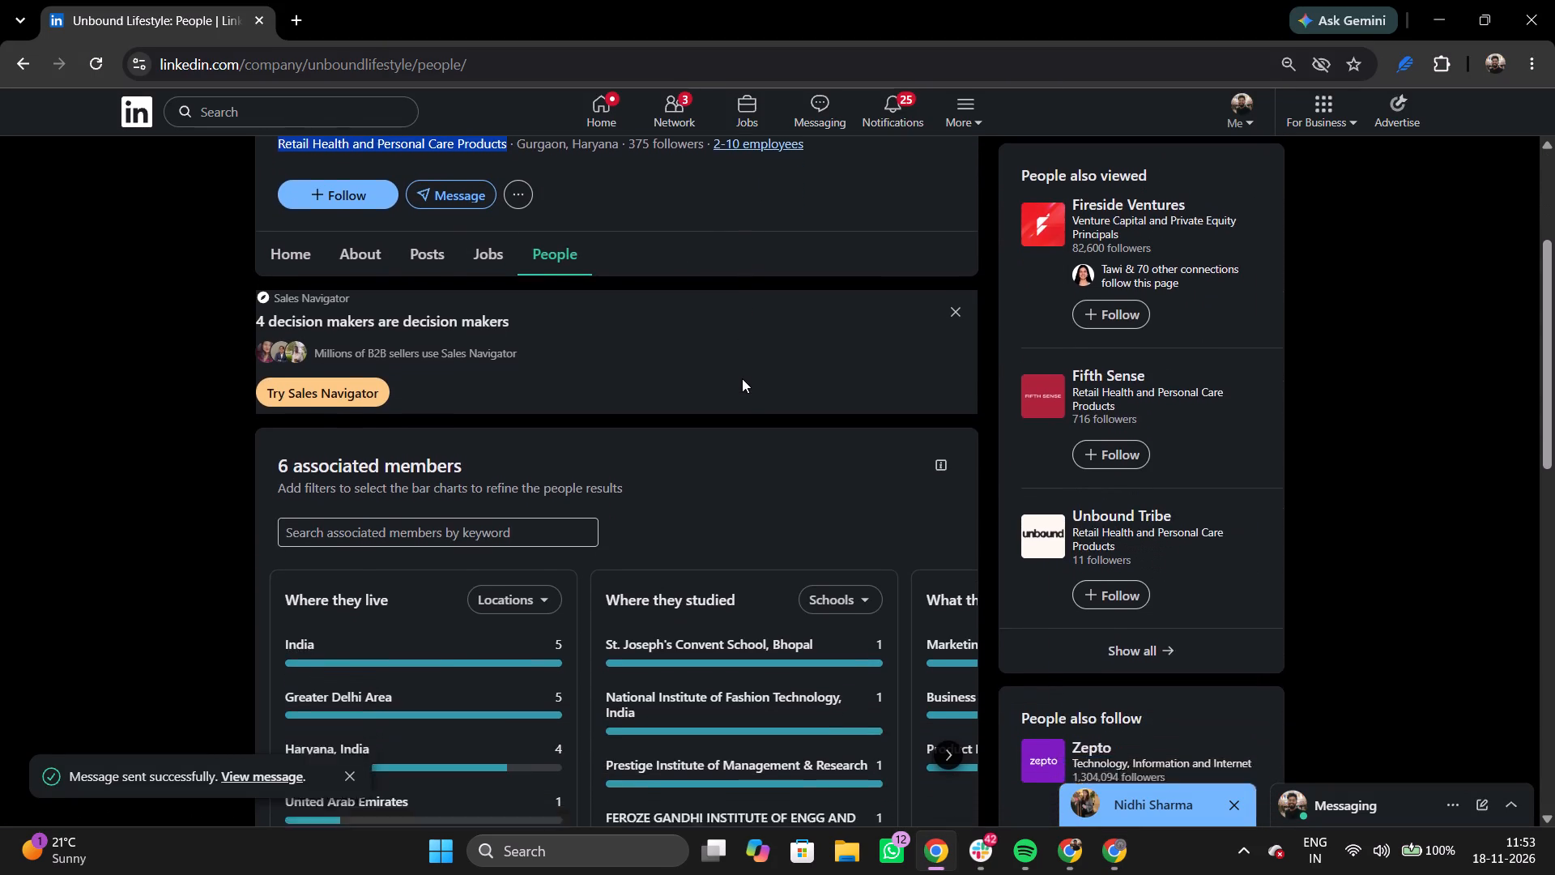
scroll(742, 378, "down", 3)
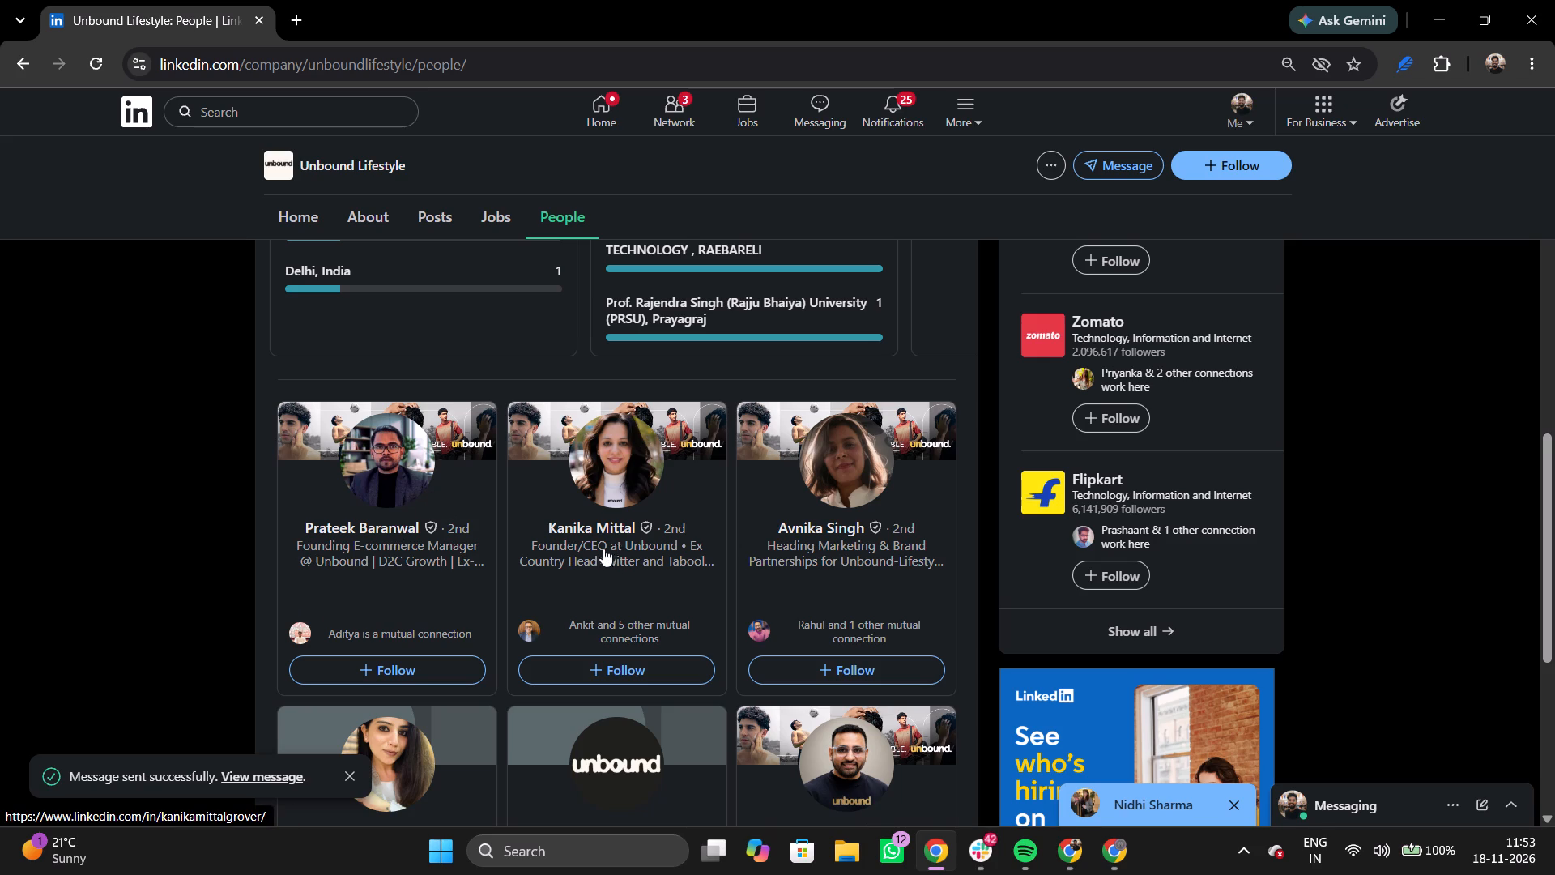
scroll(854, 512, "down", 3)
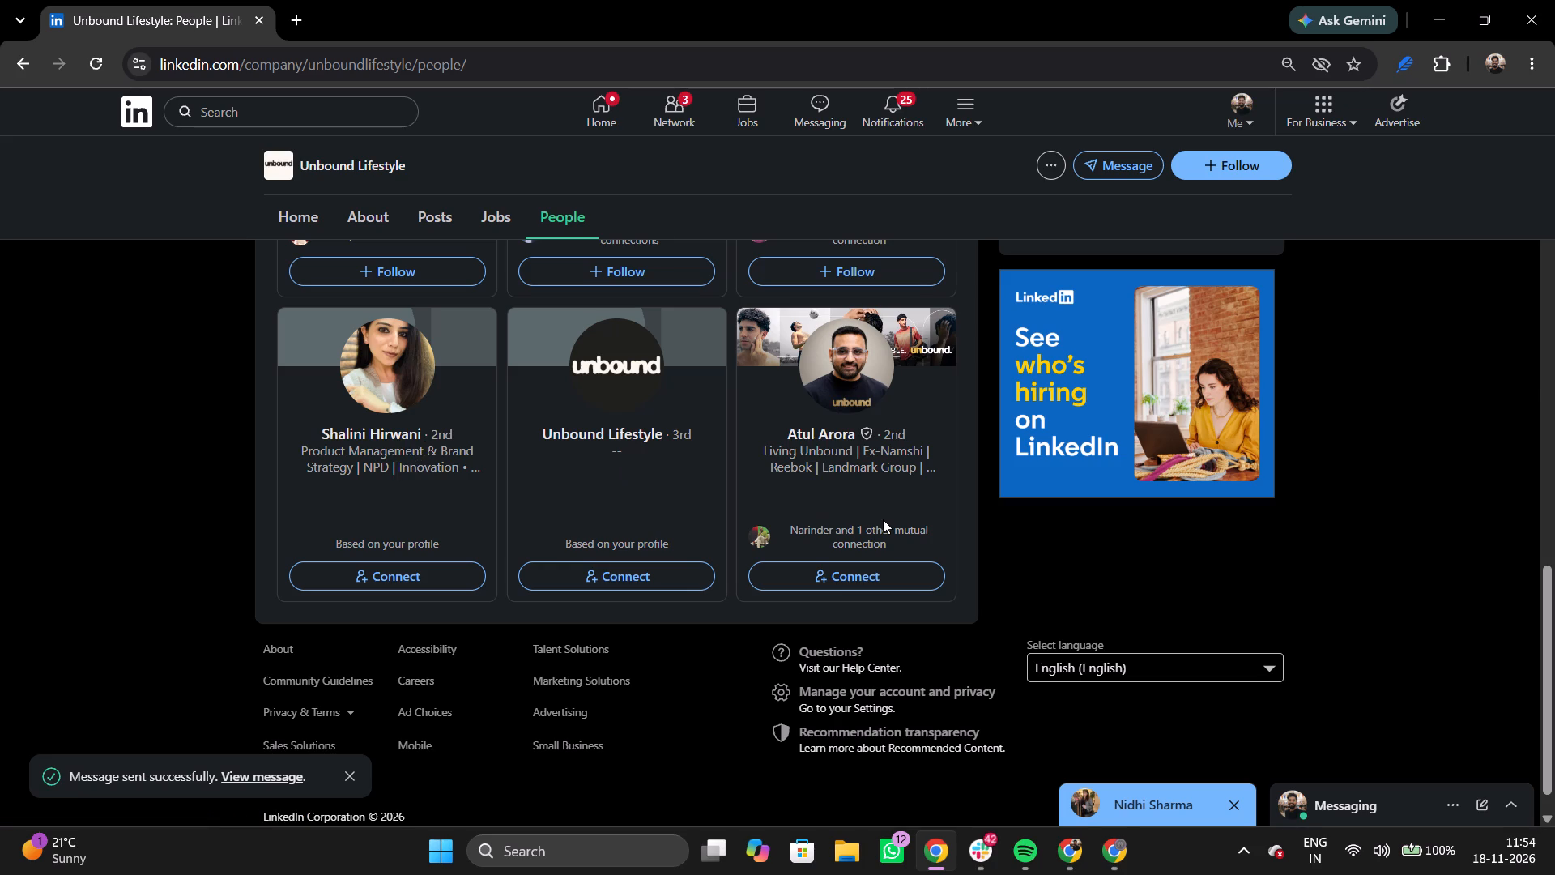
scroll(883, 519, "up", 1)
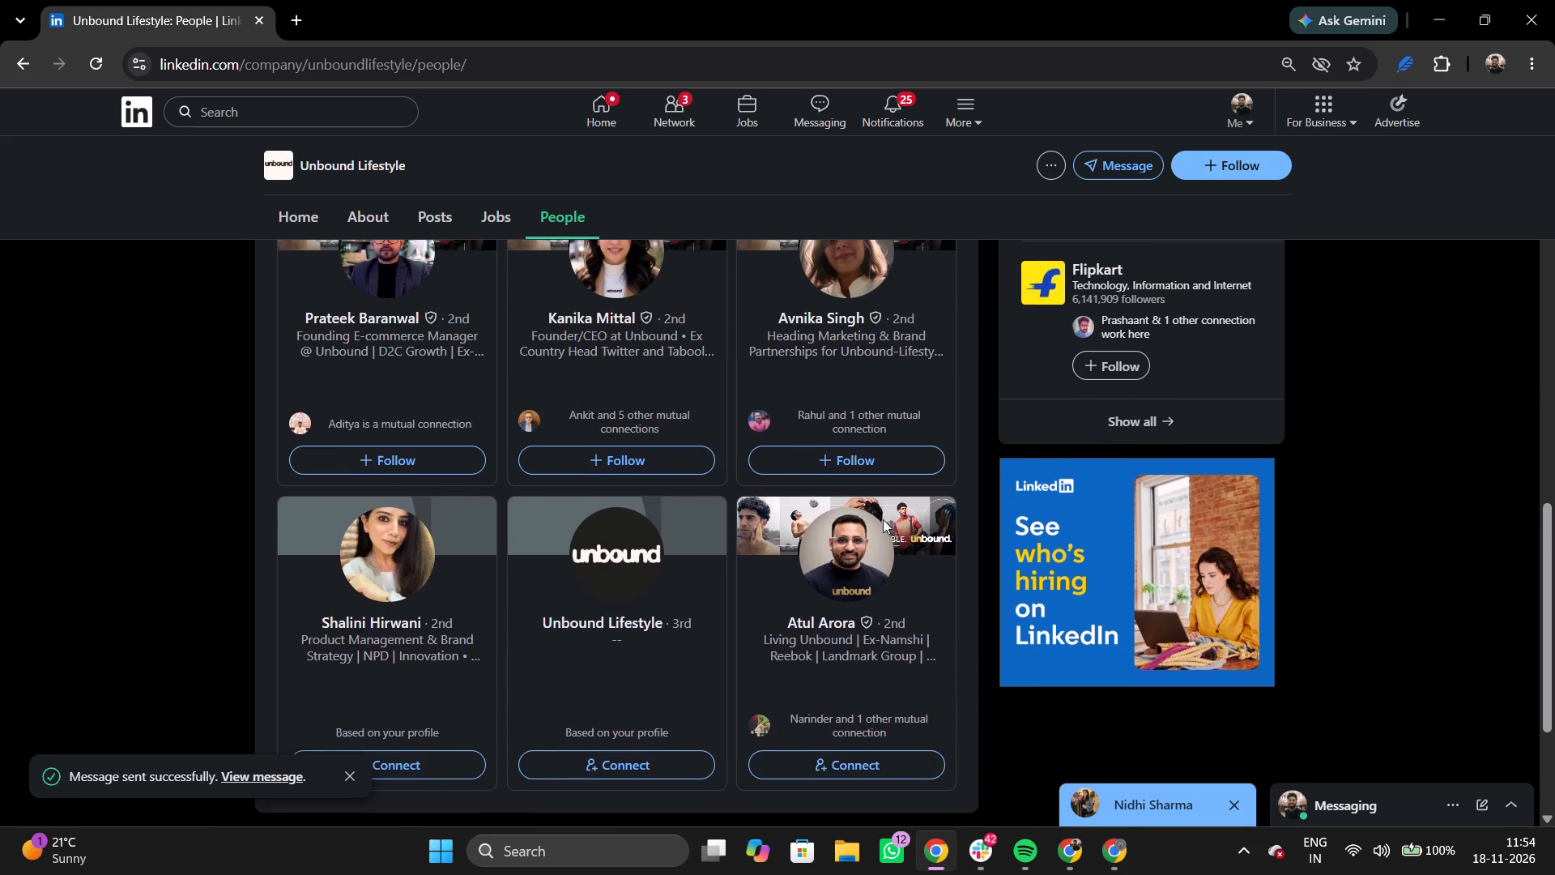
scroll(883, 519, "up", 1)
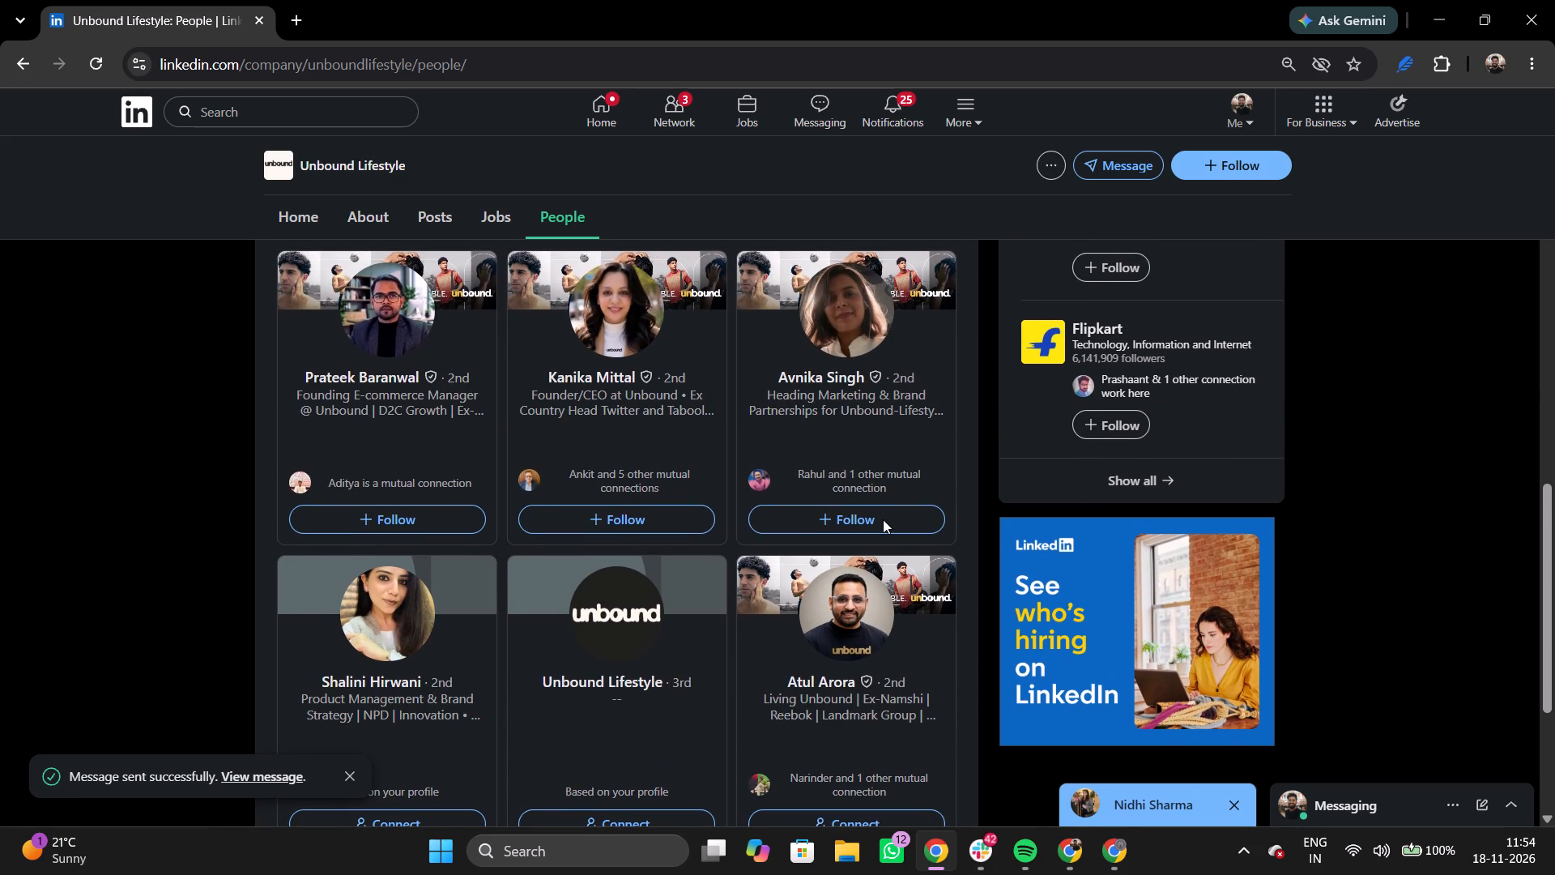
scroll(883, 519, "up", 13)
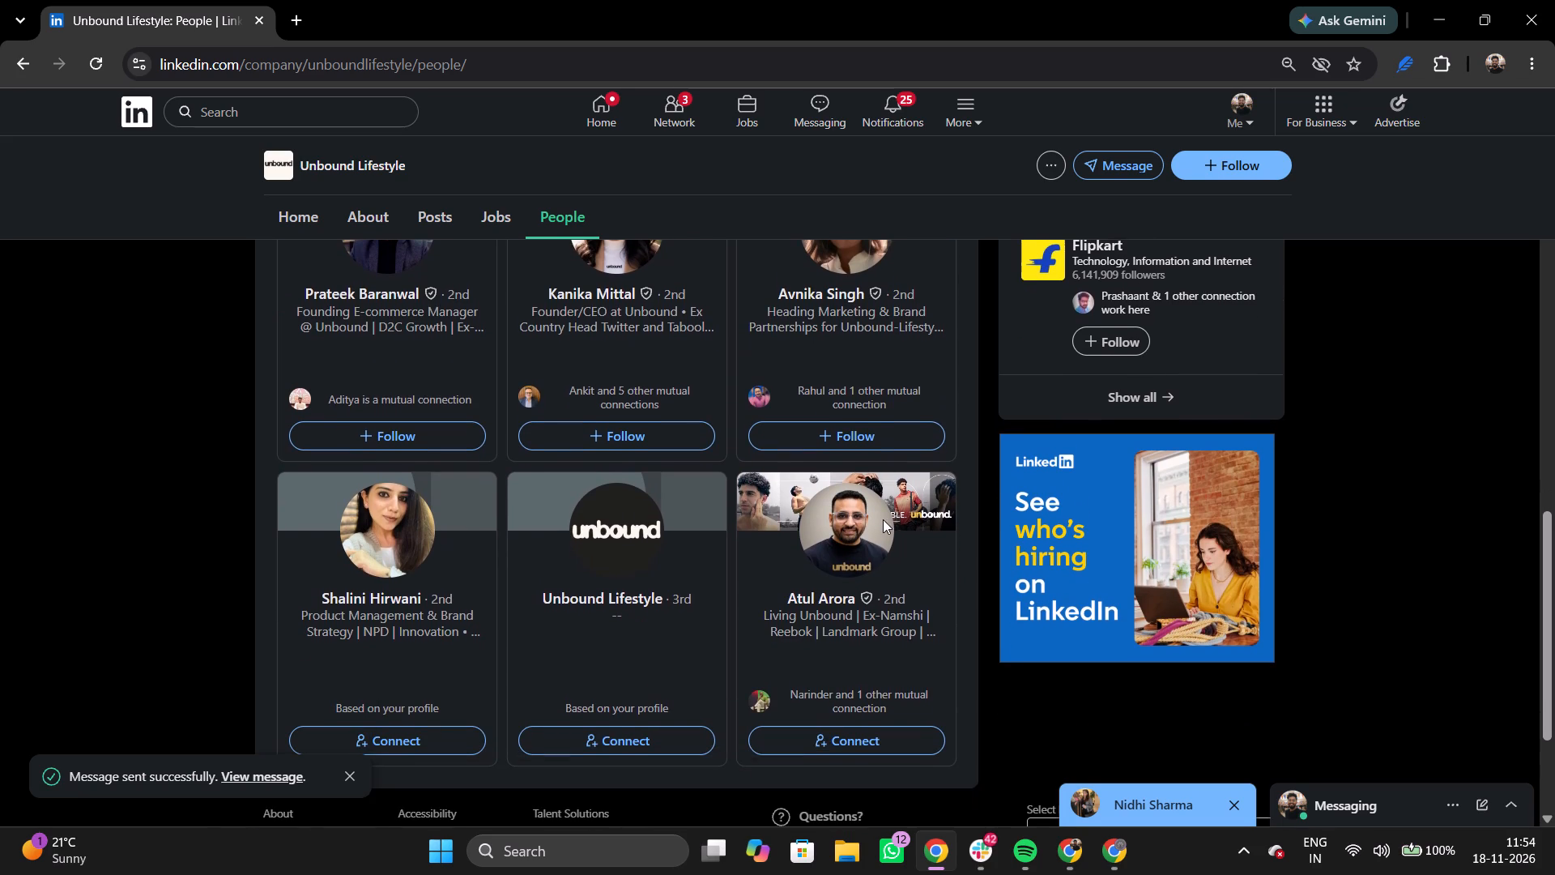
scroll(883, 519, "up", 1)
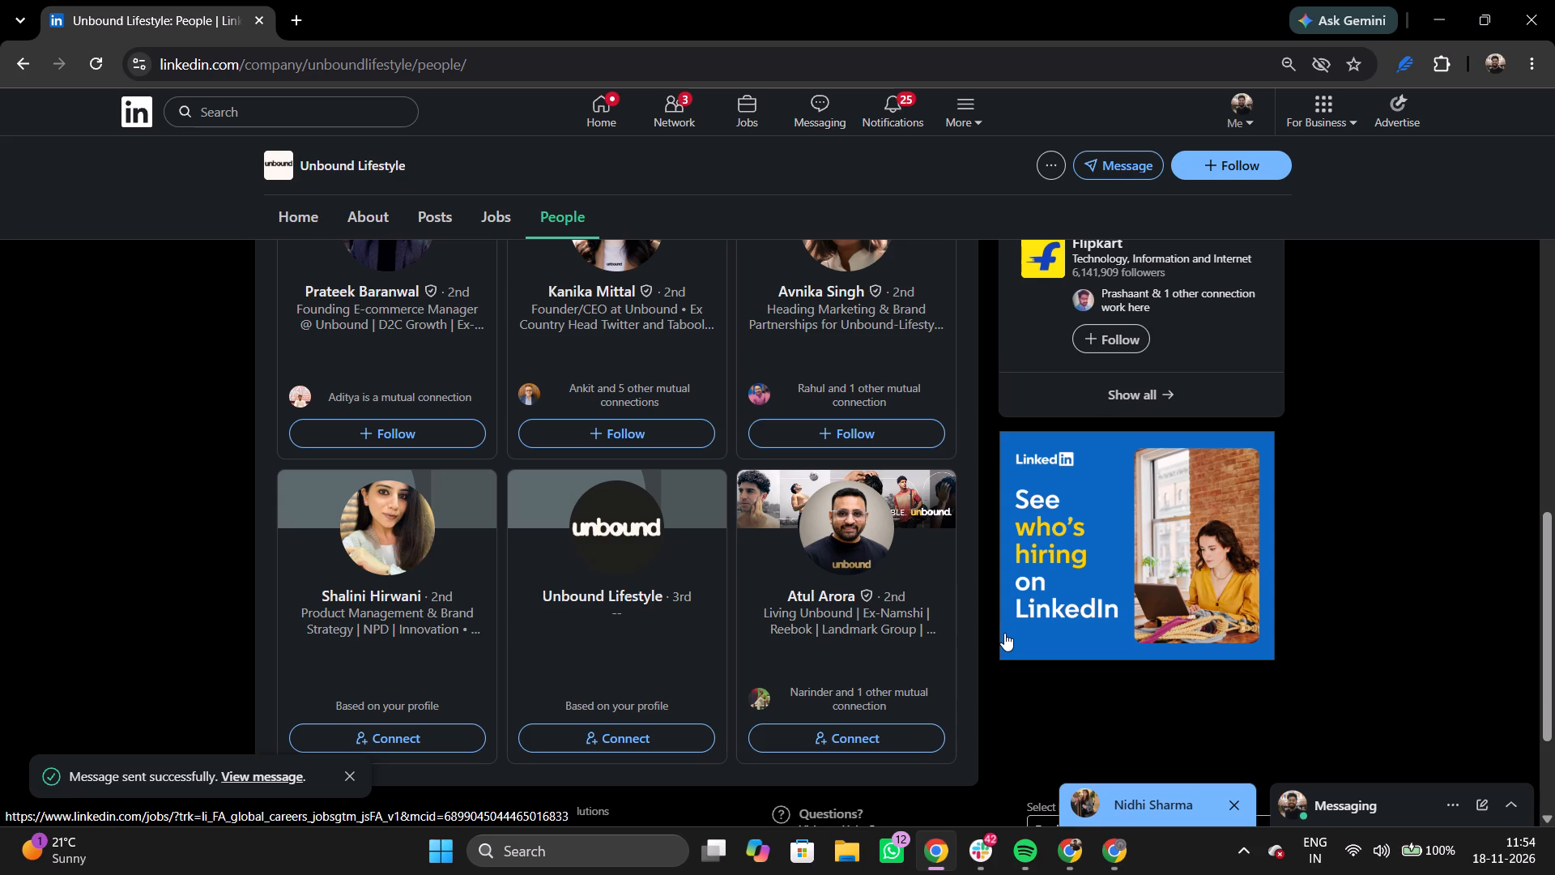
Review Unbound Lifestyle's company overview, including its industry, company size, headquarters and type.
scroll(1004, 633, "up", 4)
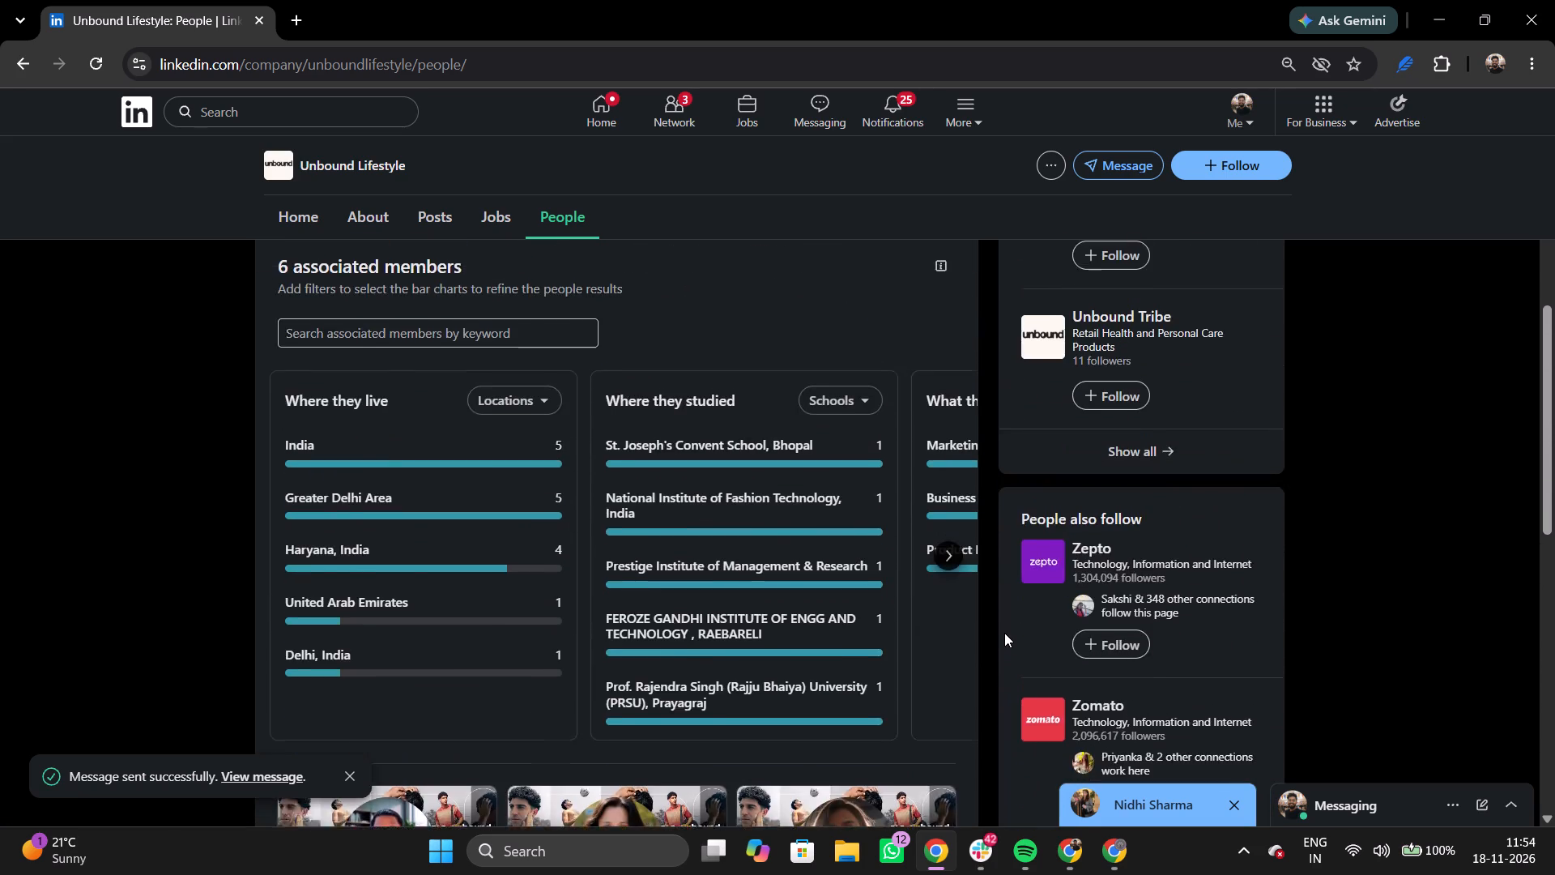
scroll(1004, 633, "up", 3)
left_click(360, 356)
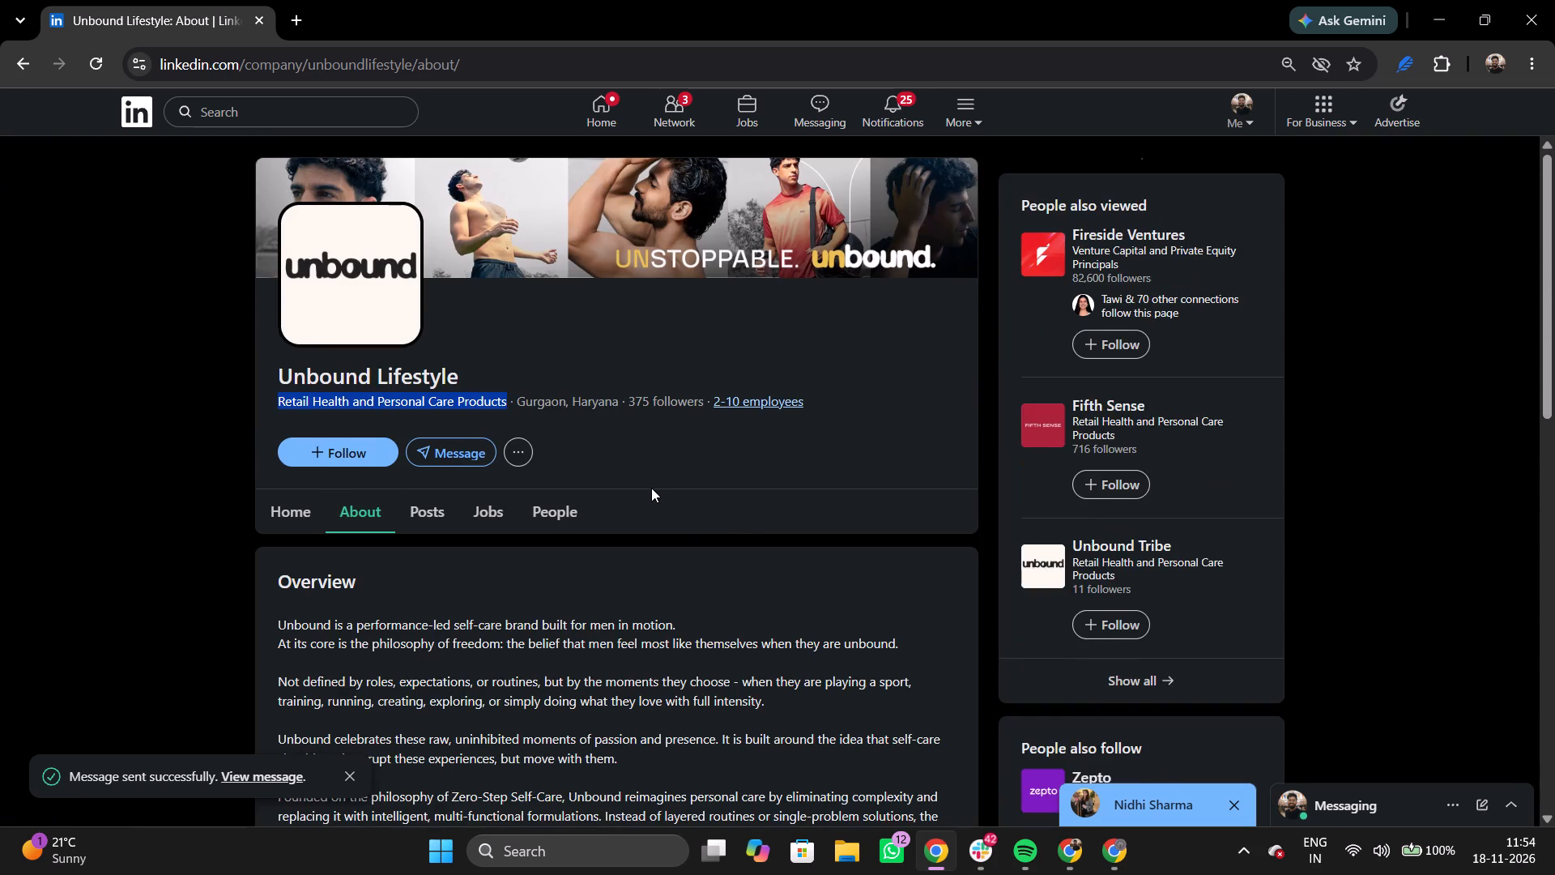
scroll(651, 488, "down", 3)
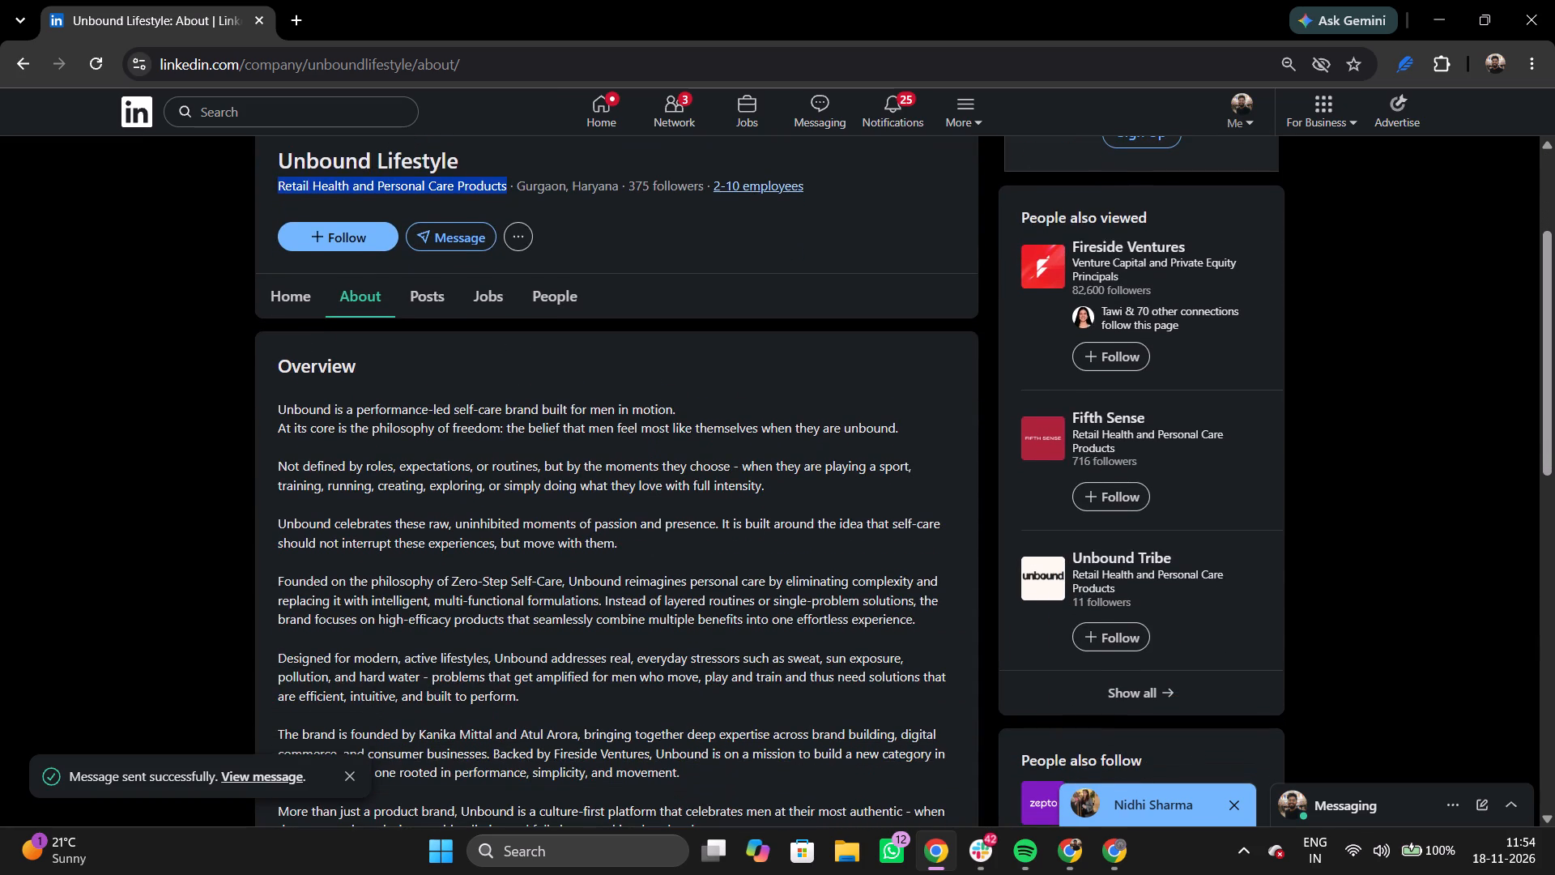
scroll(651, 488, "down", 4)
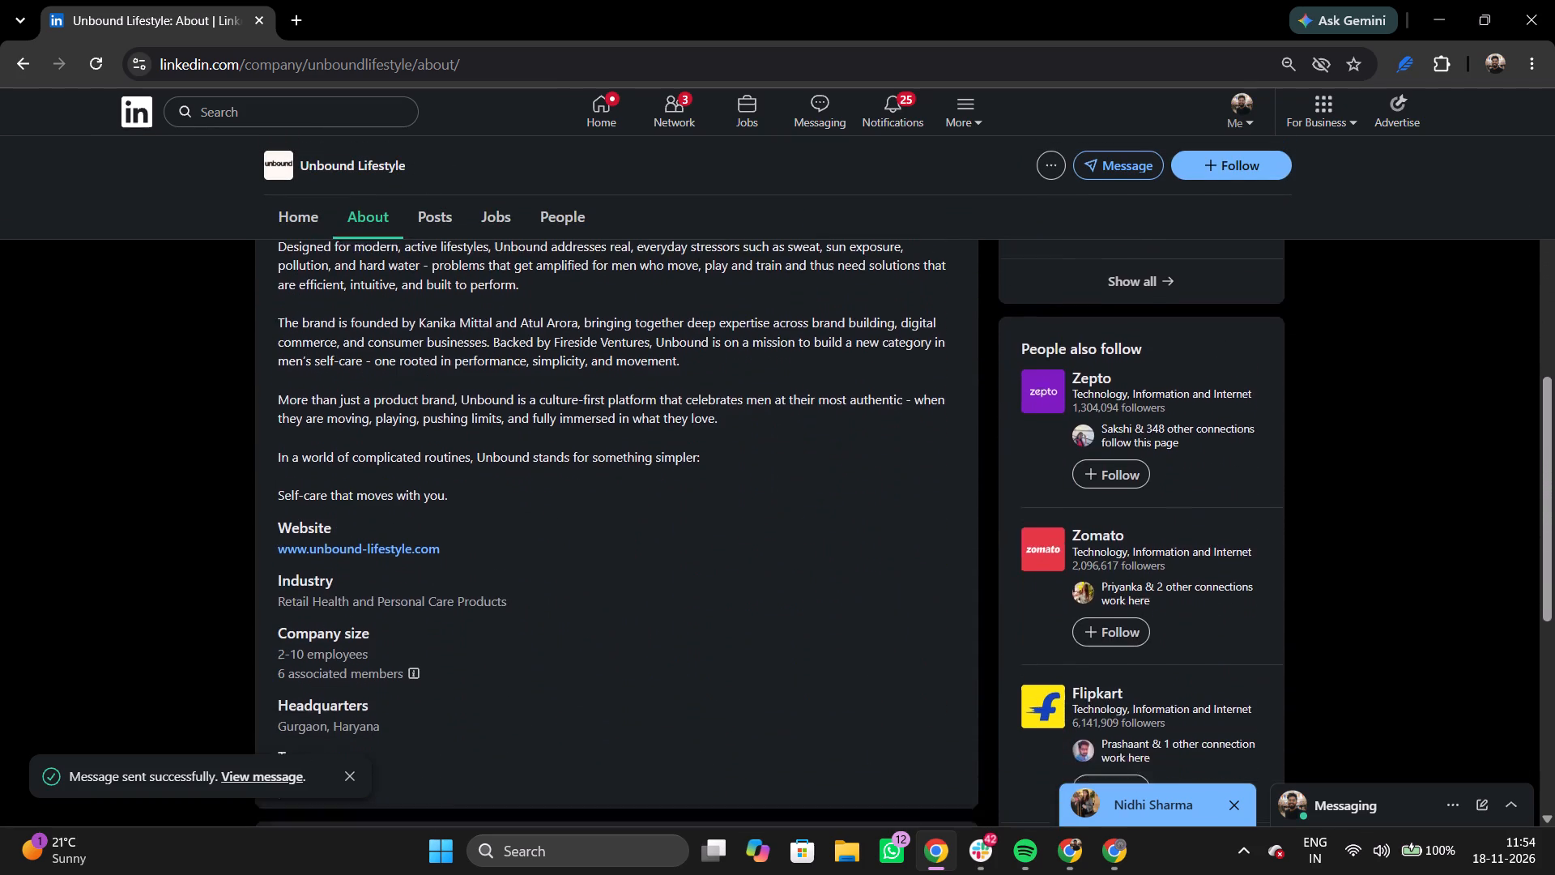
scroll(651, 488, "down", 4)
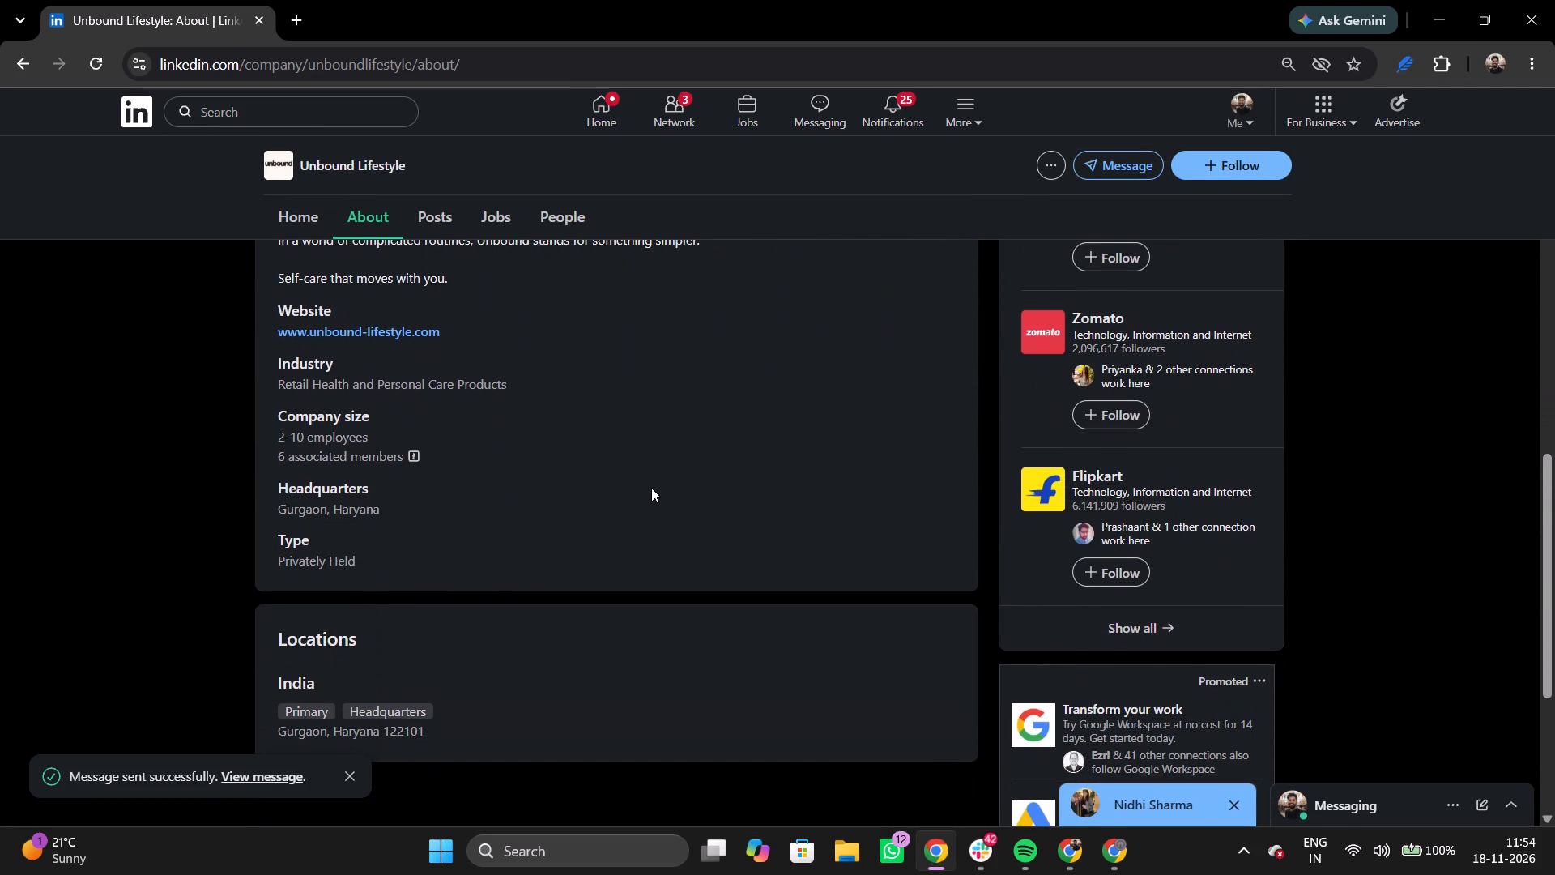
scroll(651, 488, "down", 1)
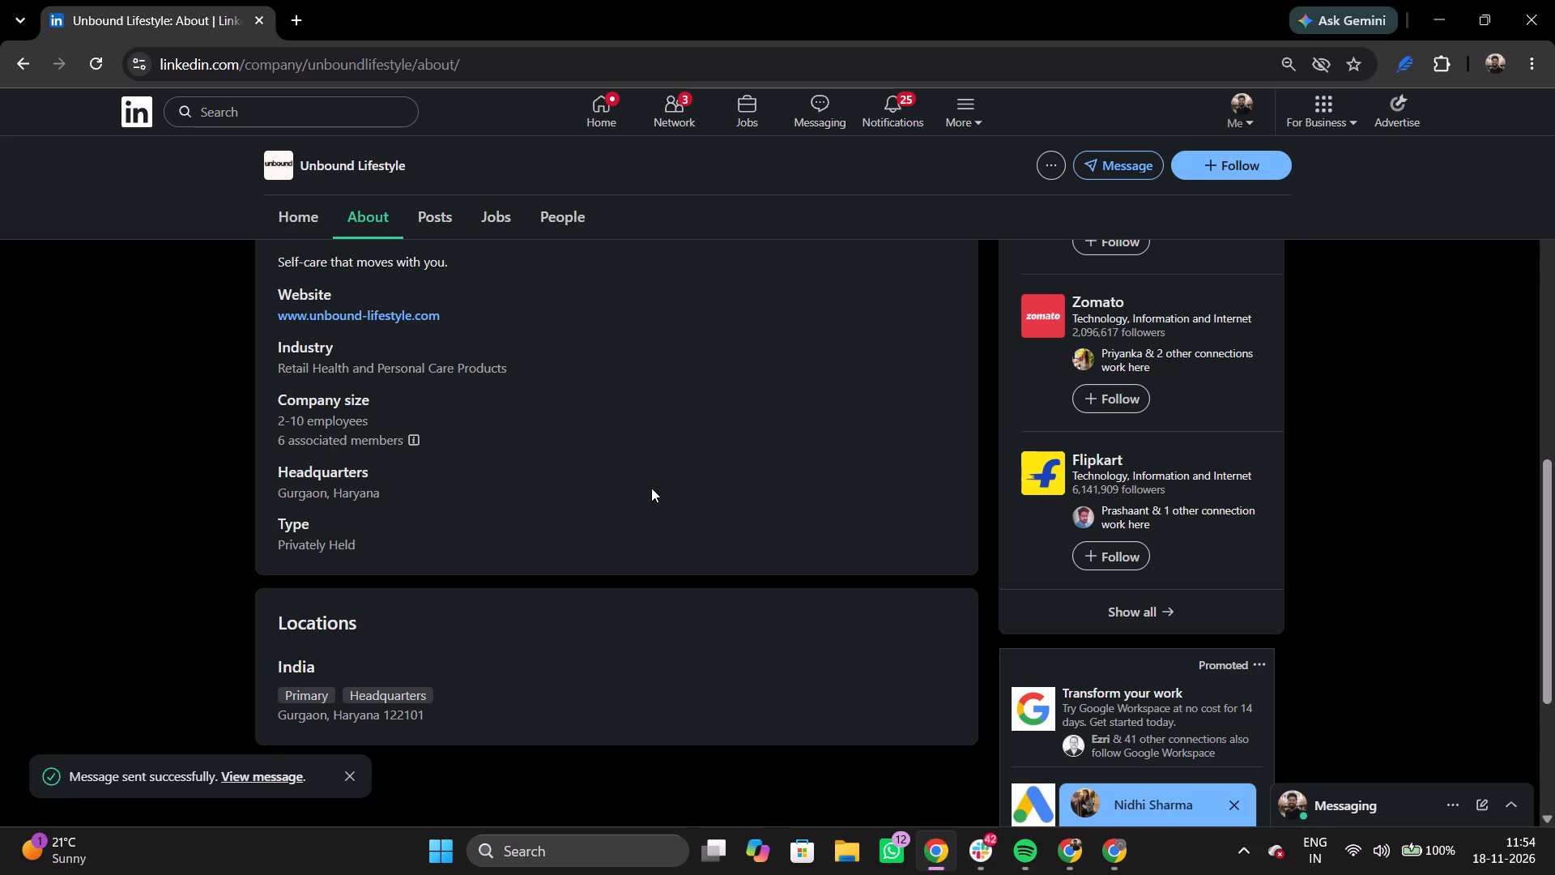
scroll(651, 488, "up", 1)
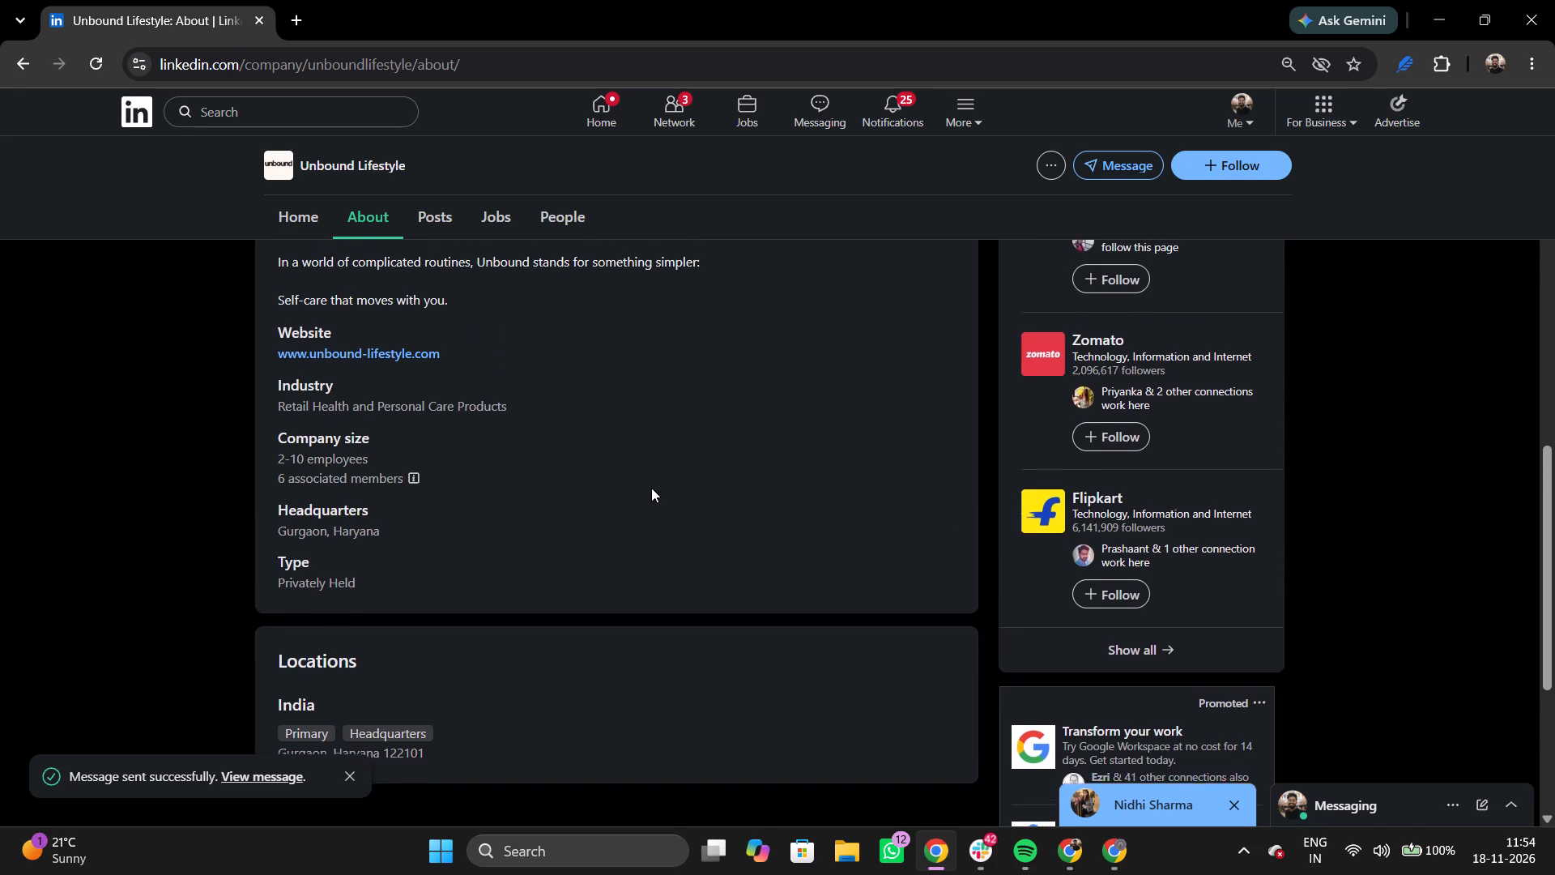
scroll(651, 488, "up", 1)
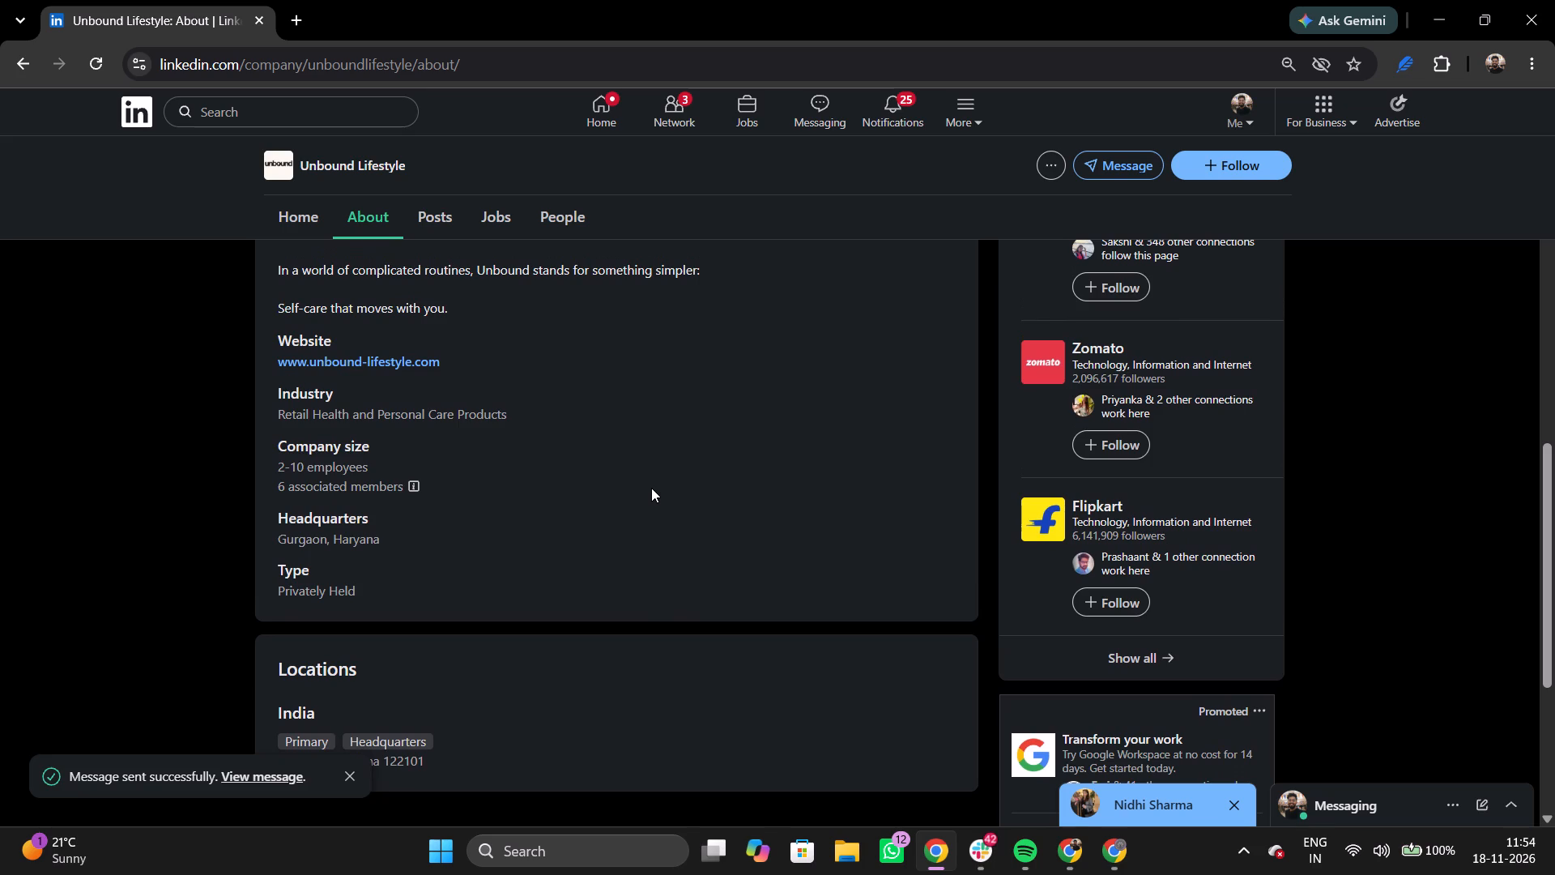
scroll(651, 488, "up", 2)
Switch to the offer questionnaire and continue the question 3 answer with "founder, CEO, CMO, Marketing heads, Marketing Manager, ".
key("alt+Tab")
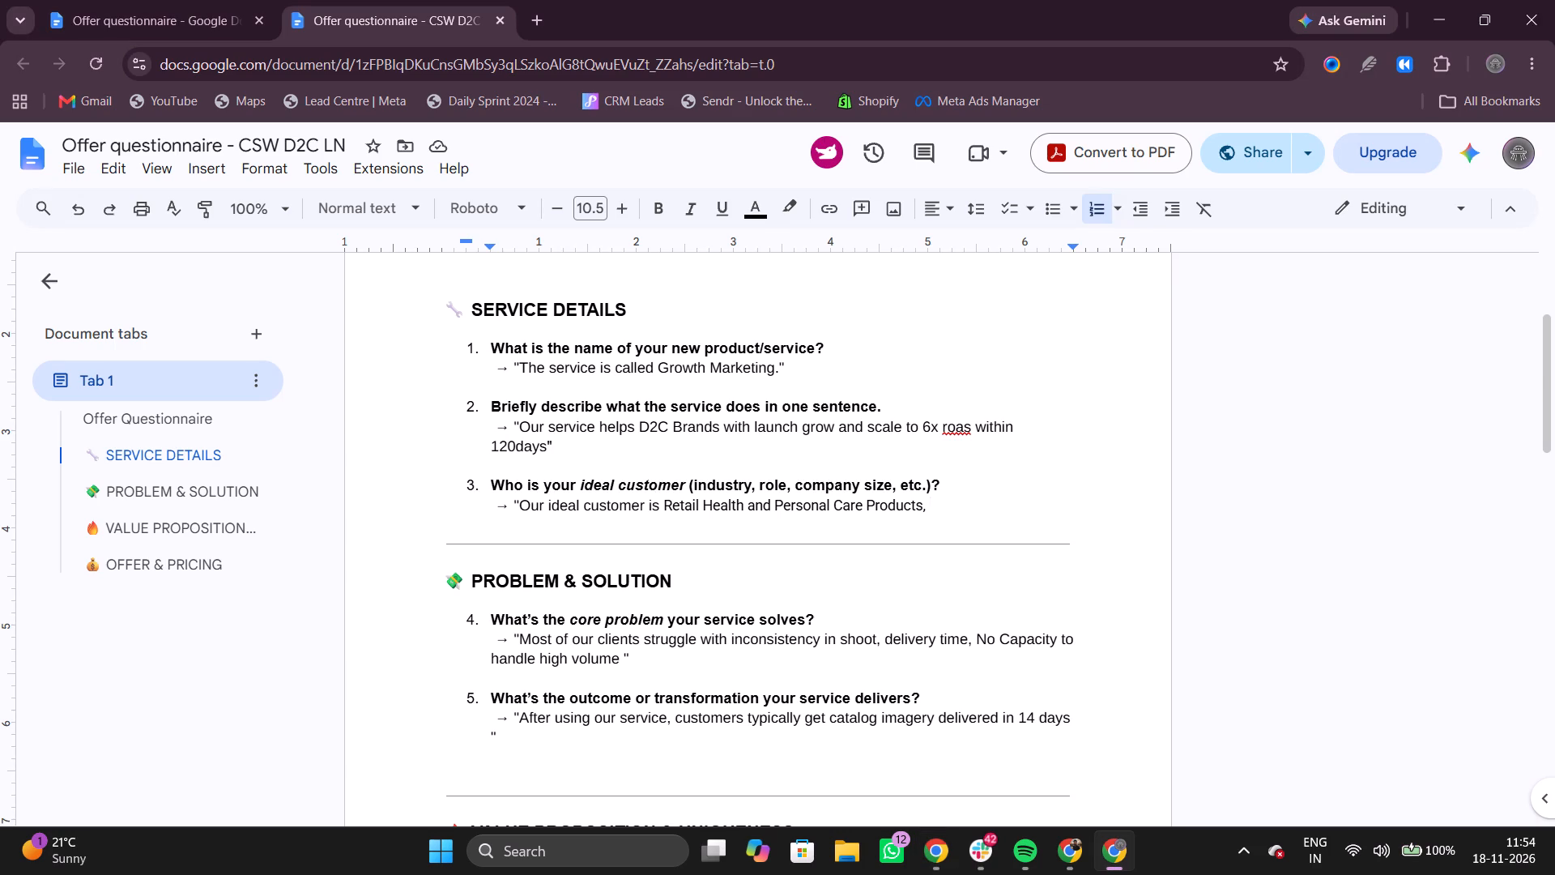
type("founder")
type(",")
key("space")
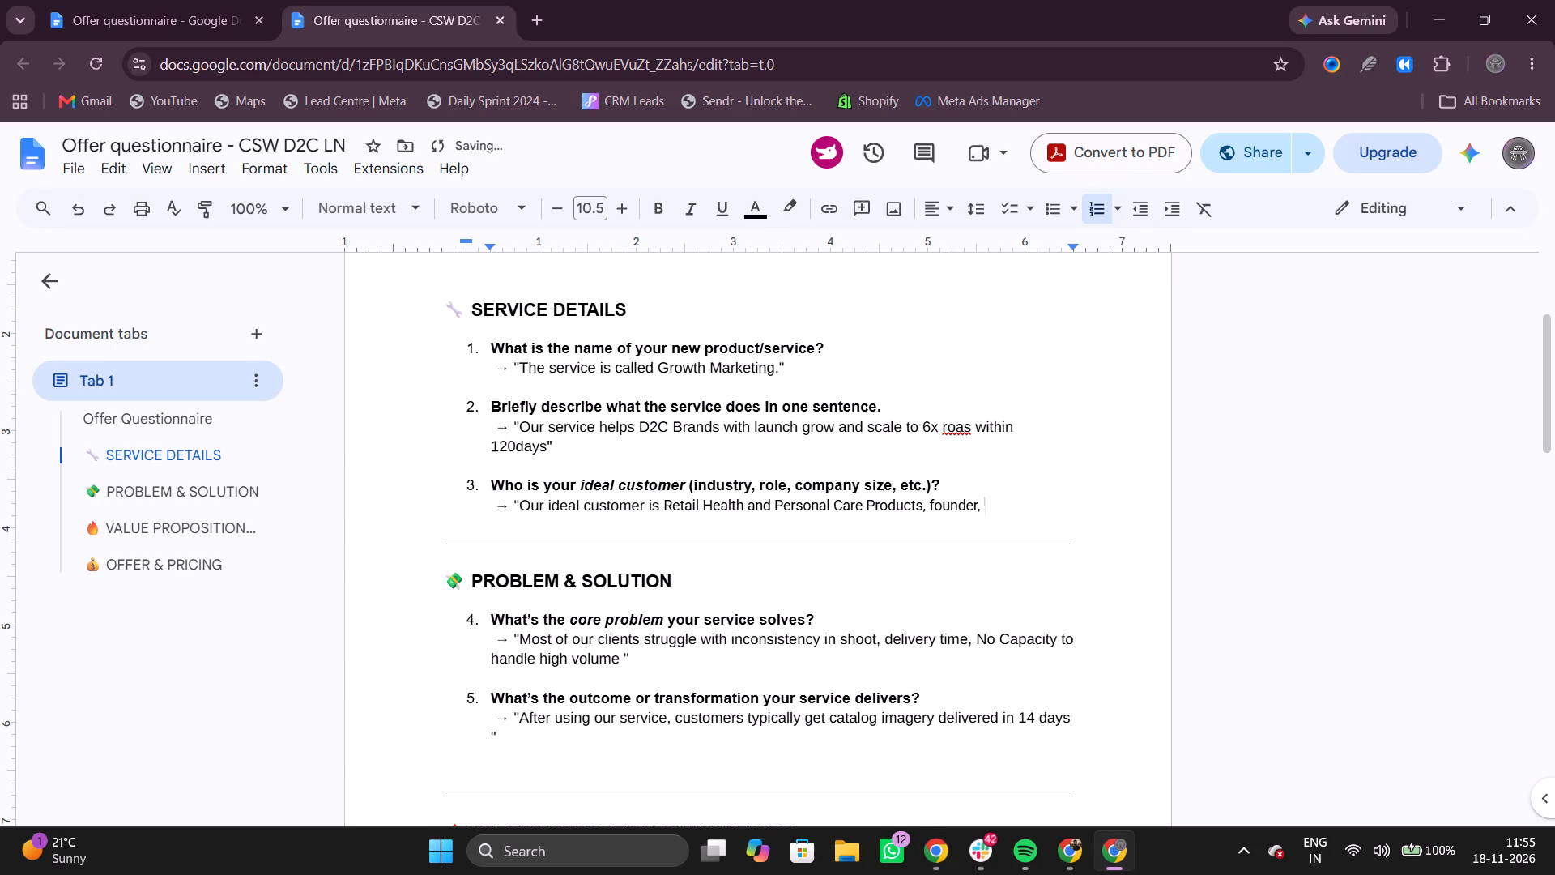
type("CEO")
type(",")
key("space")
type("CMO, Marketing")
key("space")
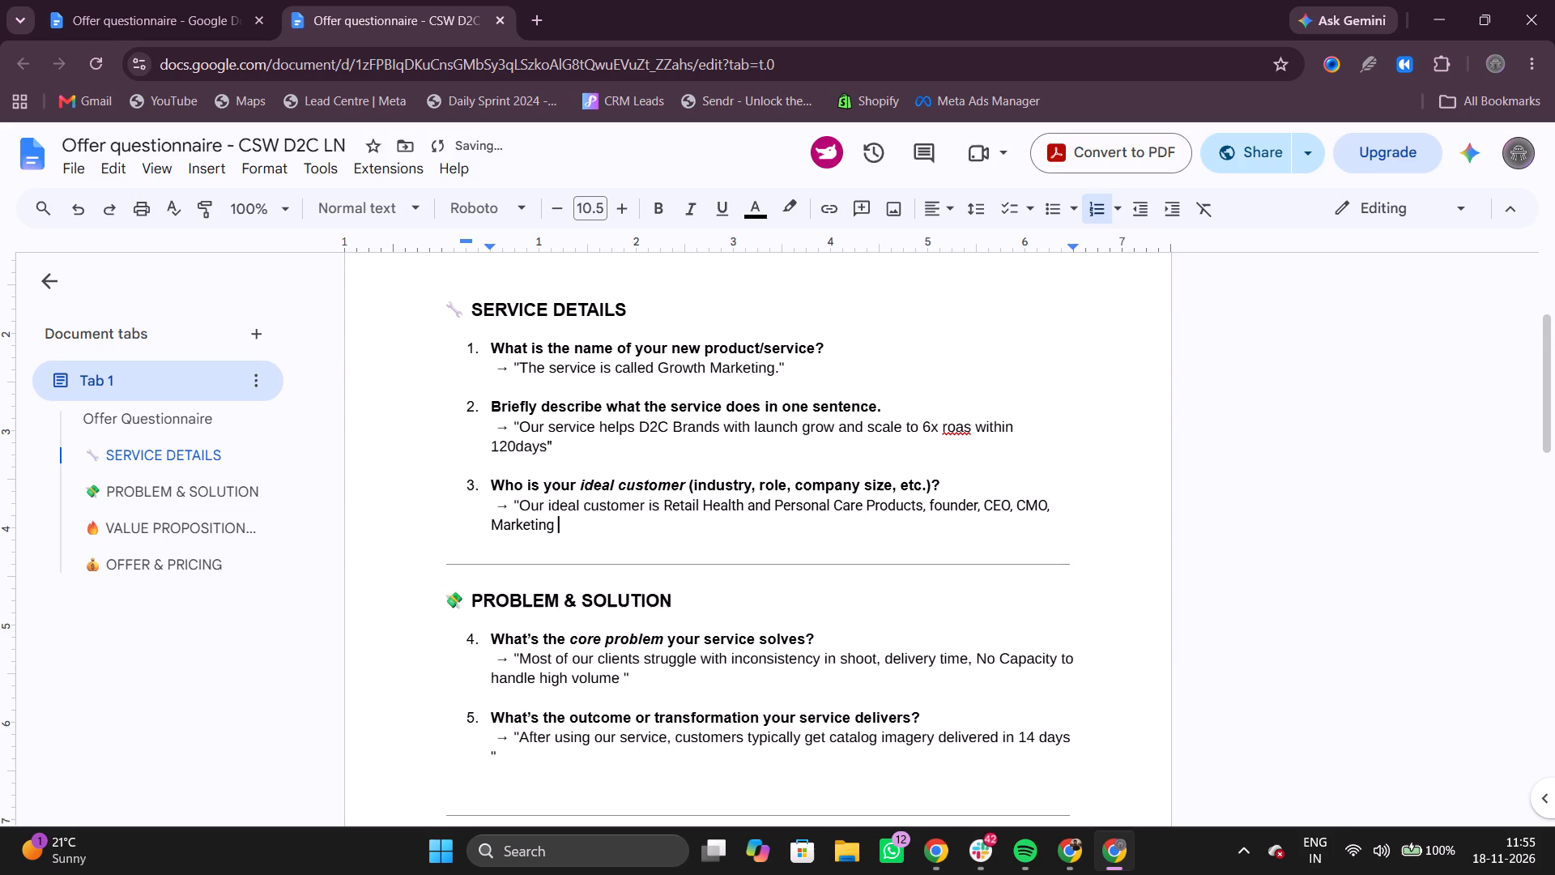
type("heads")
type(", Marketing Manager")
key("space")
key("BackSpace")
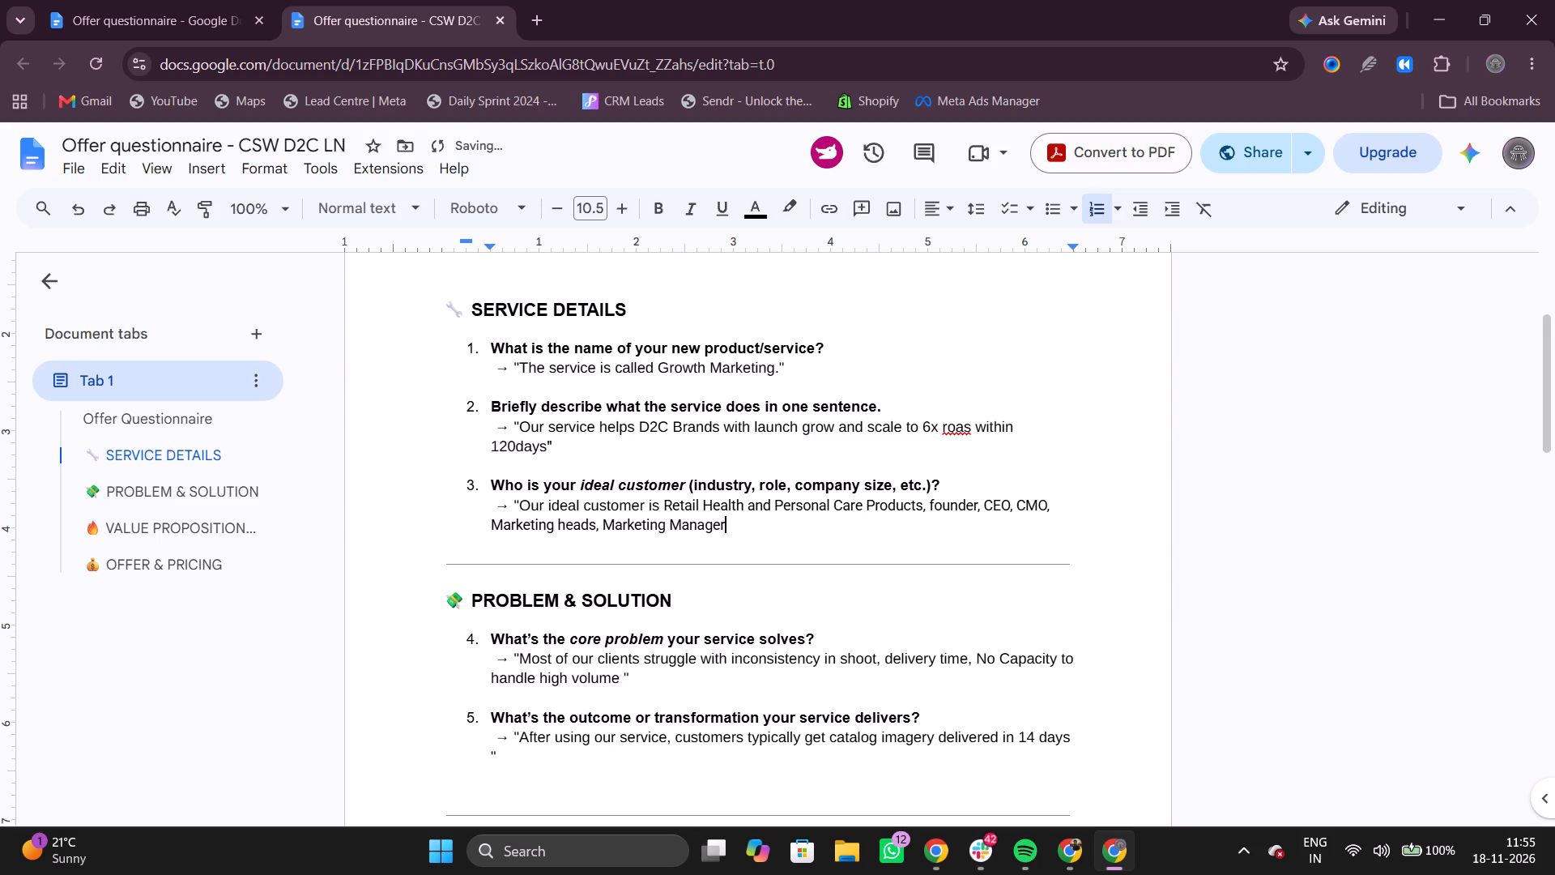
type(",")
key("space")
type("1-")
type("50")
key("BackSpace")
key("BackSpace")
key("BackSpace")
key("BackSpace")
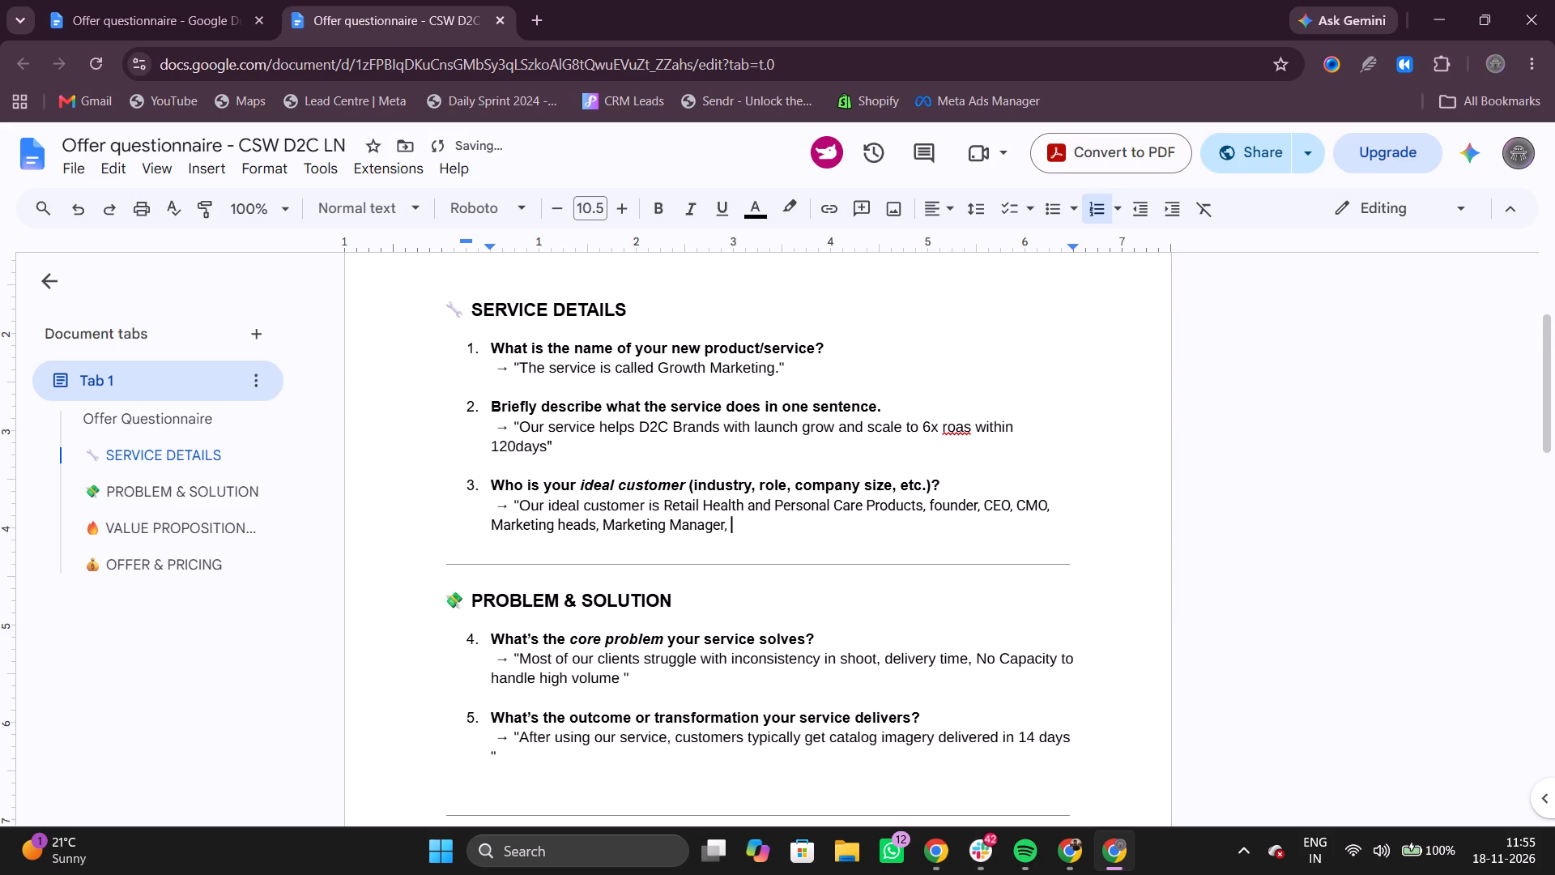
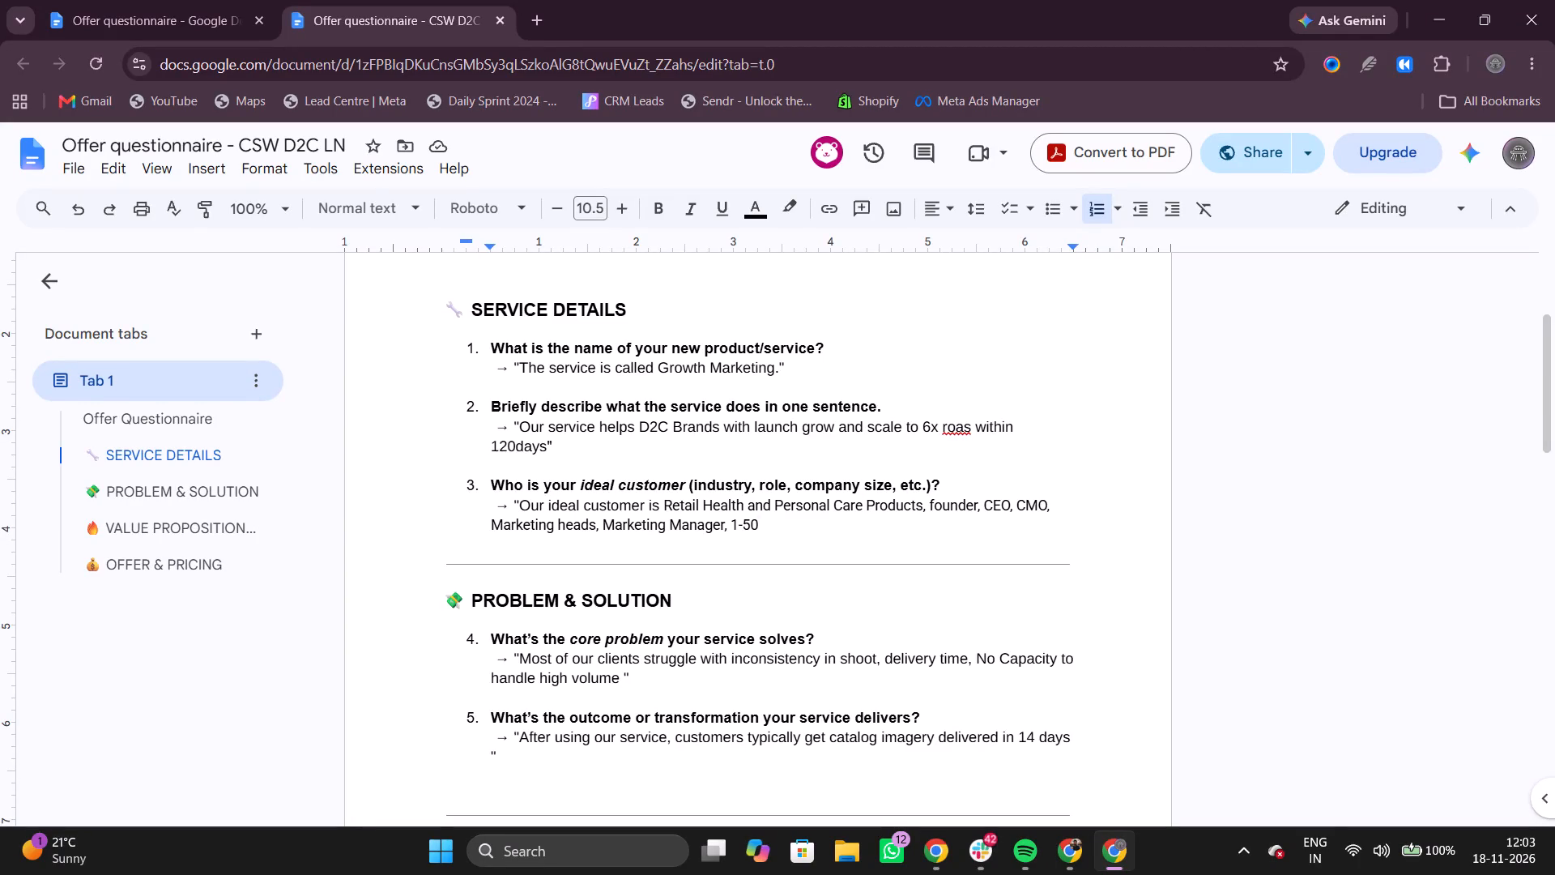
Clear the question 4 answer text about shoot inconsistency, delivery time and capacity, and place the cursor after its opening quotation mark.
left_click_drag(621, 685, 582, 678)
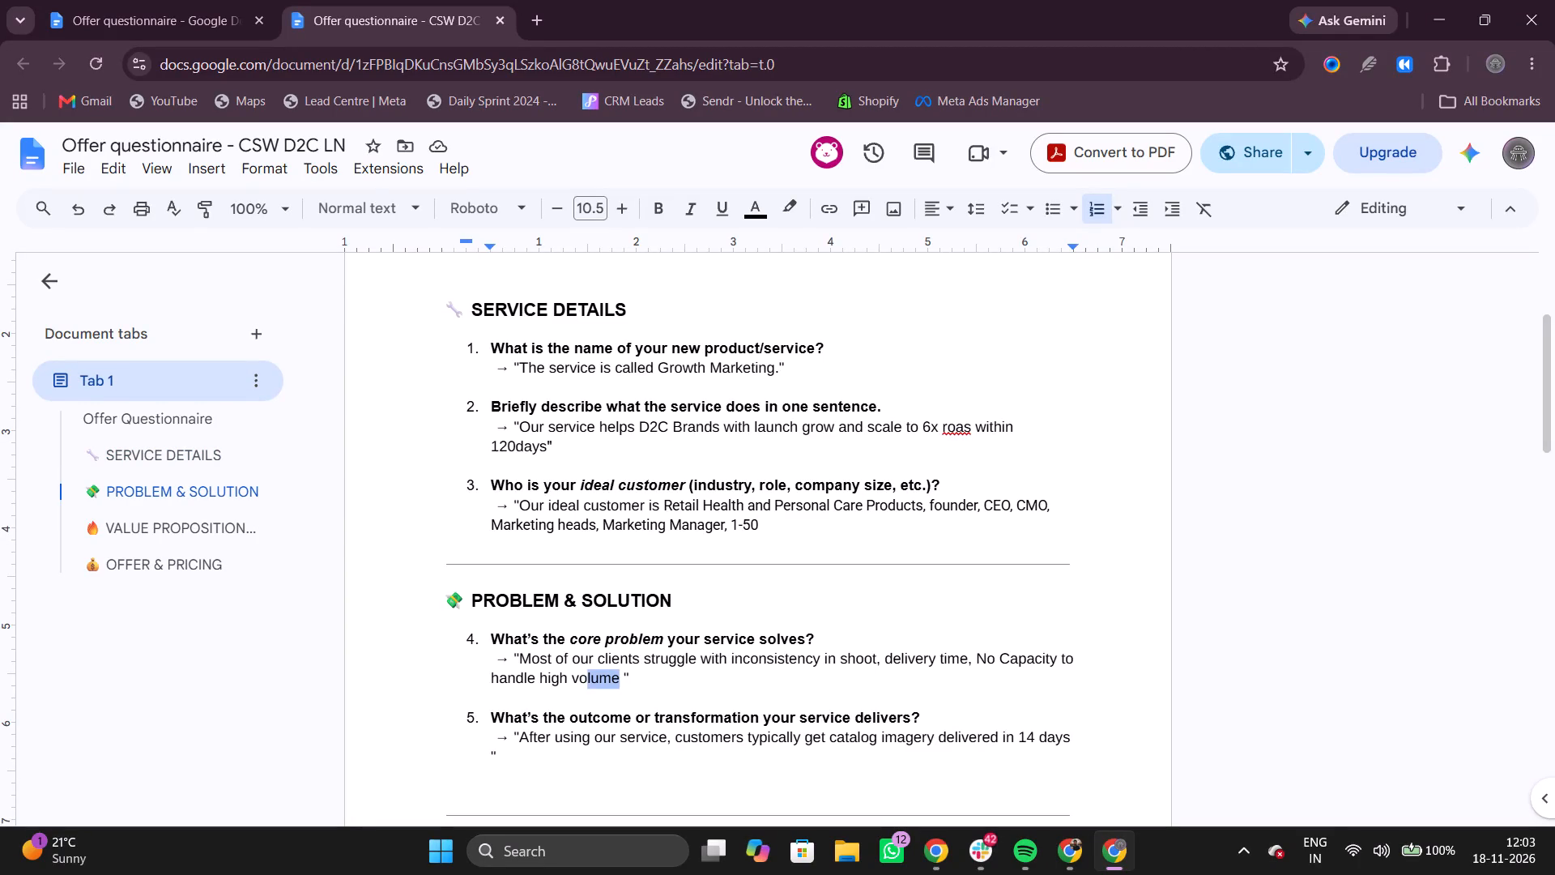
left_click_drag(582, 678, 532, 665)
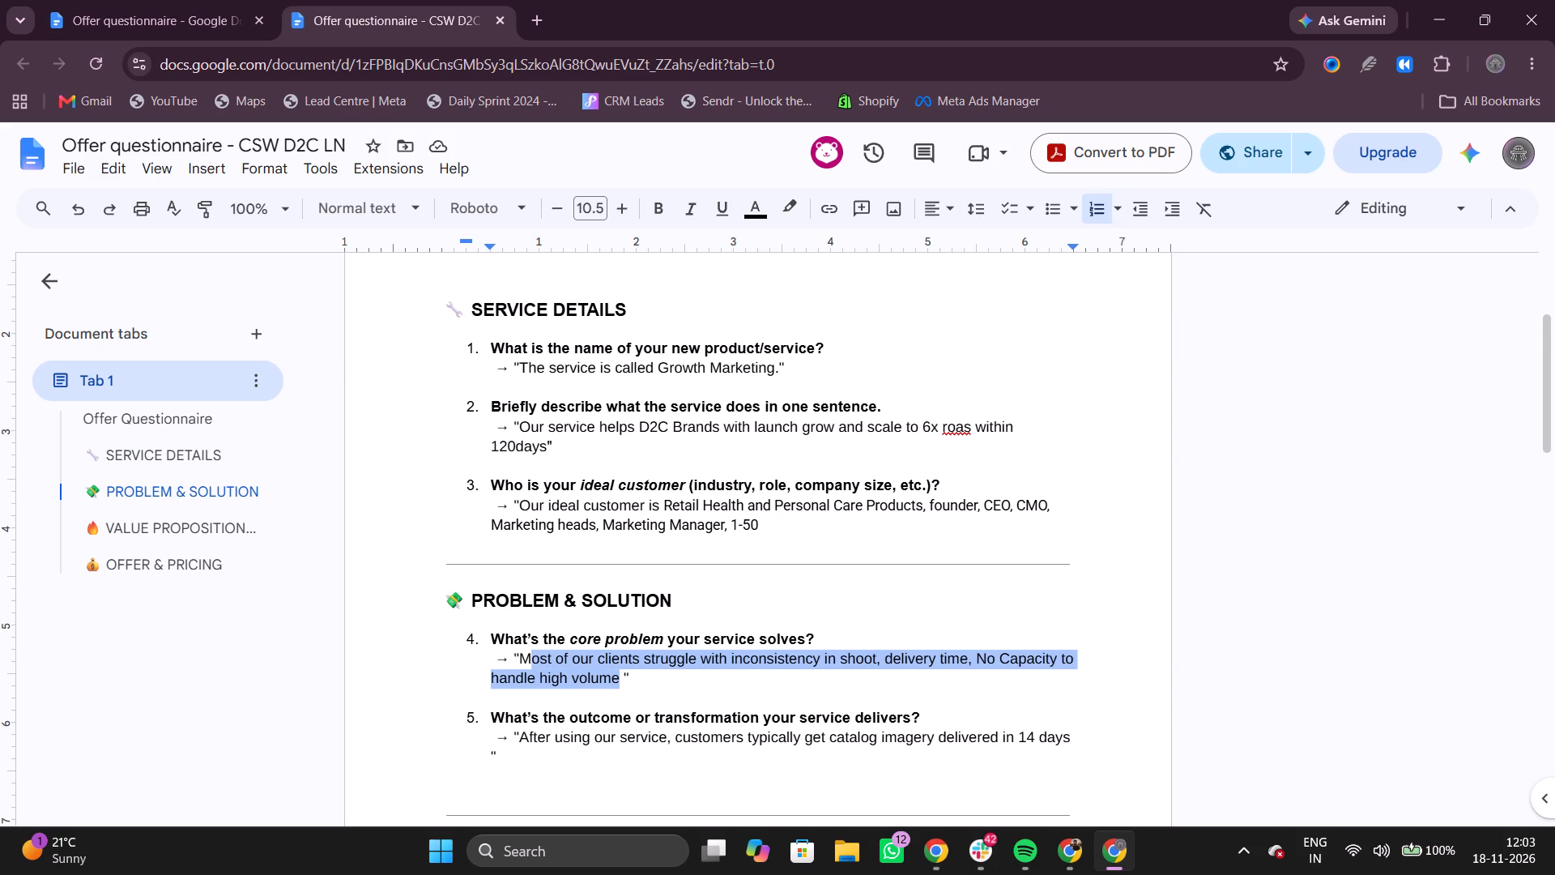
left_click_drag(532, 665, 528, 665)
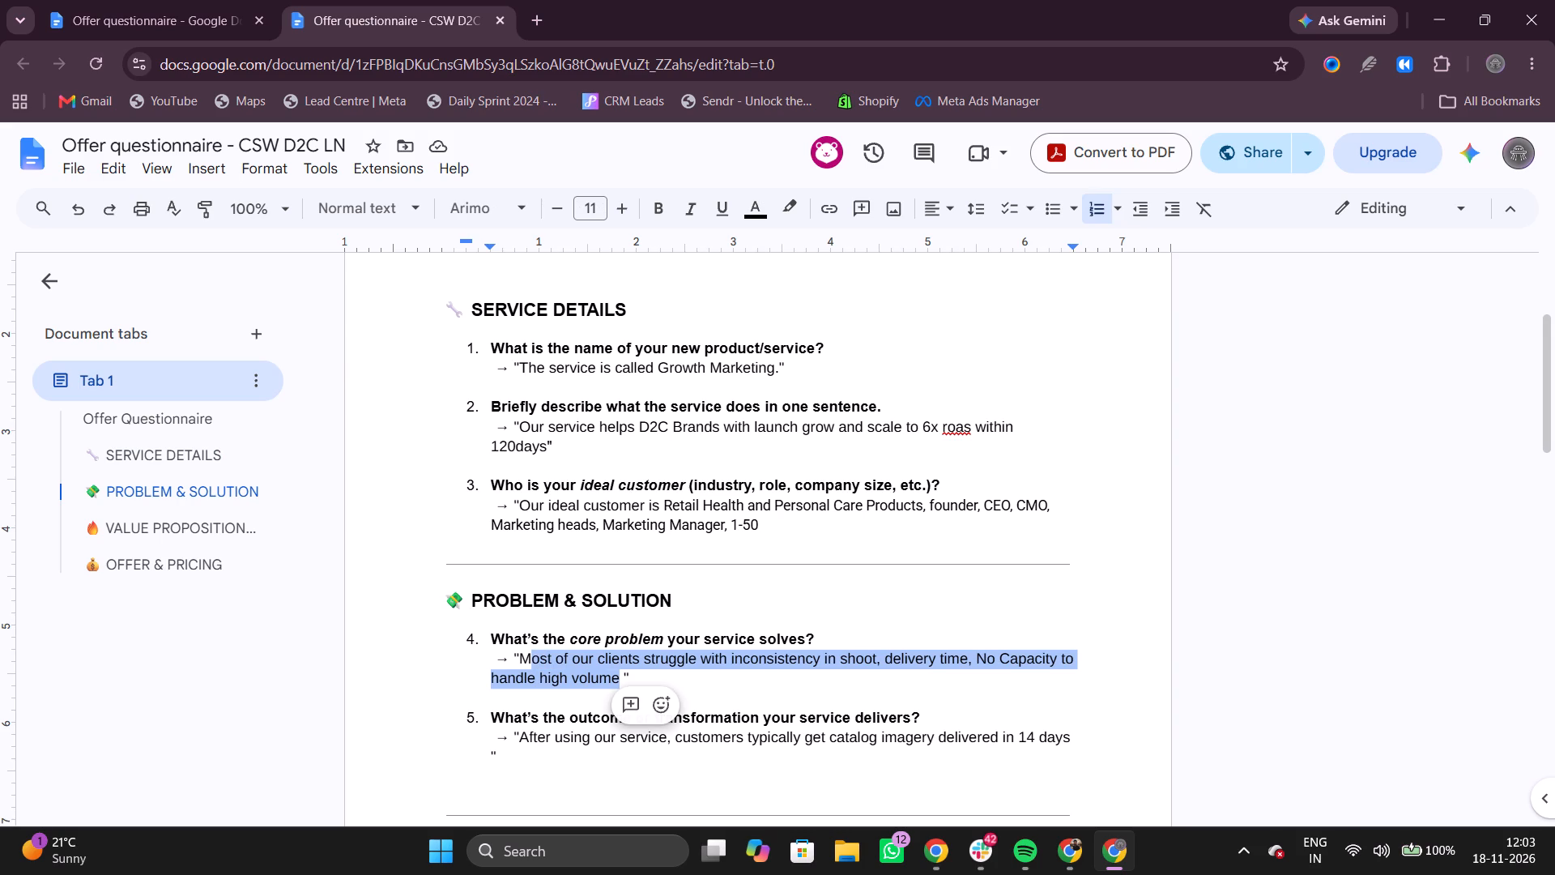
key("shift+Left")
key("Return")
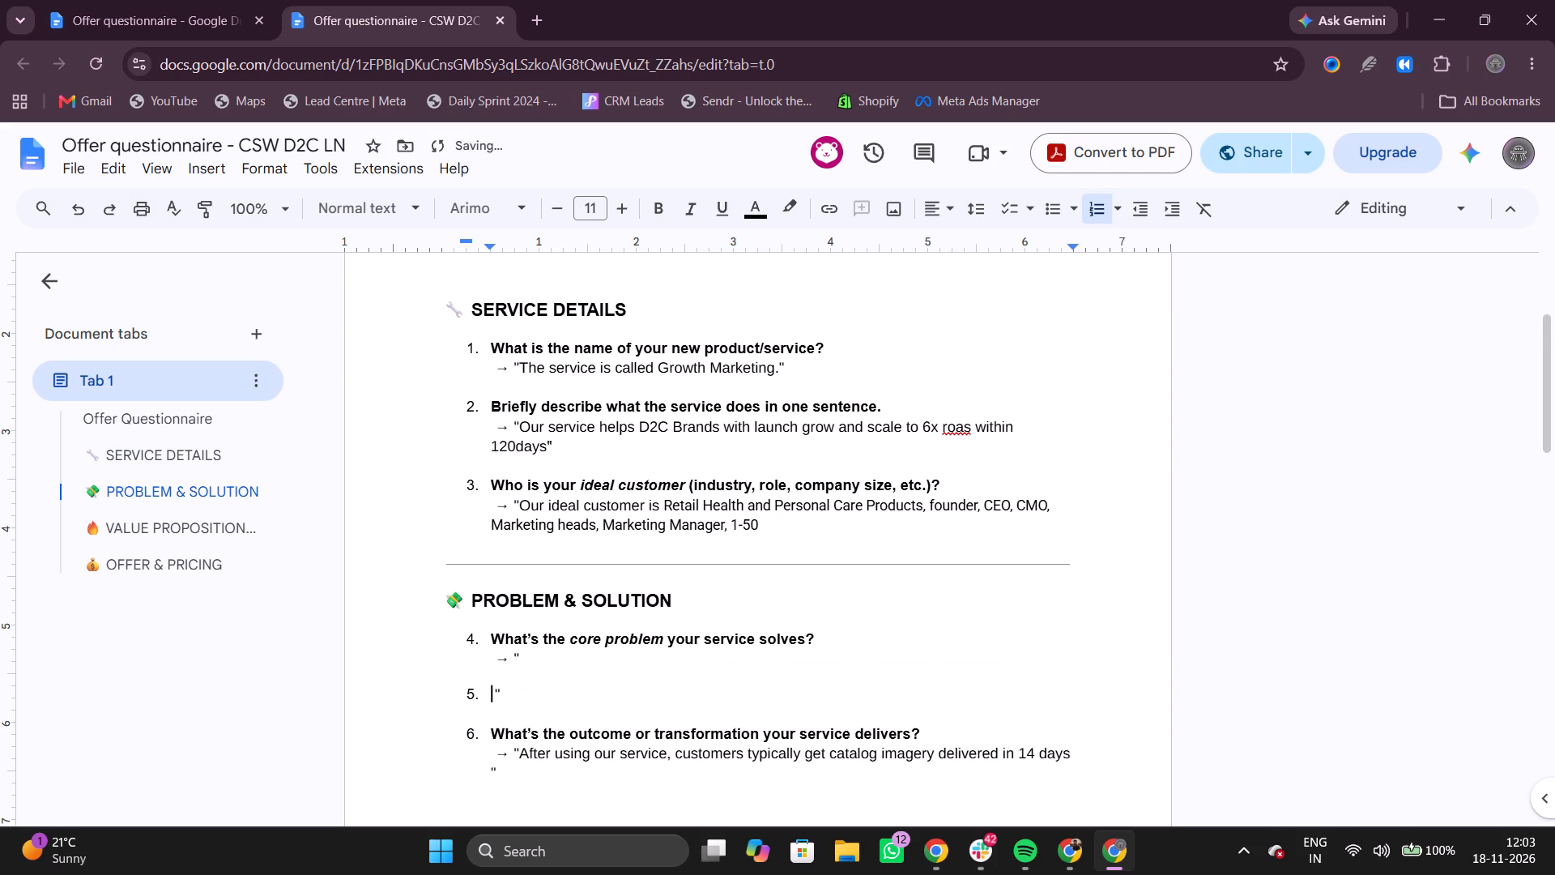
left_click(526, 665)
Switch to the work-profile Chrome window containing the sent mail and a new tab.
left_click(1071, 849)
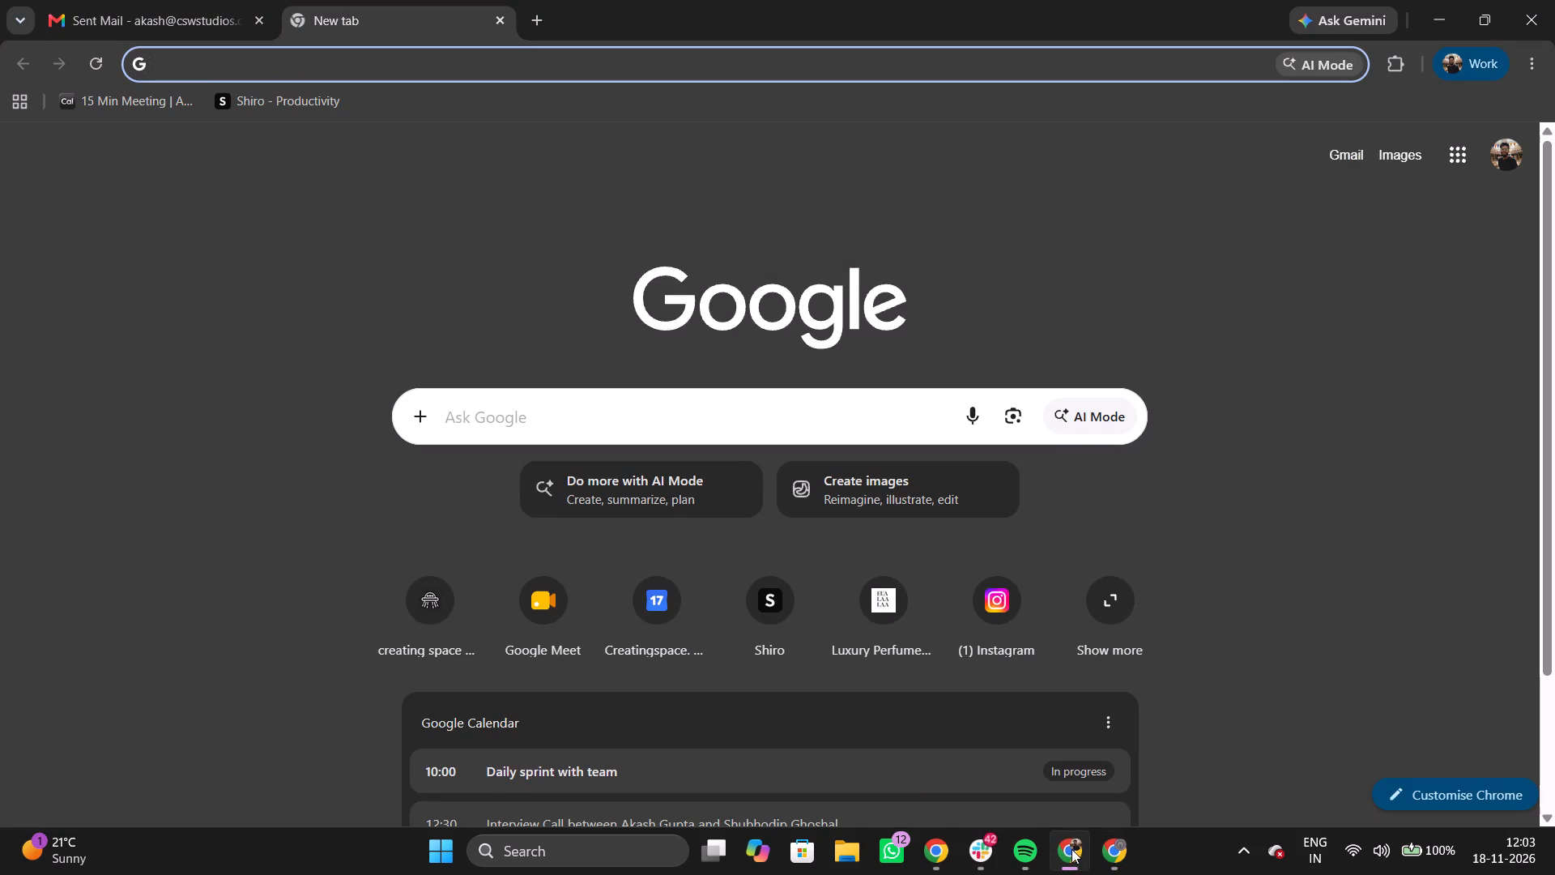
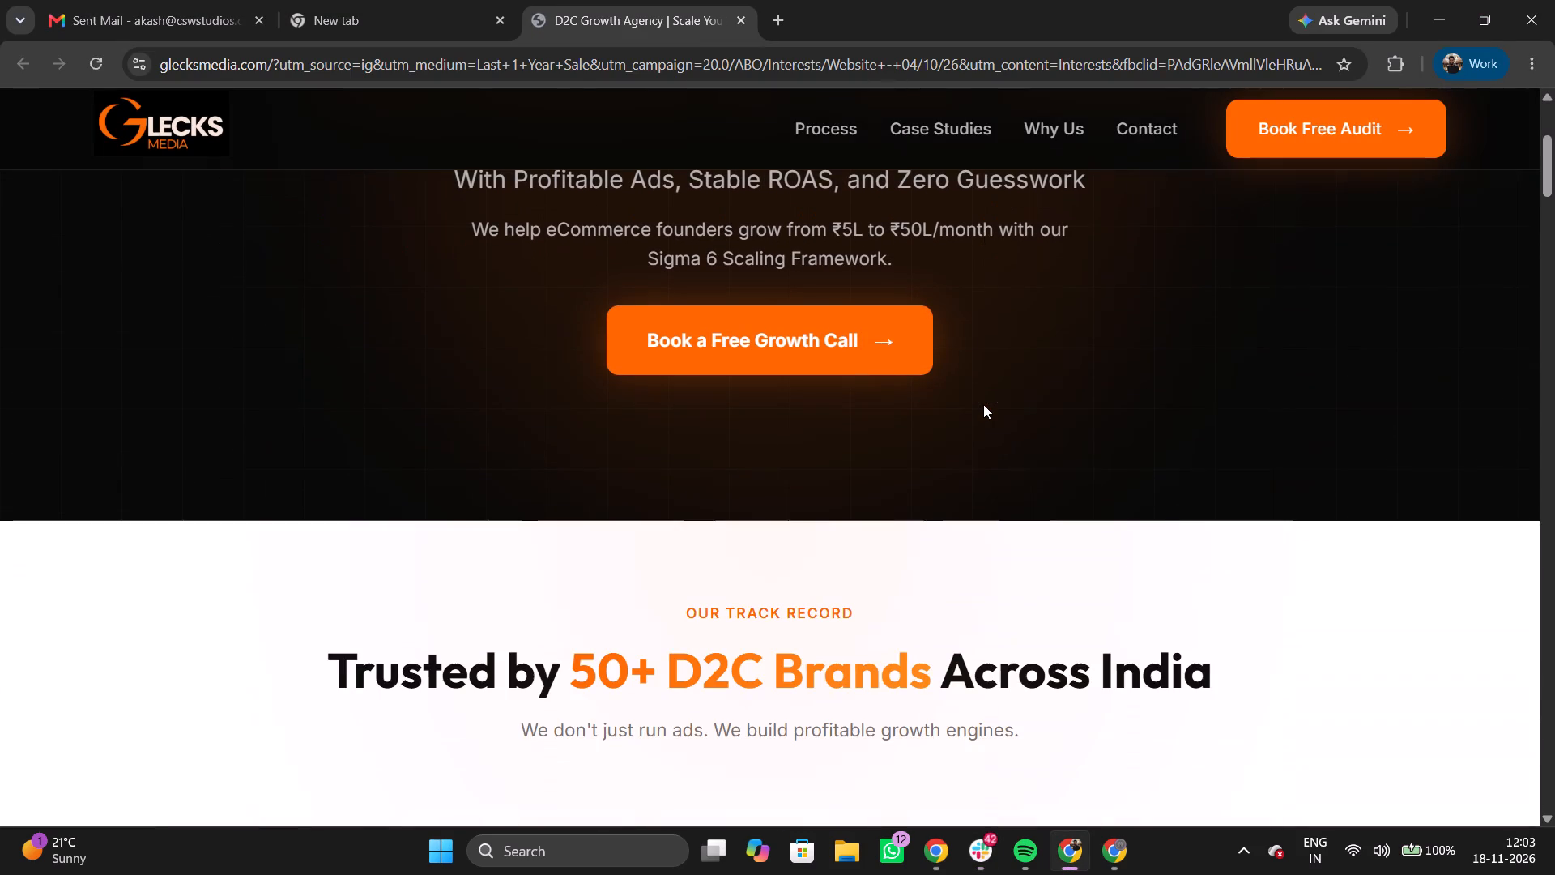
Review the Glecks Media landing page from its track record through the section describing which Indian D2C brands it is for.
scroll(983, 404, "down", 3)
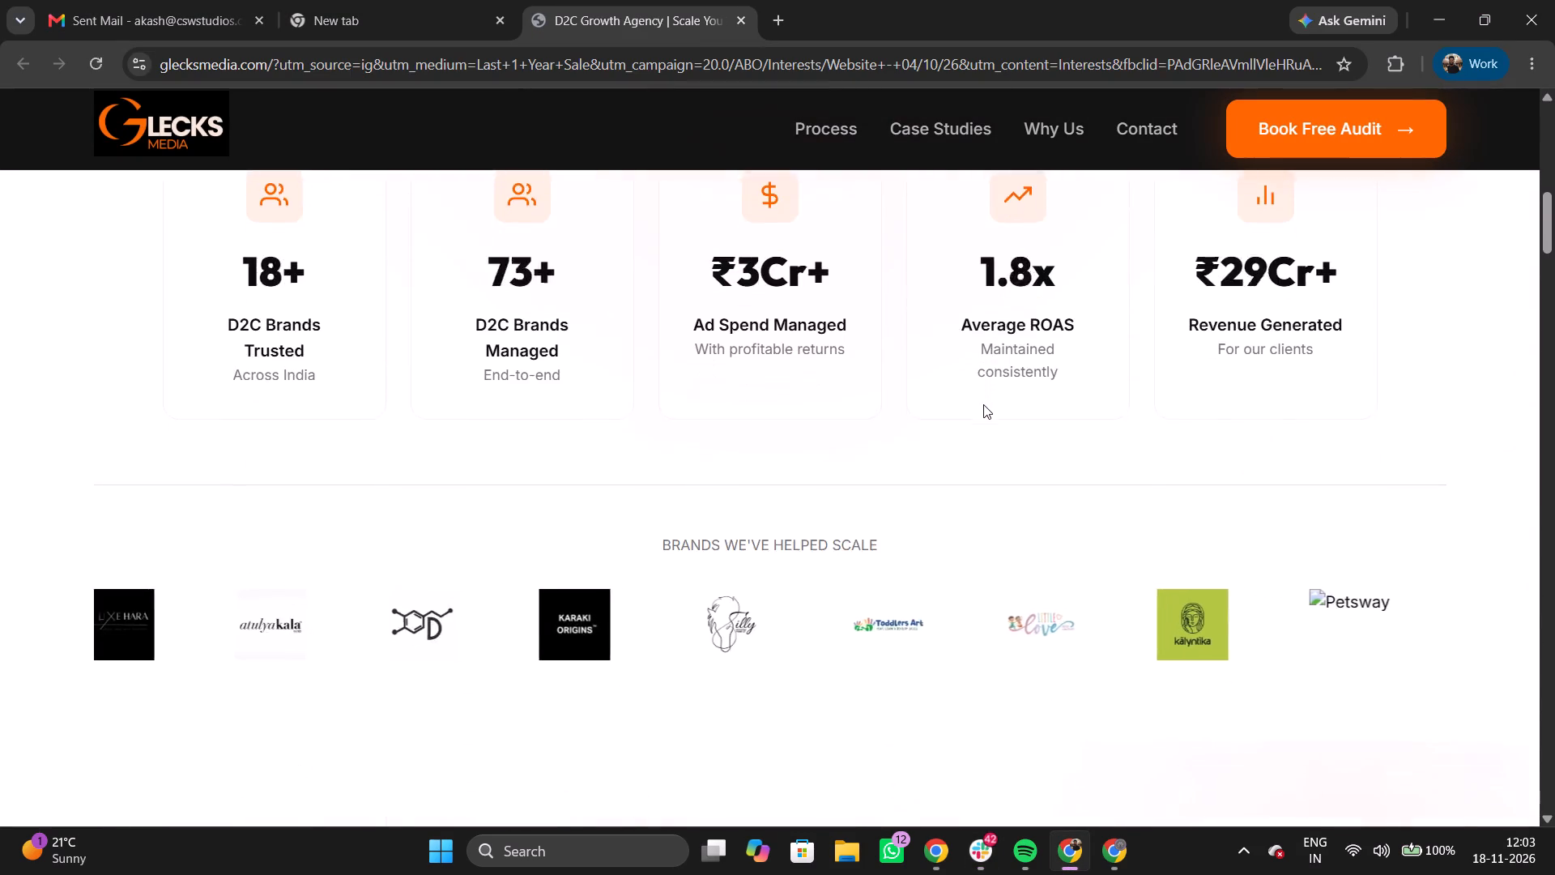
scroll(983, 404, "down", 3)
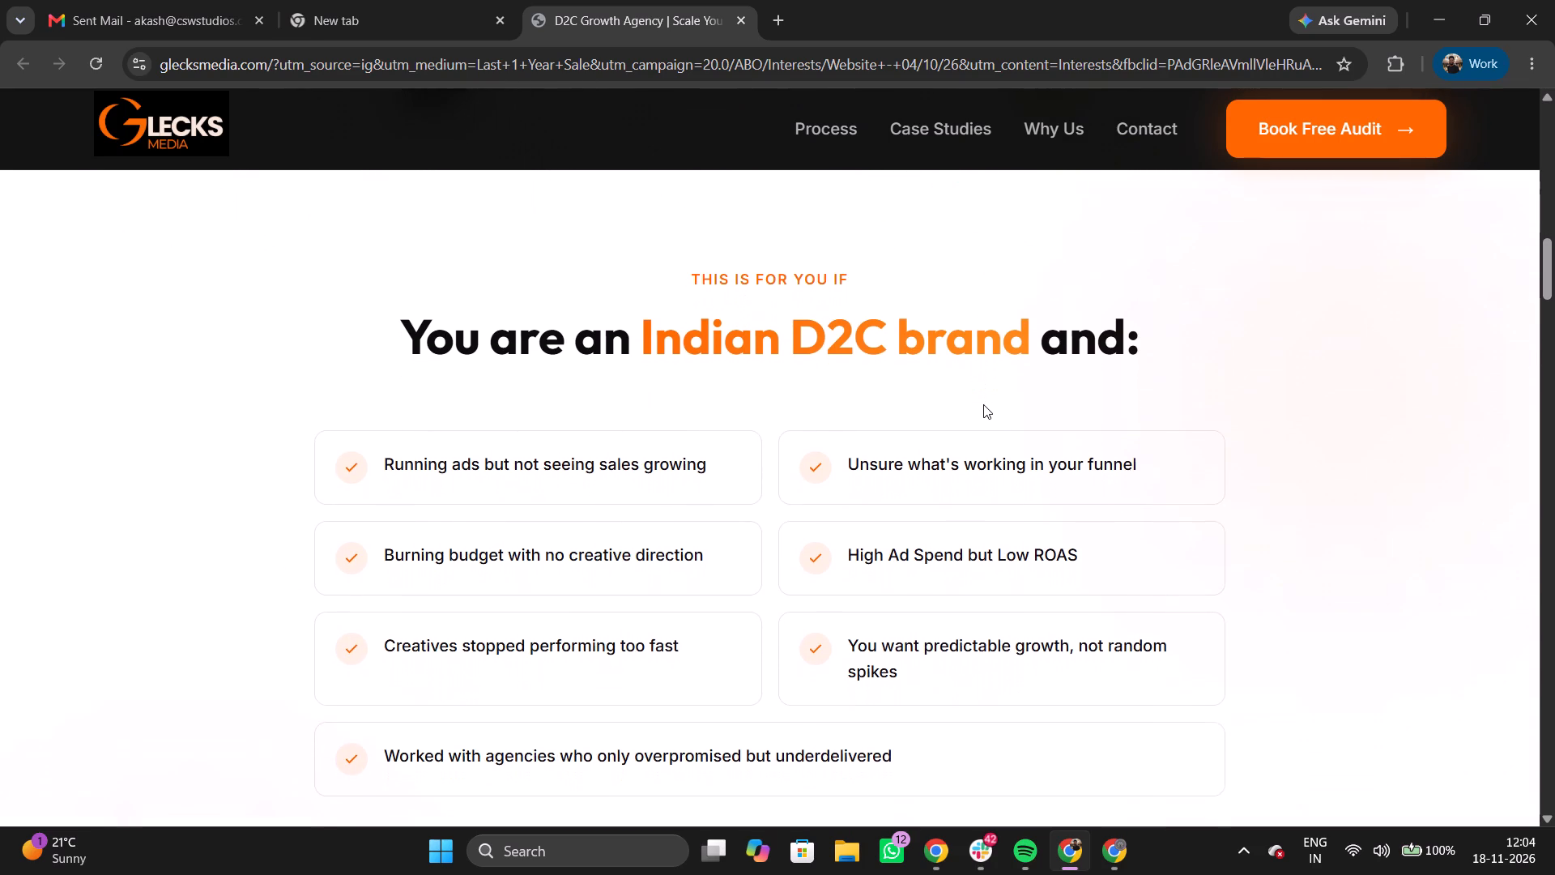
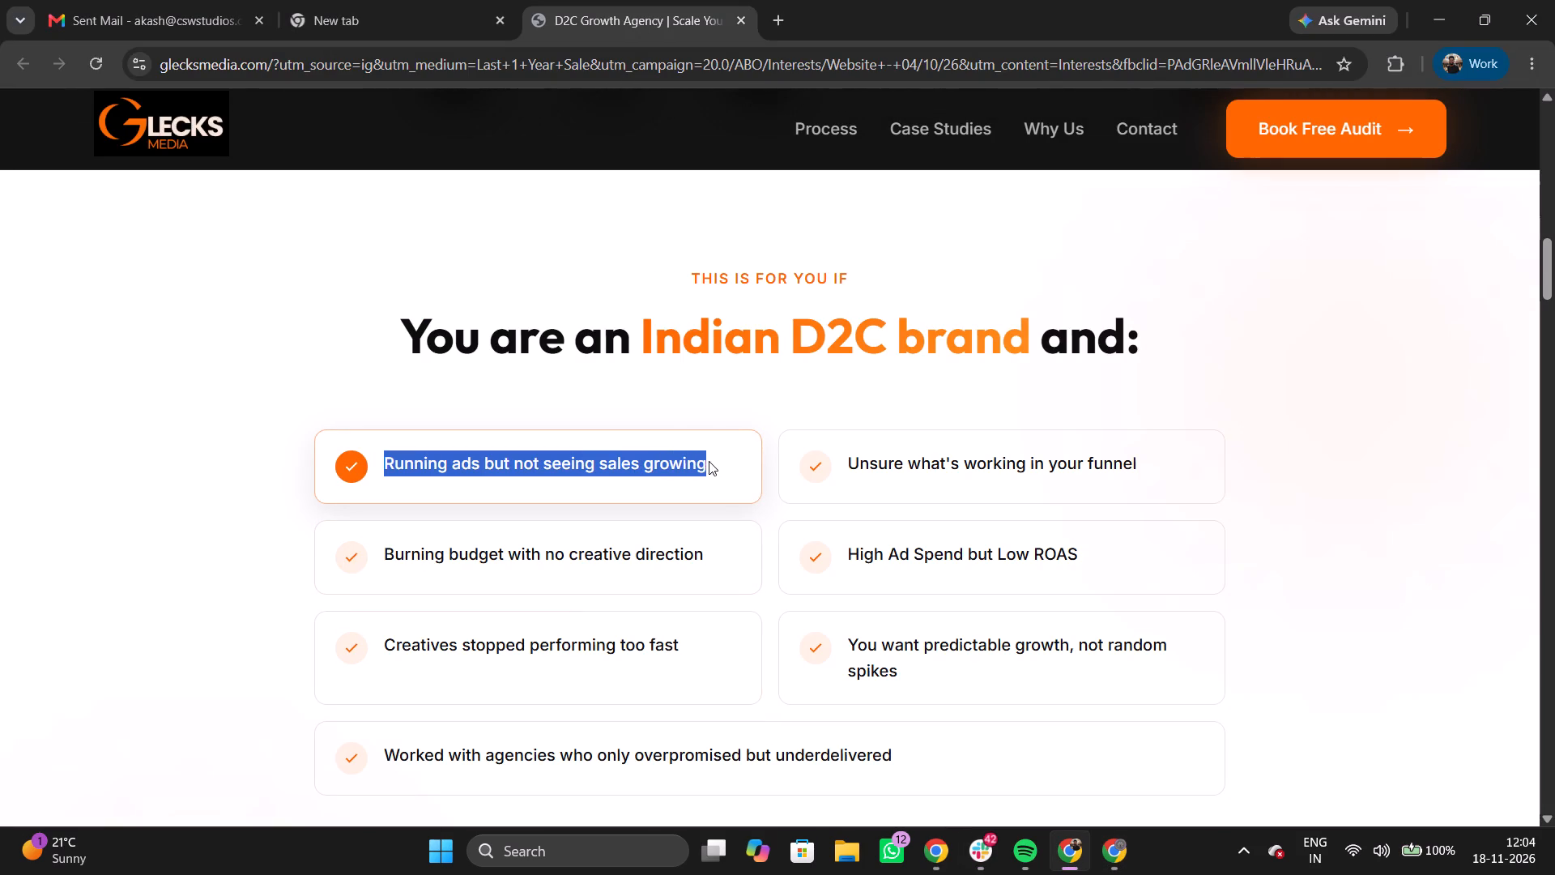
Copy "Running ads but not seeing sales growing" from the Glecks Media page into the questionnaire's core problem answer.
left_click_drag(709, 461, 709, 460)
key("ctrl+c")
key("ctrl+c")
key("alt+Tab")
key("alt+Tab")
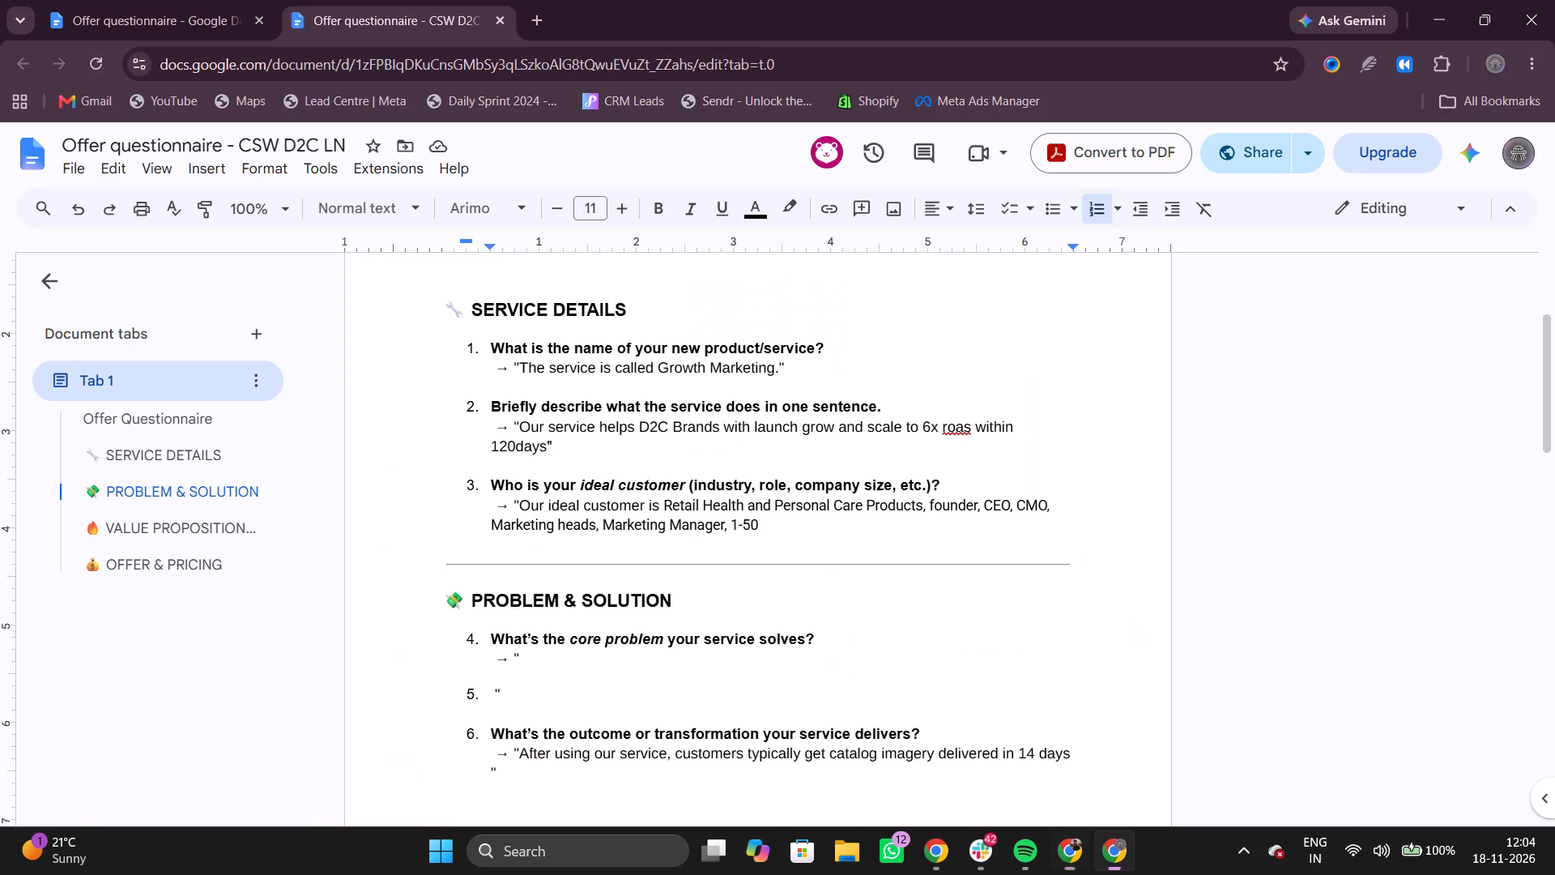
key("ctrl+v")
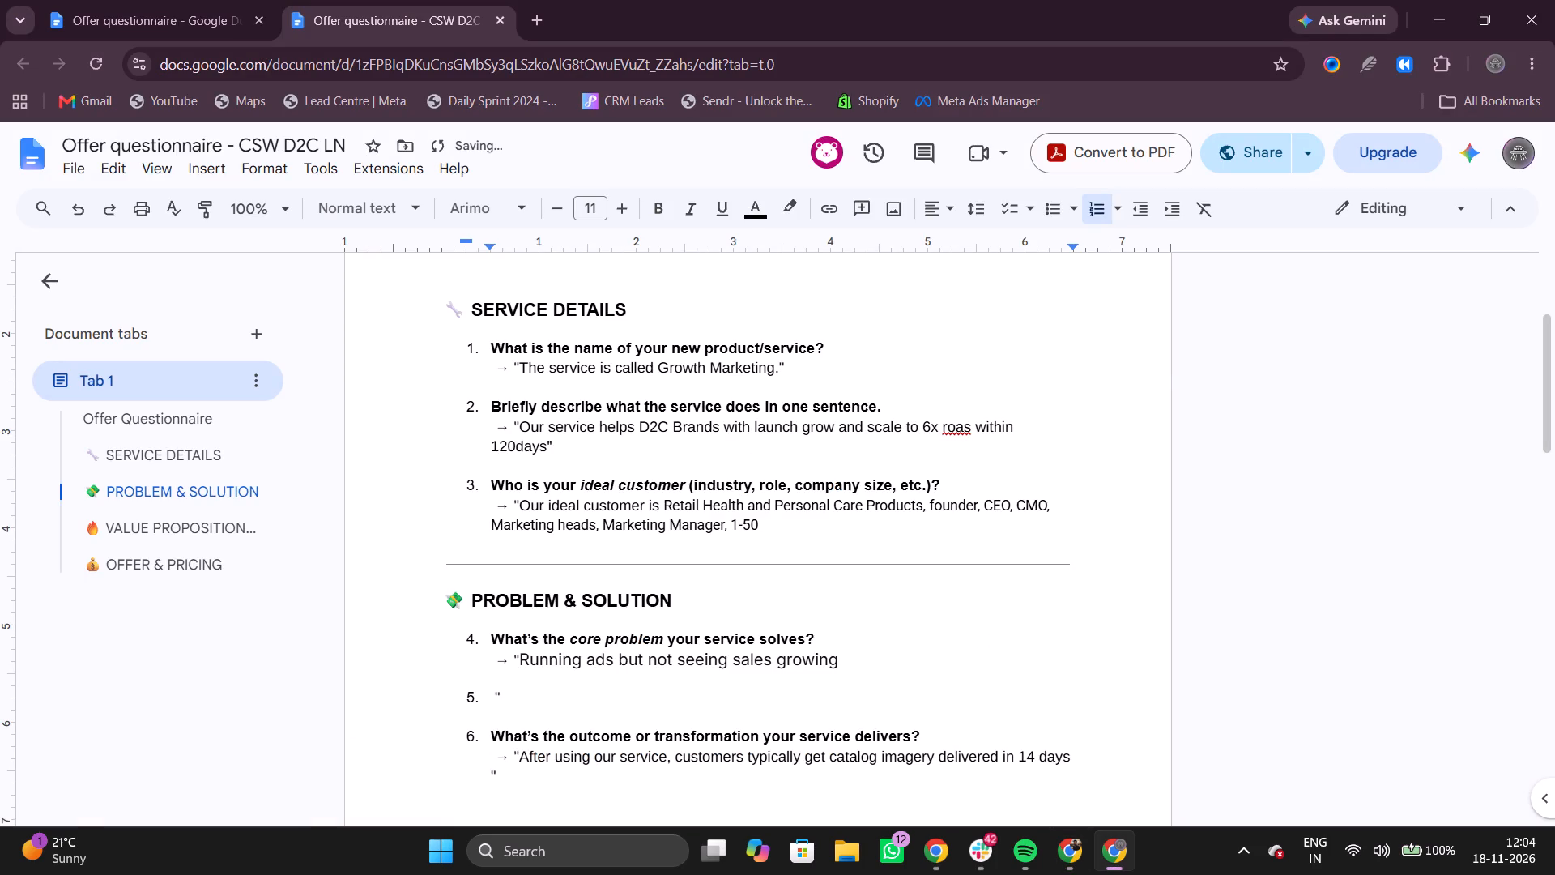
Add a comma and the Glecks Media line "Burning budget with no creative direction" to the core problem answer, removing the extra blank list items.
key("alt+Tab")
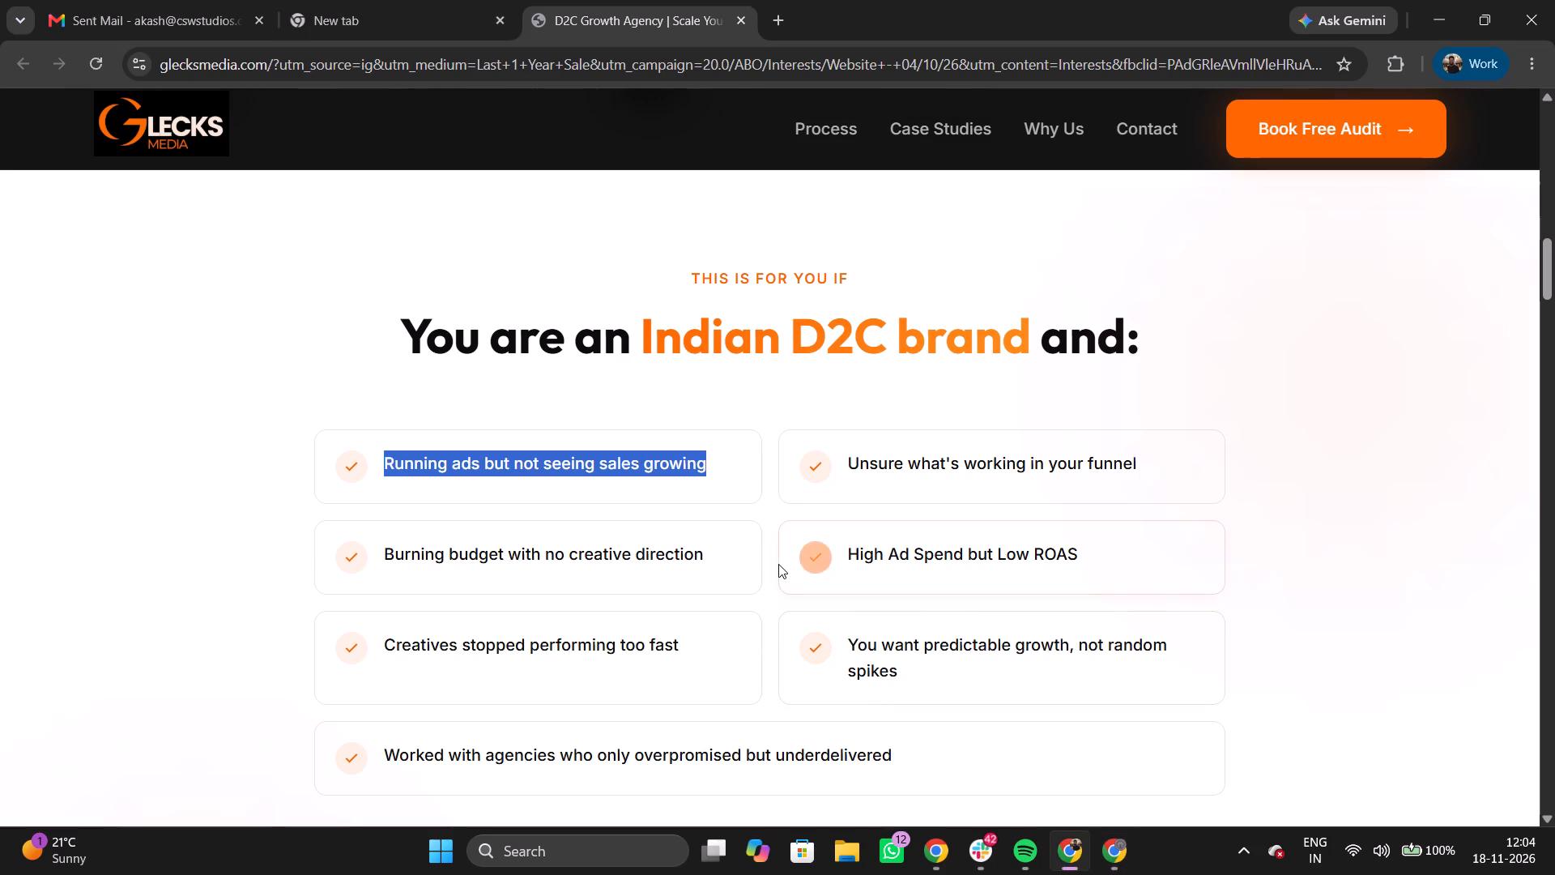
triple_click(553, 556)
double_click(553, 556)
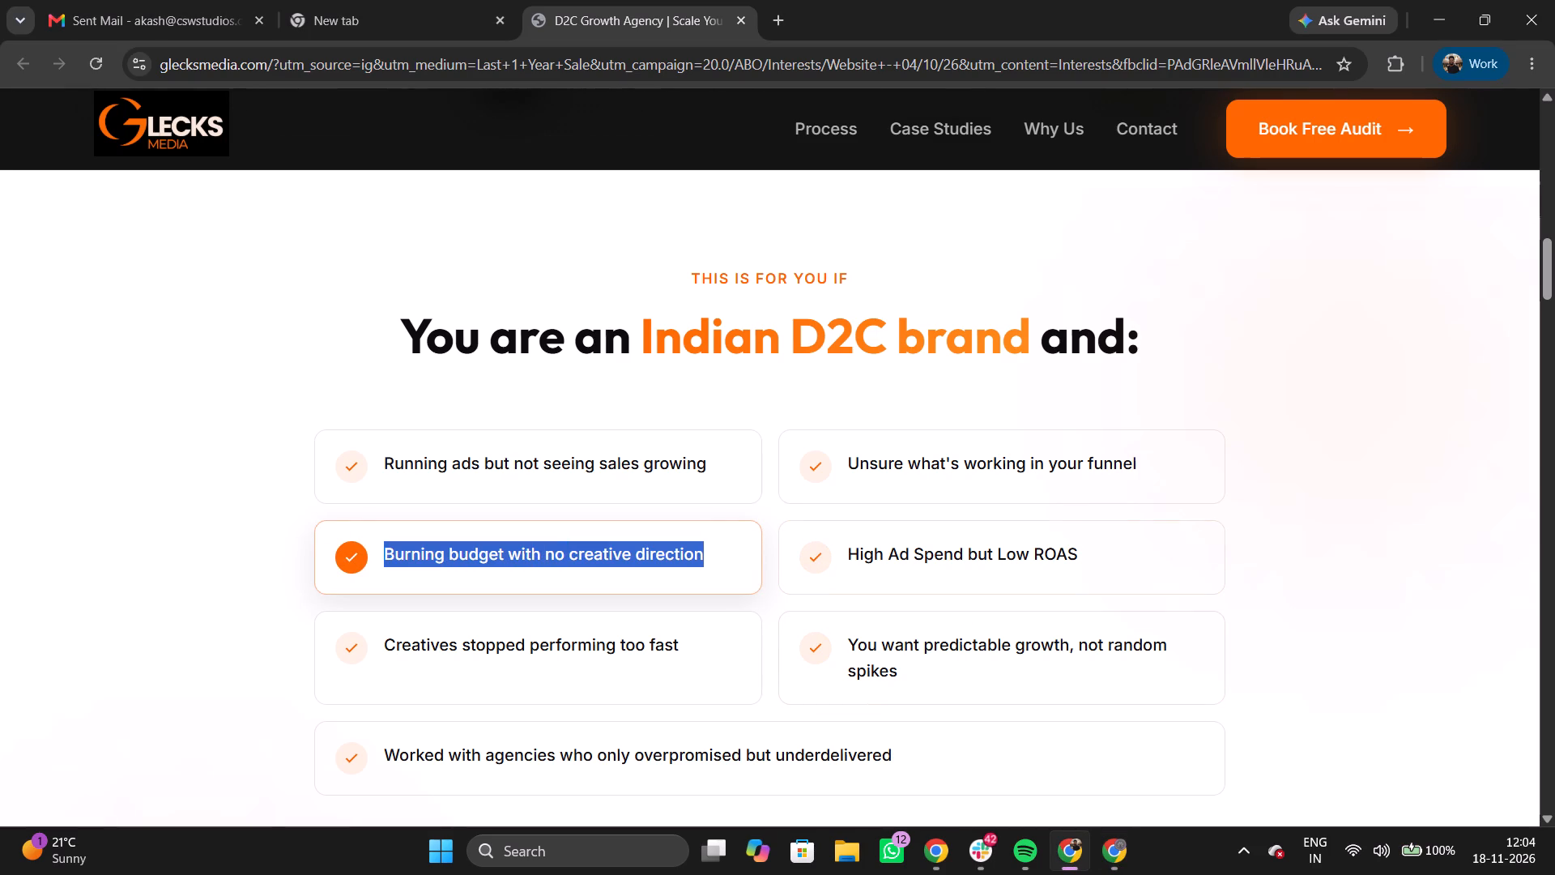
key("ctrl+c")
key("ctrl+c")
key("alt+Tab")
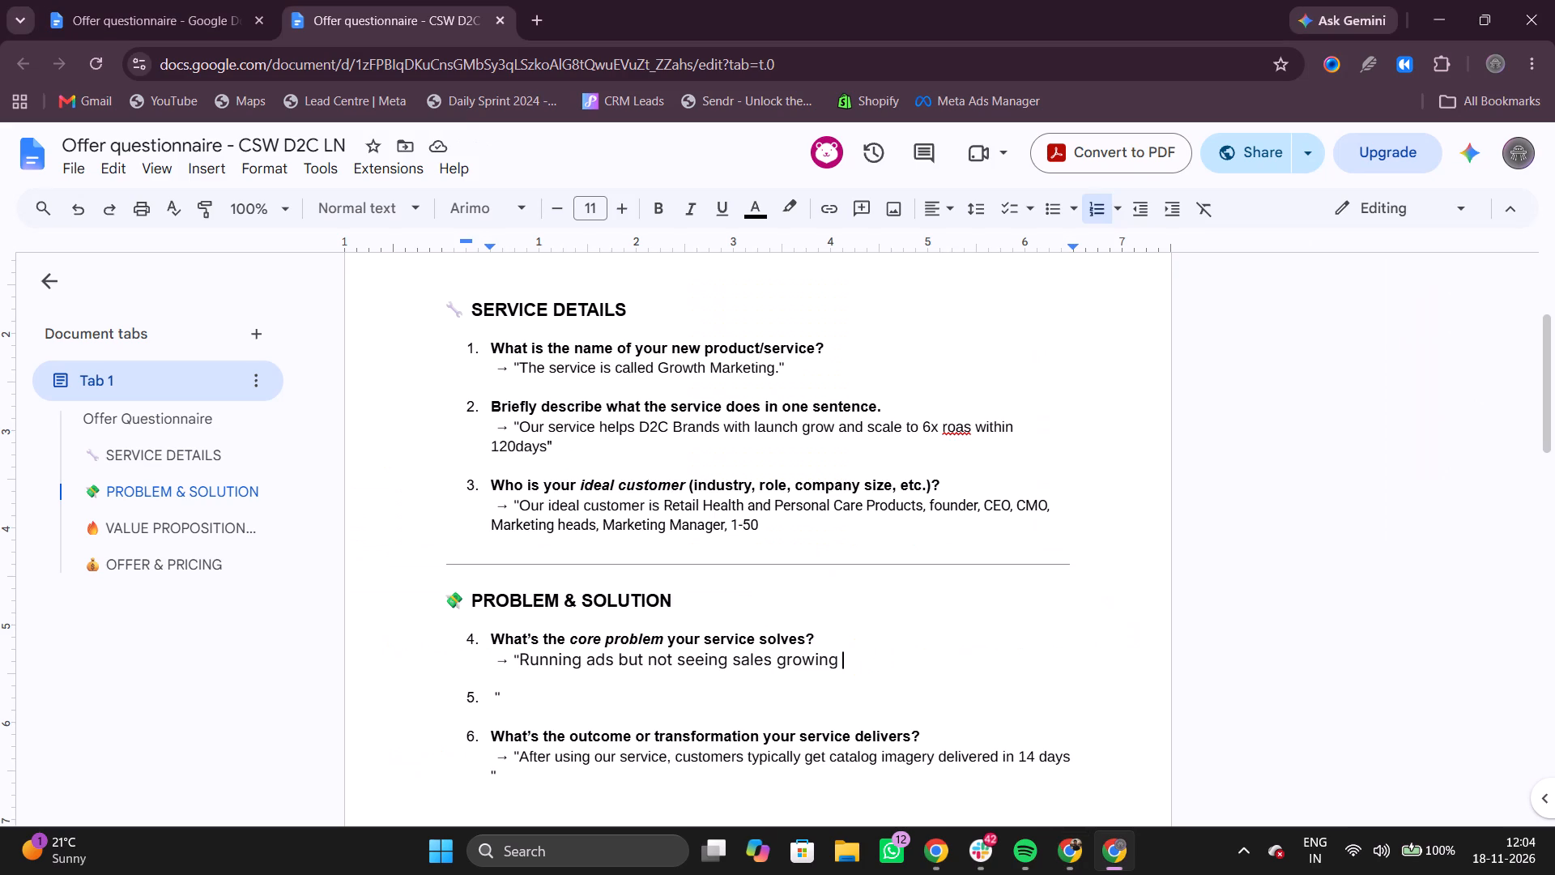
key("BackSpace")
type(",")
key("space")
key("ctrl+v")
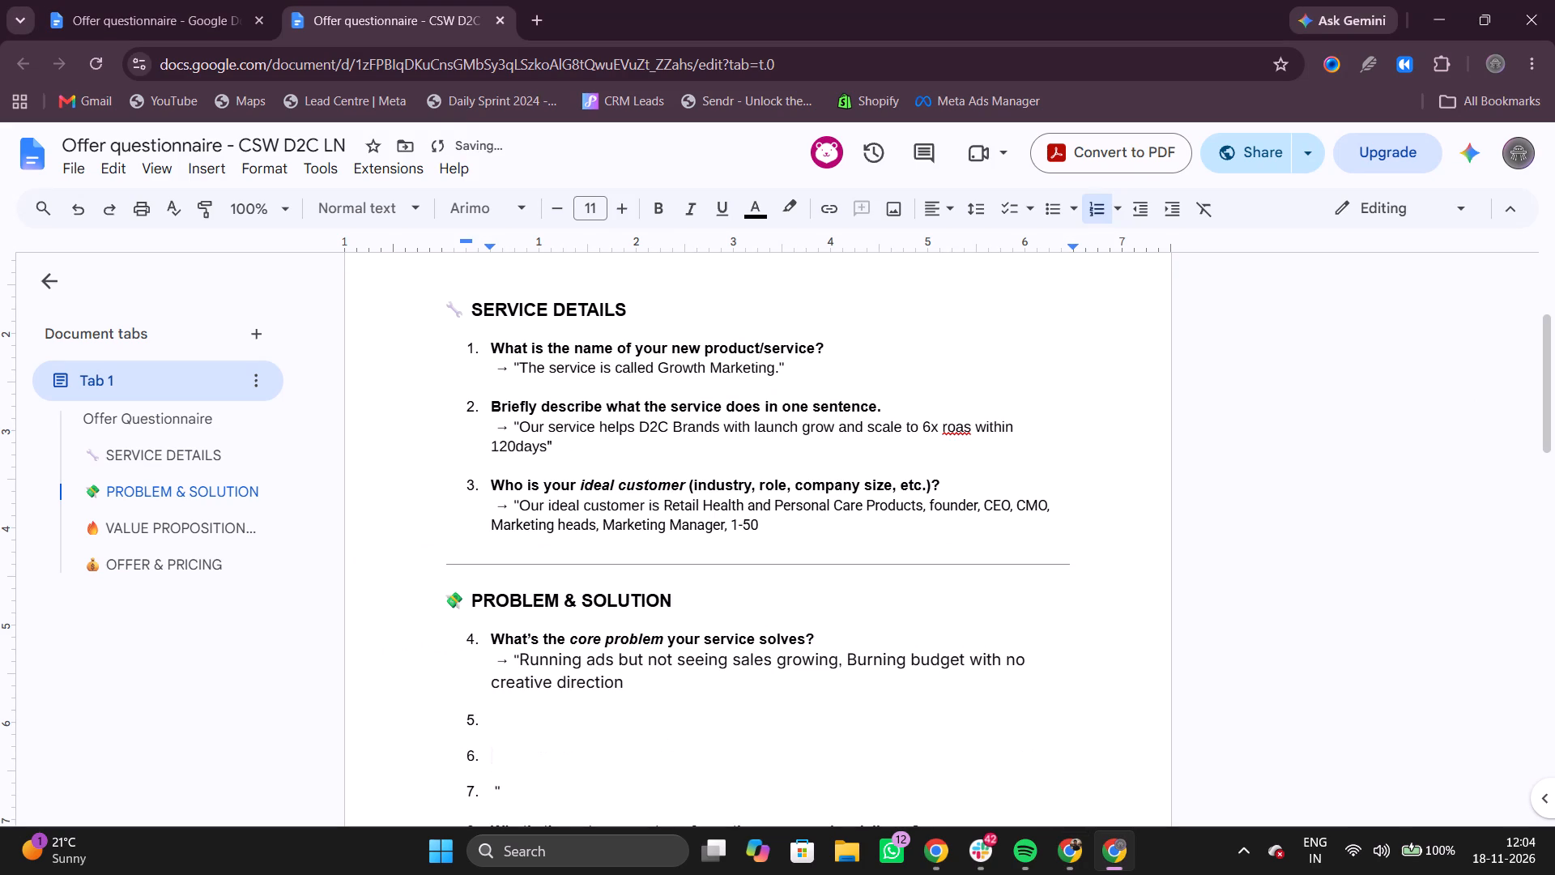
key("BackSpace")
key("BackSpace")
key("BackSpace")
key("BackSpace")
key("BackSpace")
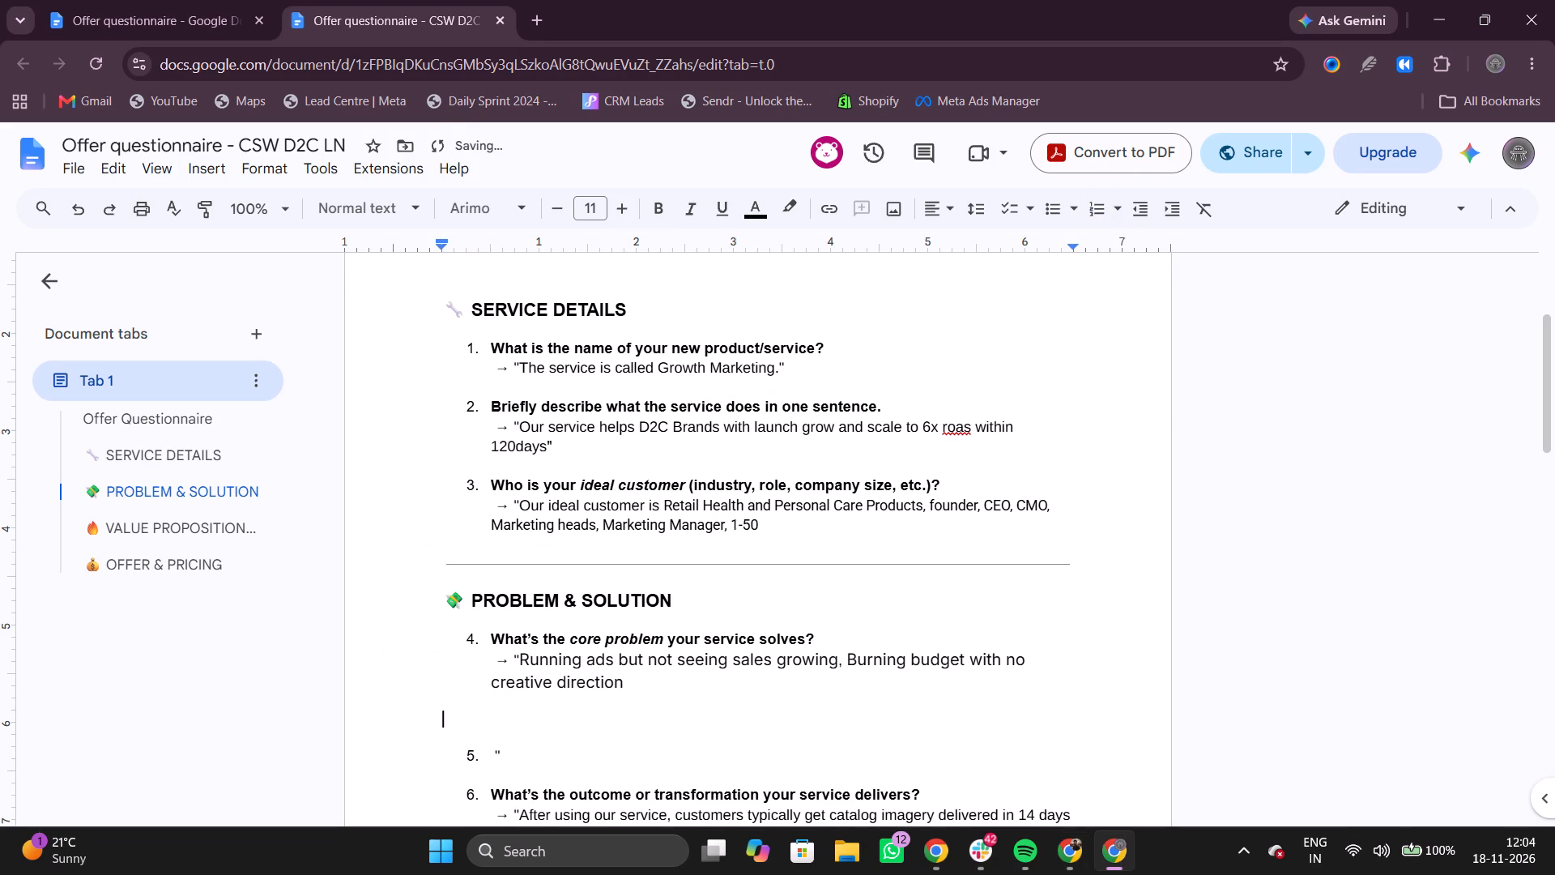
key("BackSpace")
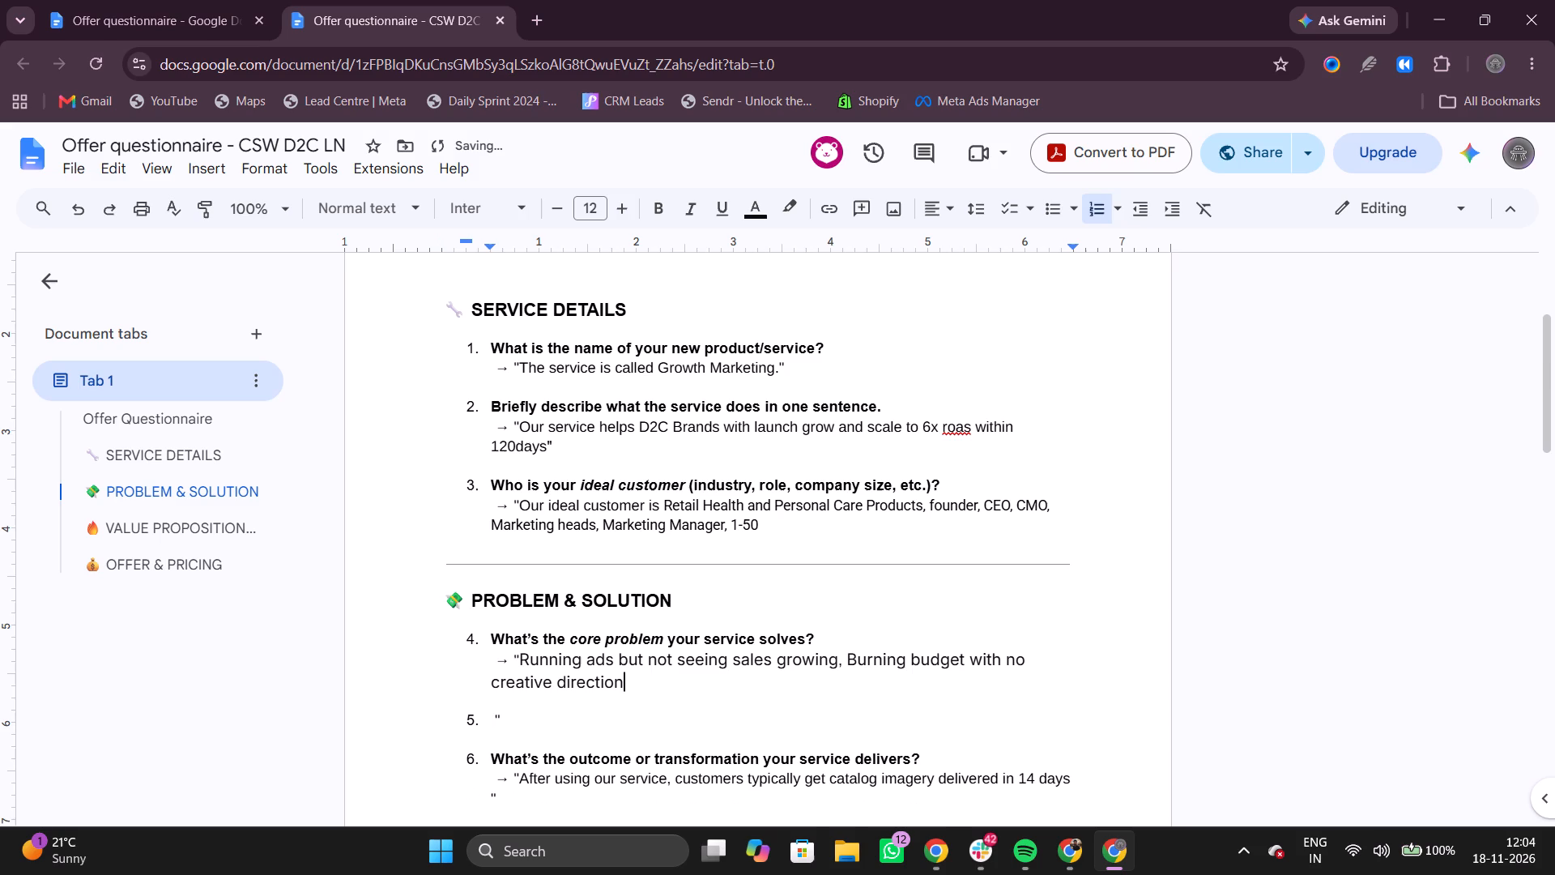
Add a comma and the Glecks Media line "High Ad Spend but Low ROAS" to the core problem answer, removing the extra blank list items.
type(",")
key("space")
key("alt+Tab")
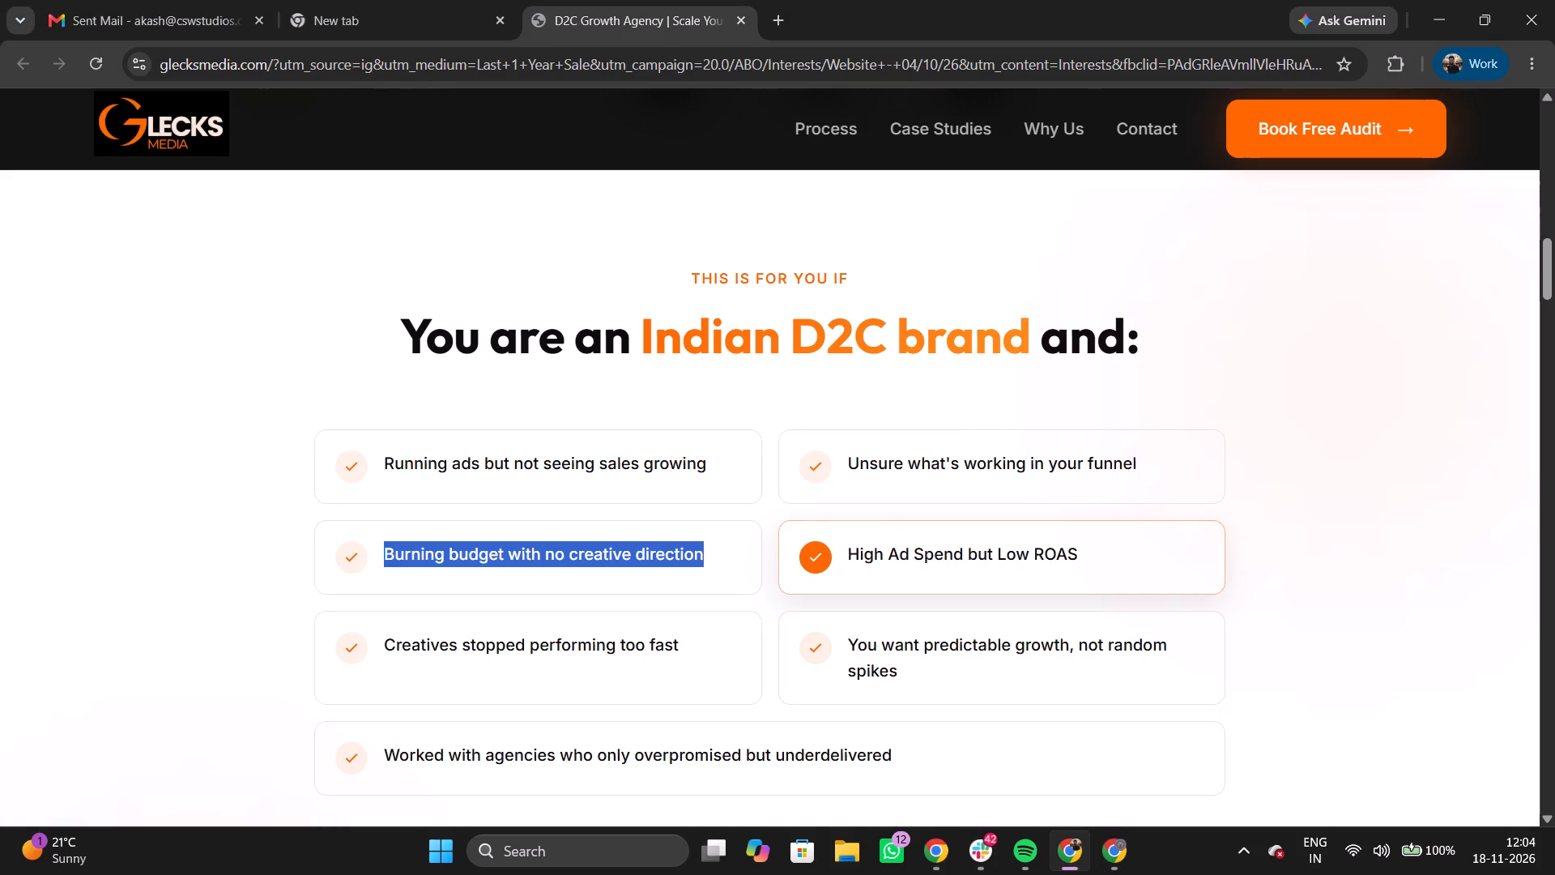
triple_click(913, 561)
left_click(913, 561)
key("ctrl+c")
key("ctrl+c")
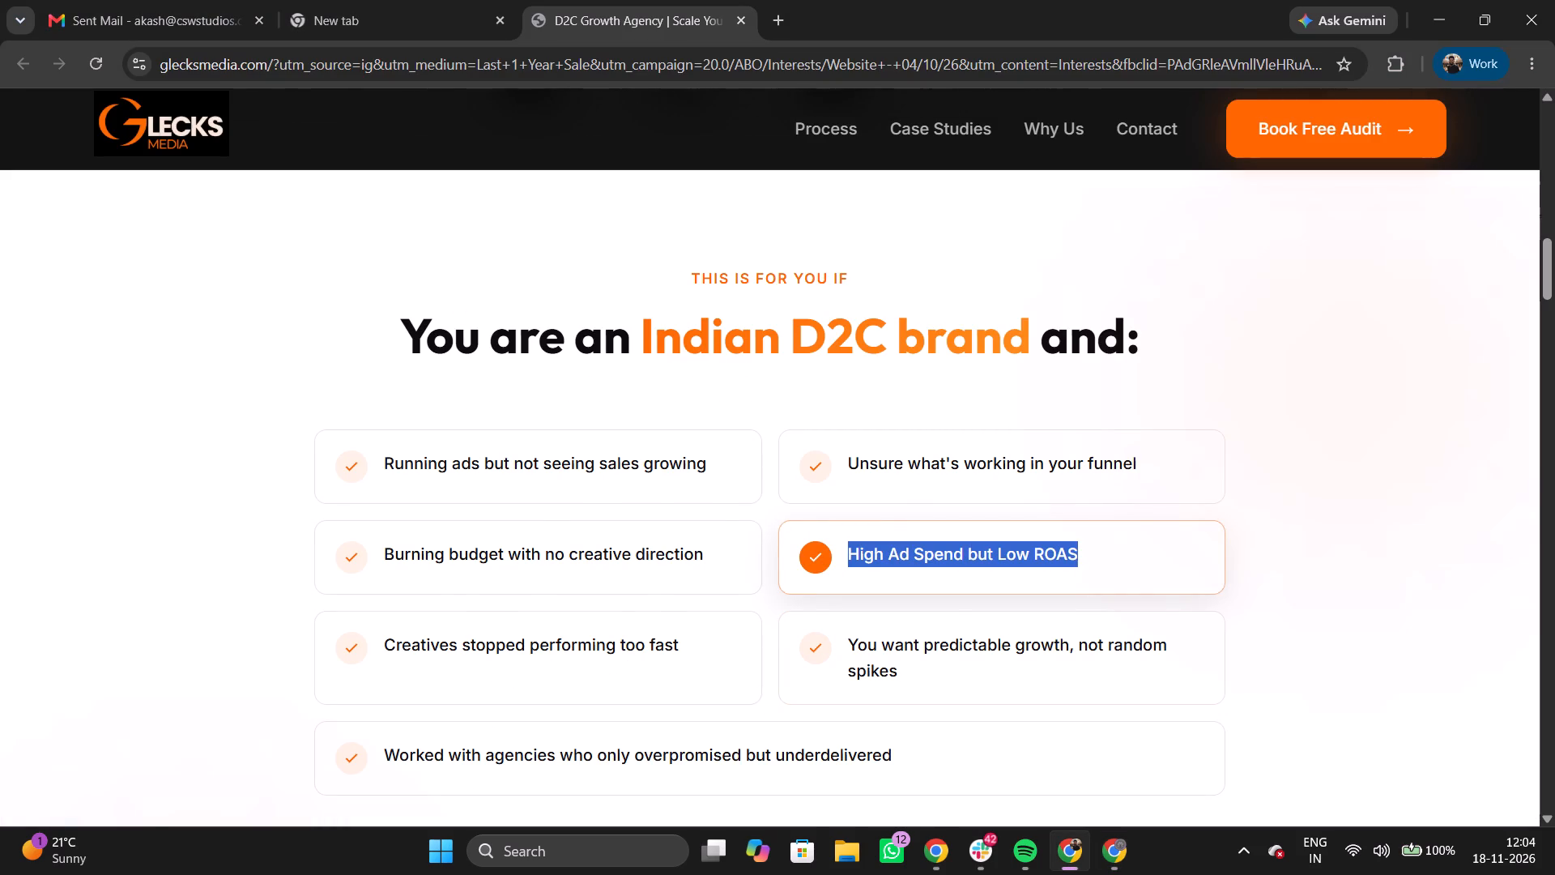
key("alt+Tab")
key("ctrl+v")
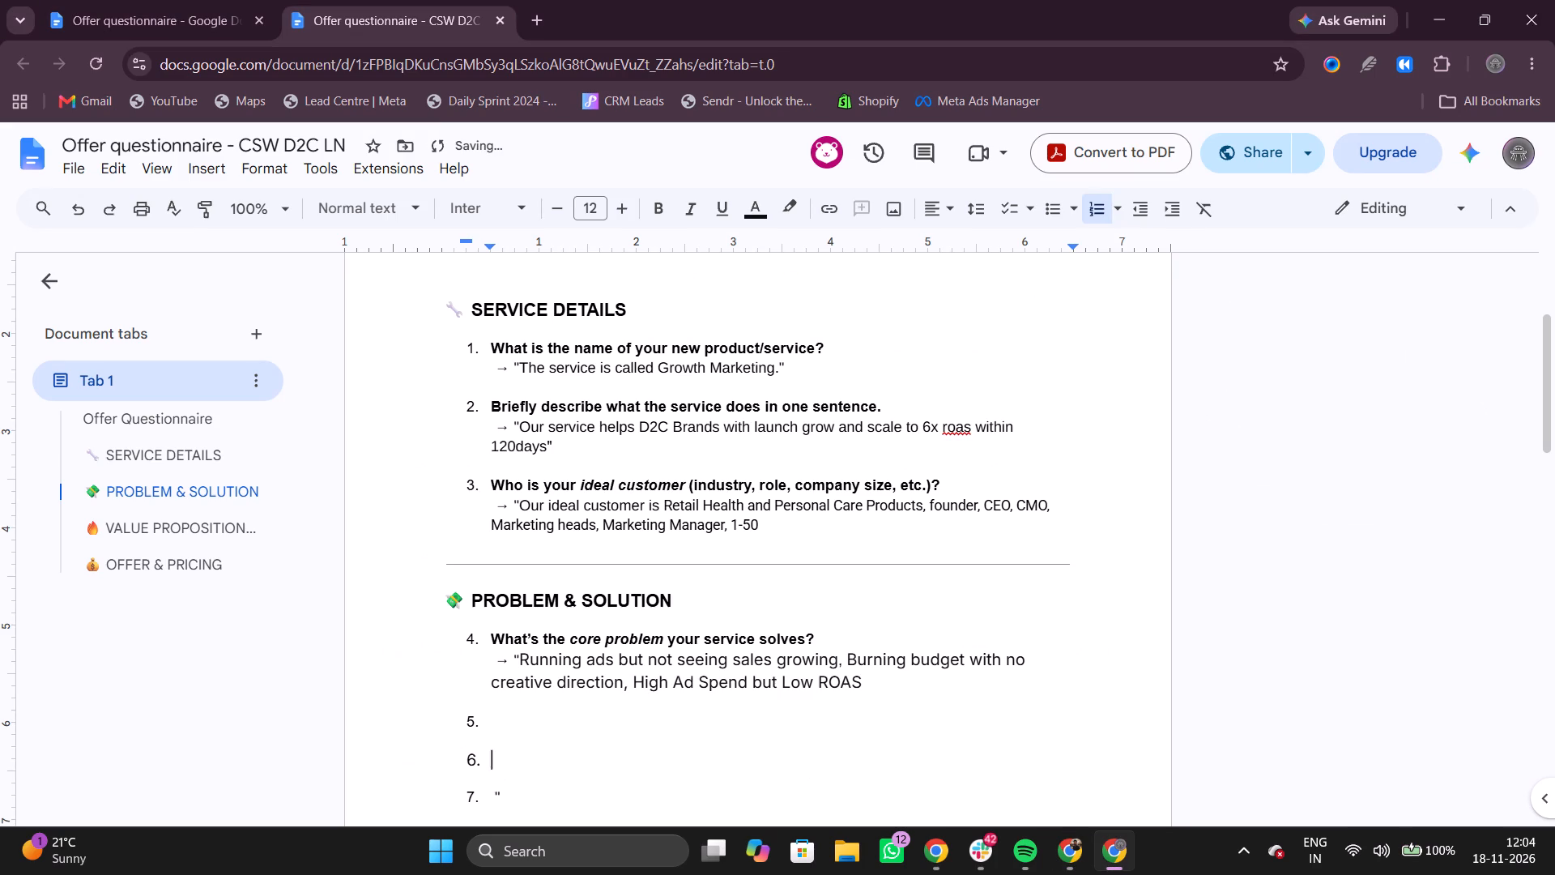
key("BackSpace")
key("BackSpace")
key("BackSpace")
key("BackSpace")
key("BackSpace")
key("BackSpace")
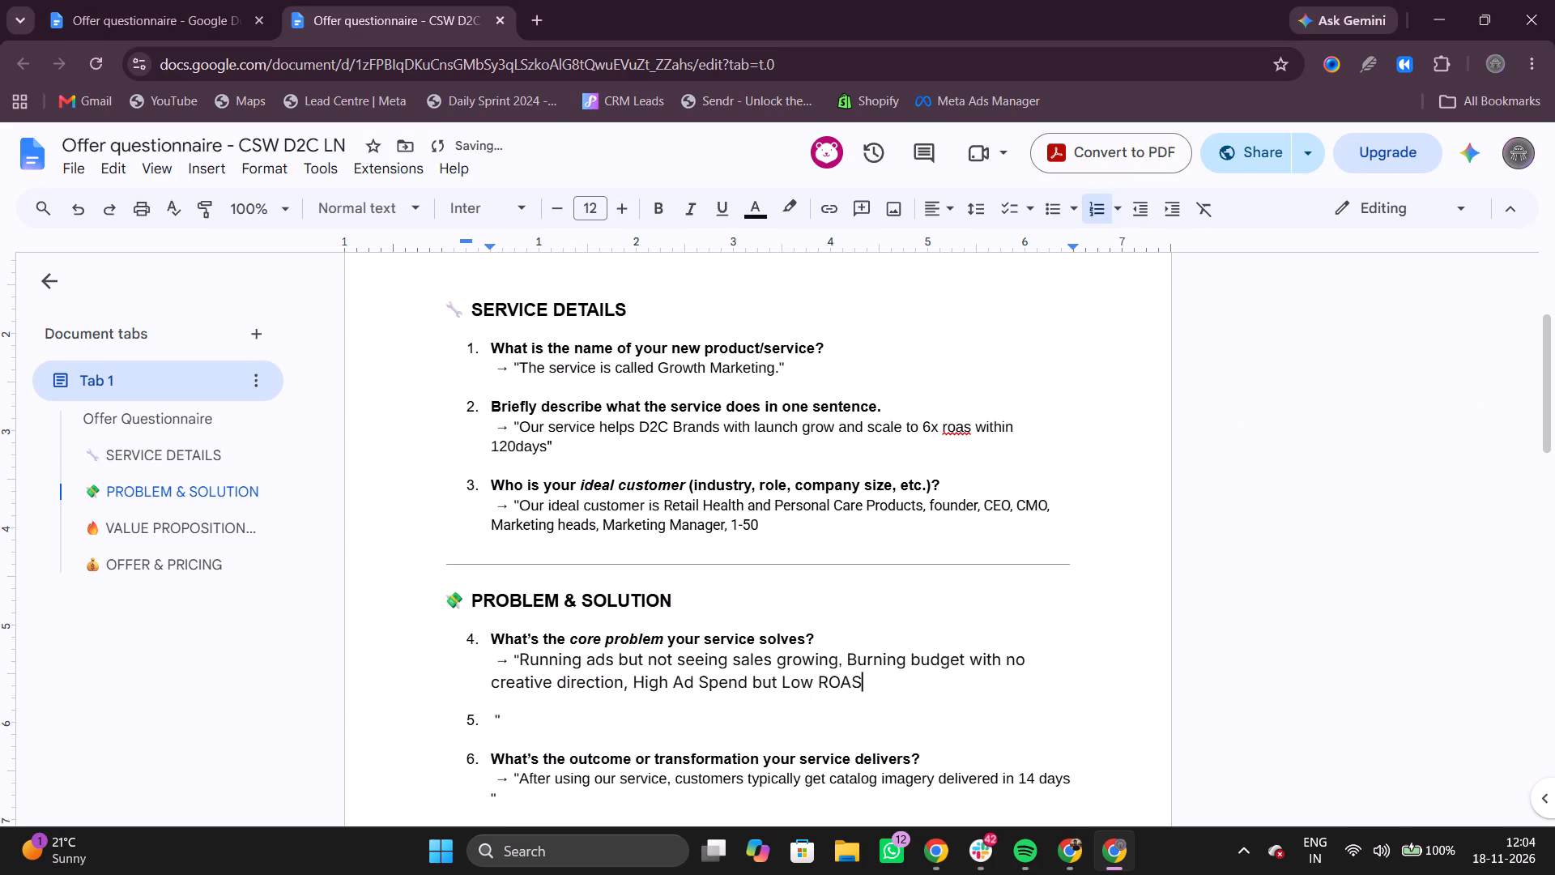
Append the Glecks Media line "Creatives stopped performing too fast" to the comma-separated core problem answer, end with a comma, and remove extra blank list items.
type(",")
key("space")
key("alt+Tab")
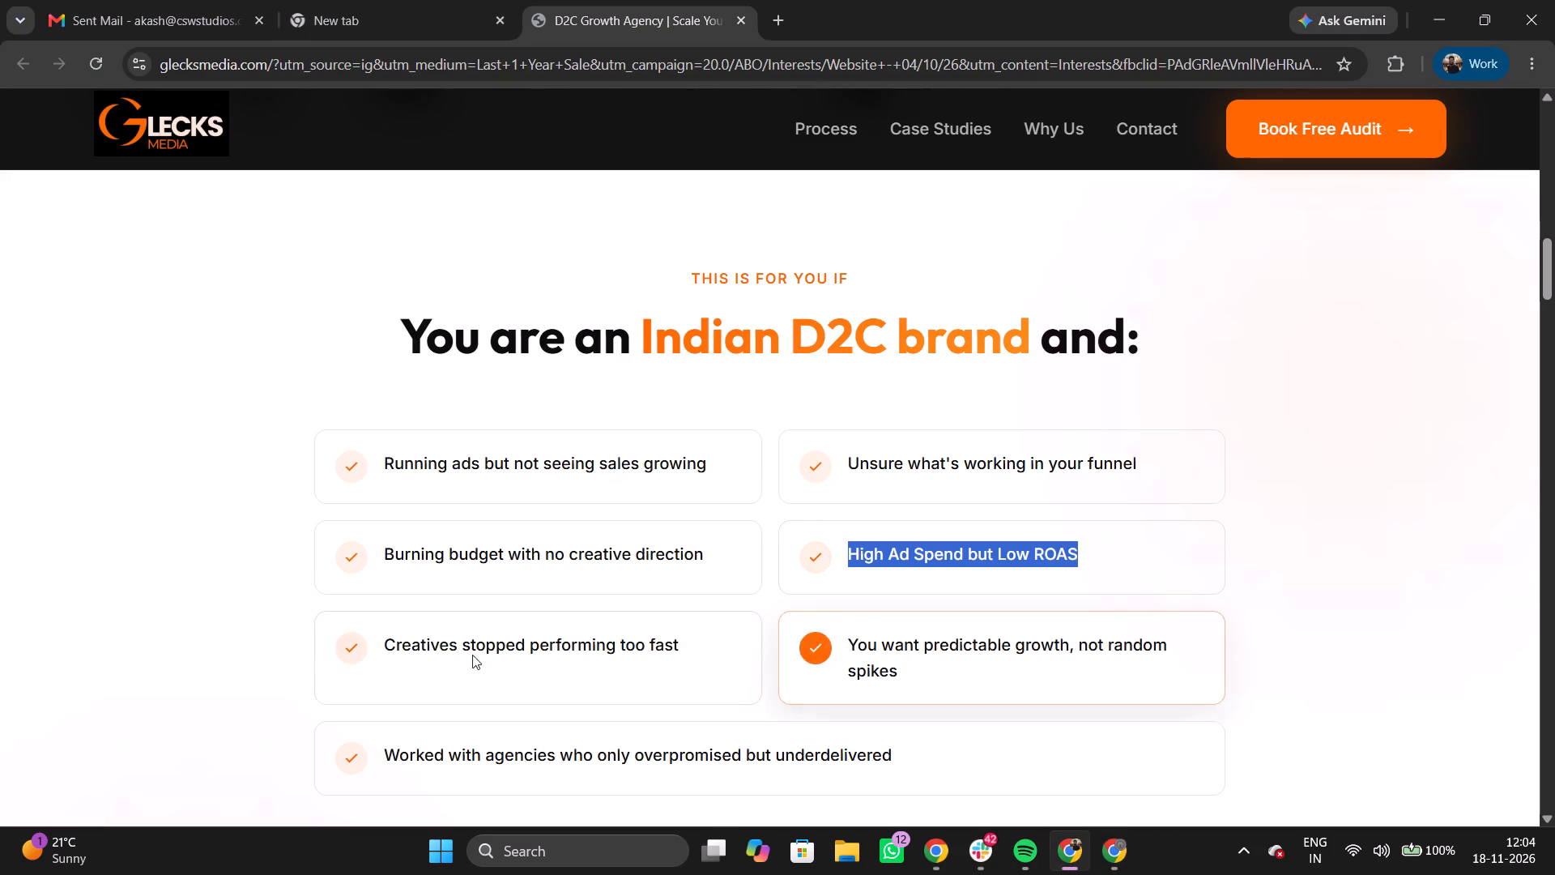
triple_click(456, 643)
left_click(456, 643)
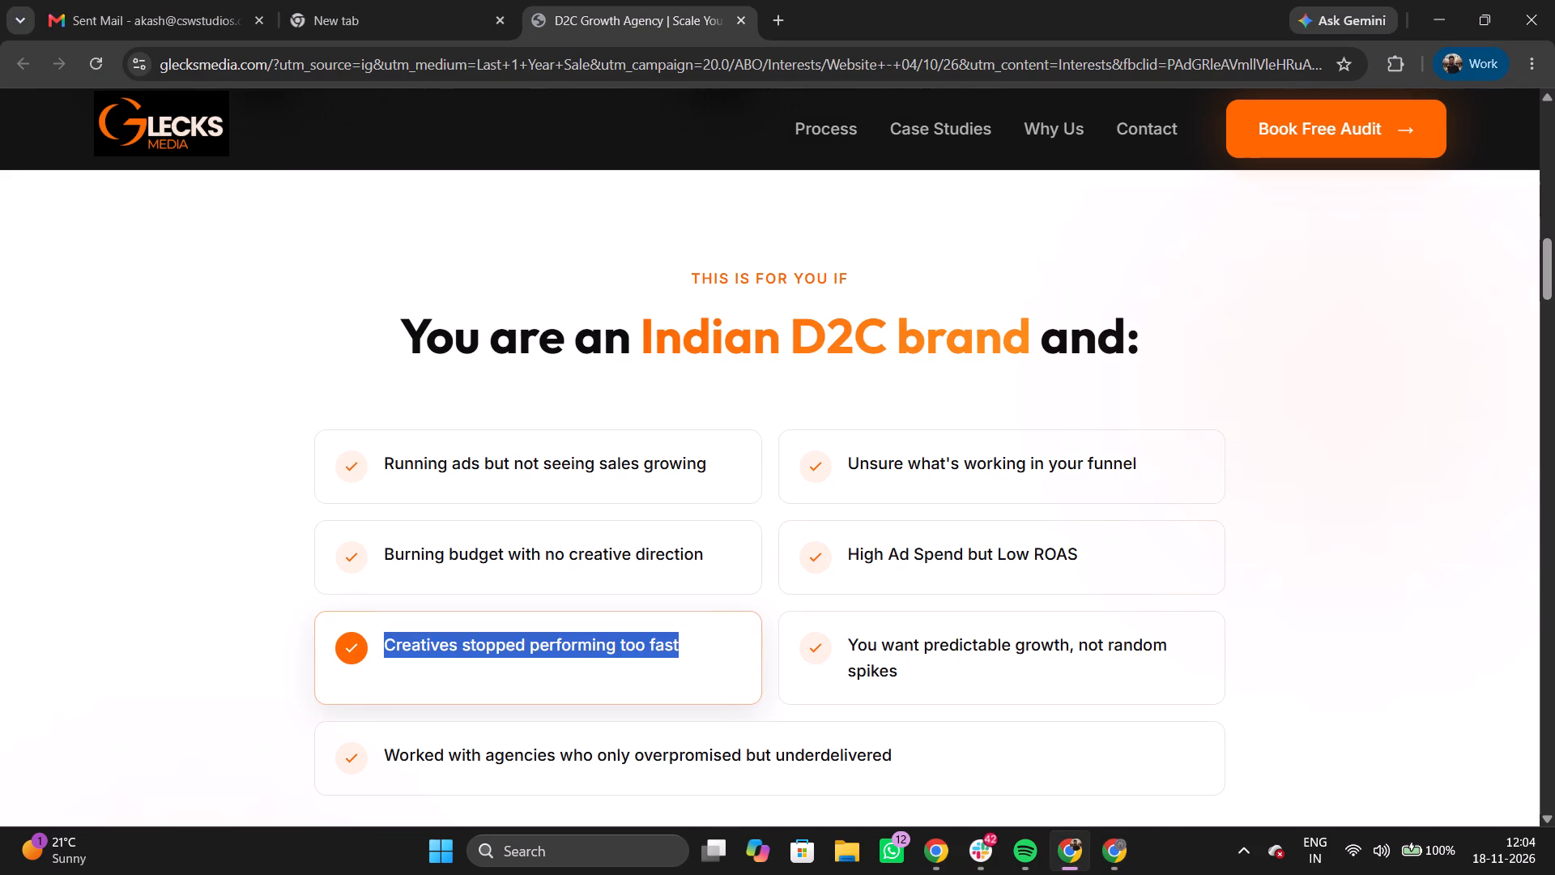
key("ctrl+c")
key("ctrl+c")
key("alt+Tab")
key("ctrl+v")
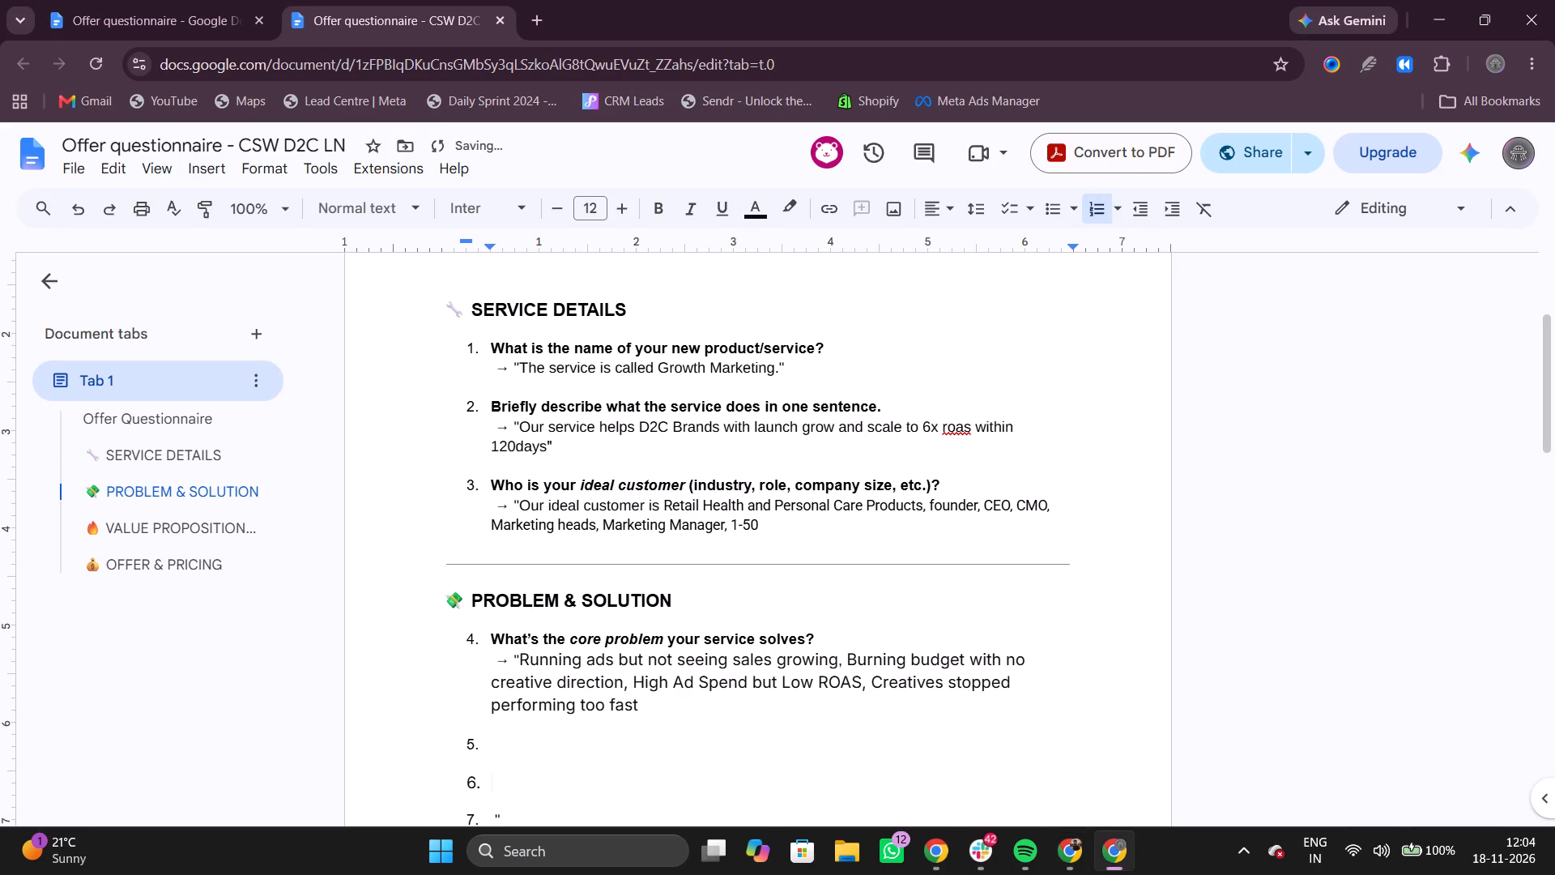
key("BackSpace")
key("BackSpace")
key("BackSpace")
key("BackSpace")
key("BackSpace")
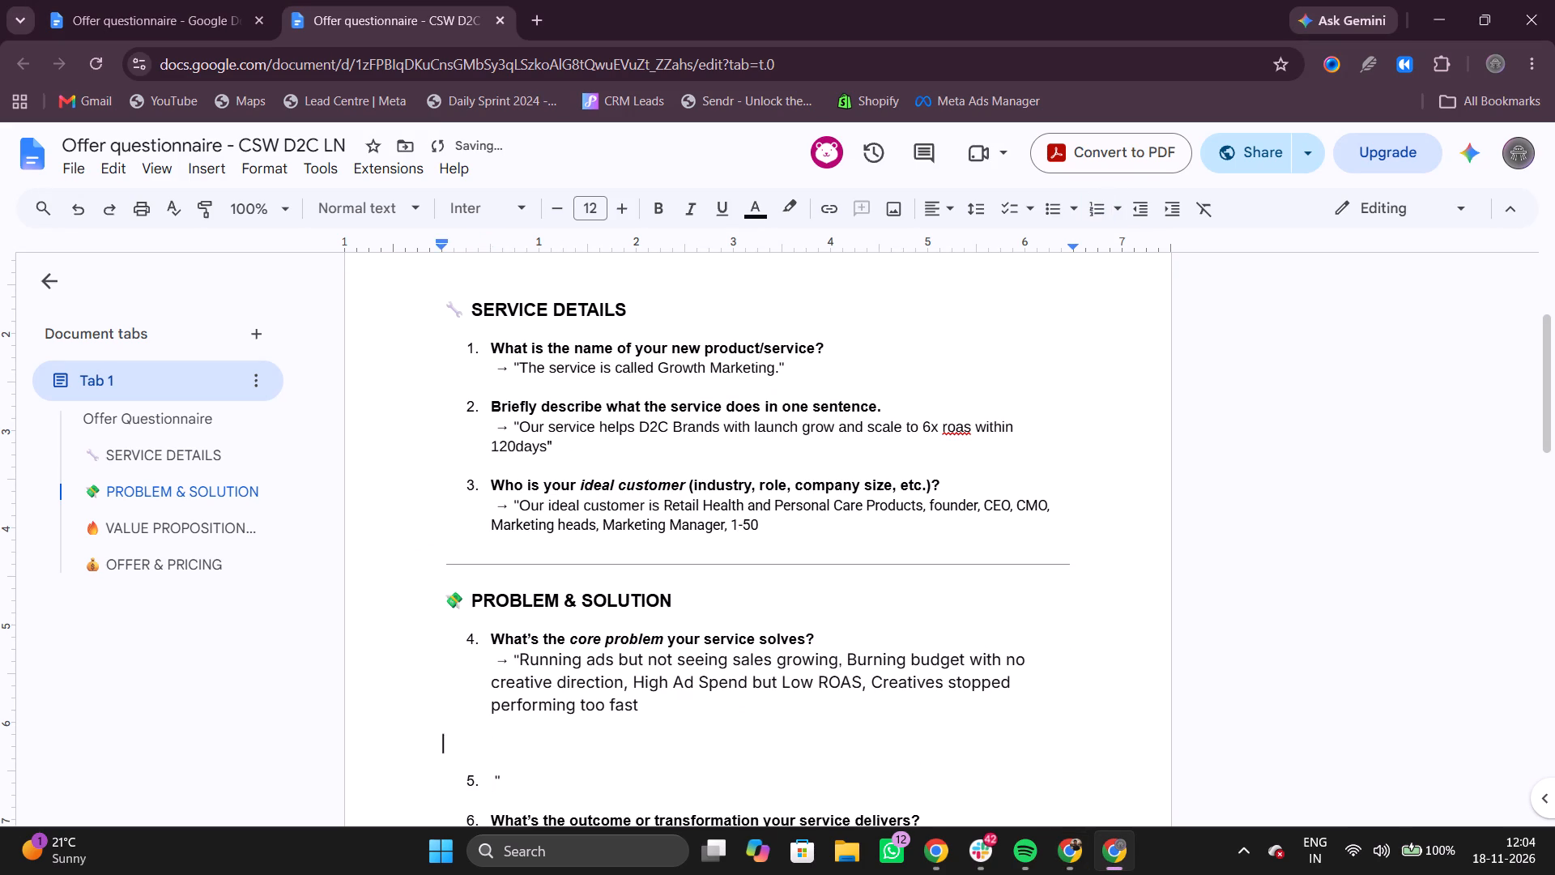
key("BackSpace")
type(",")
key("space")
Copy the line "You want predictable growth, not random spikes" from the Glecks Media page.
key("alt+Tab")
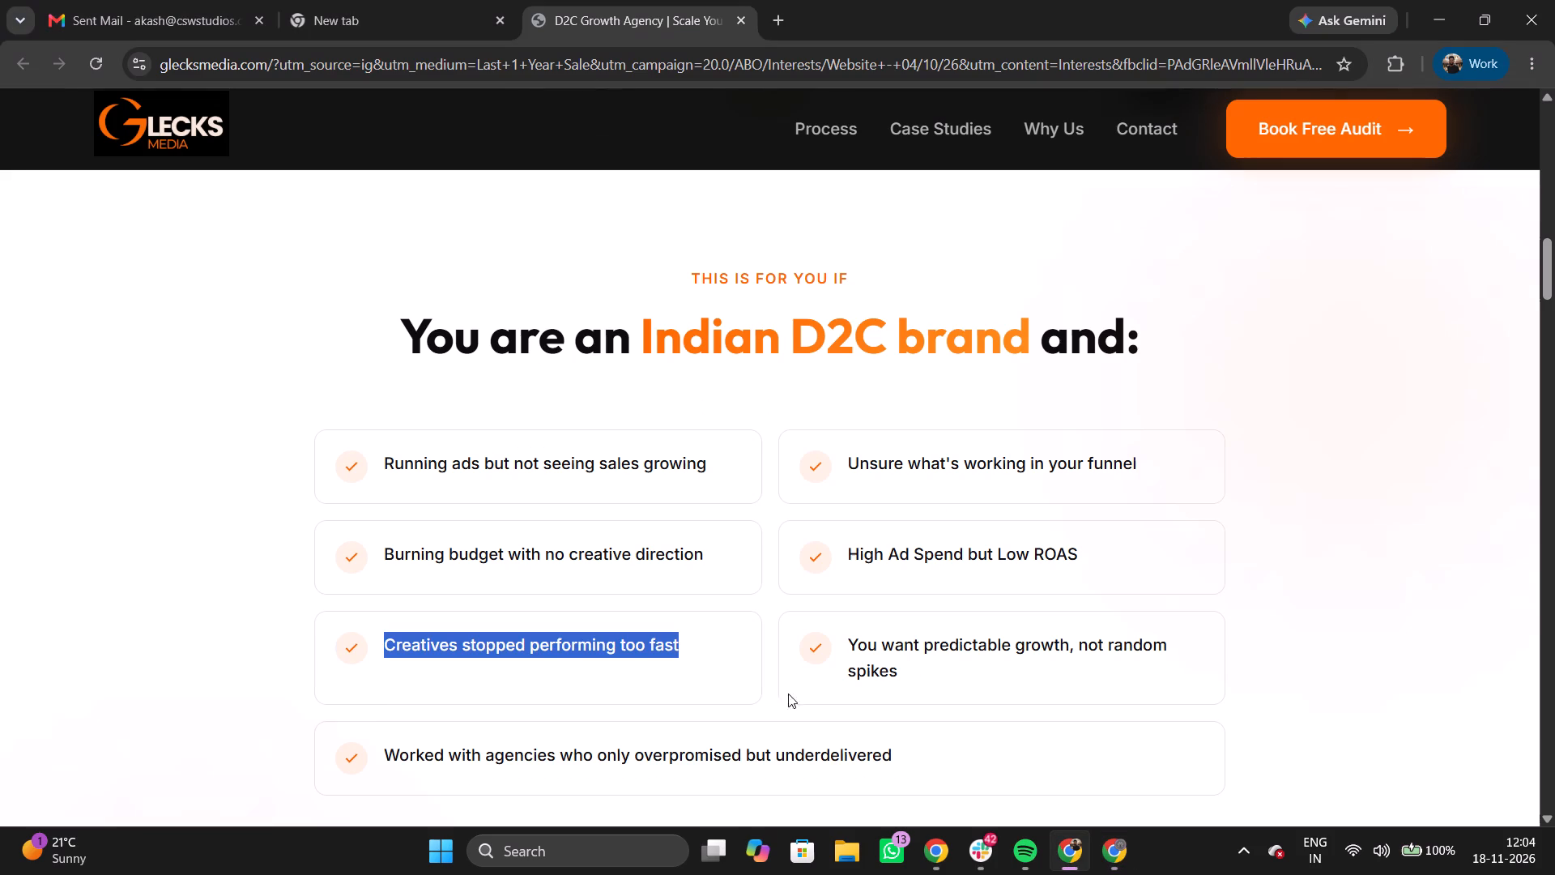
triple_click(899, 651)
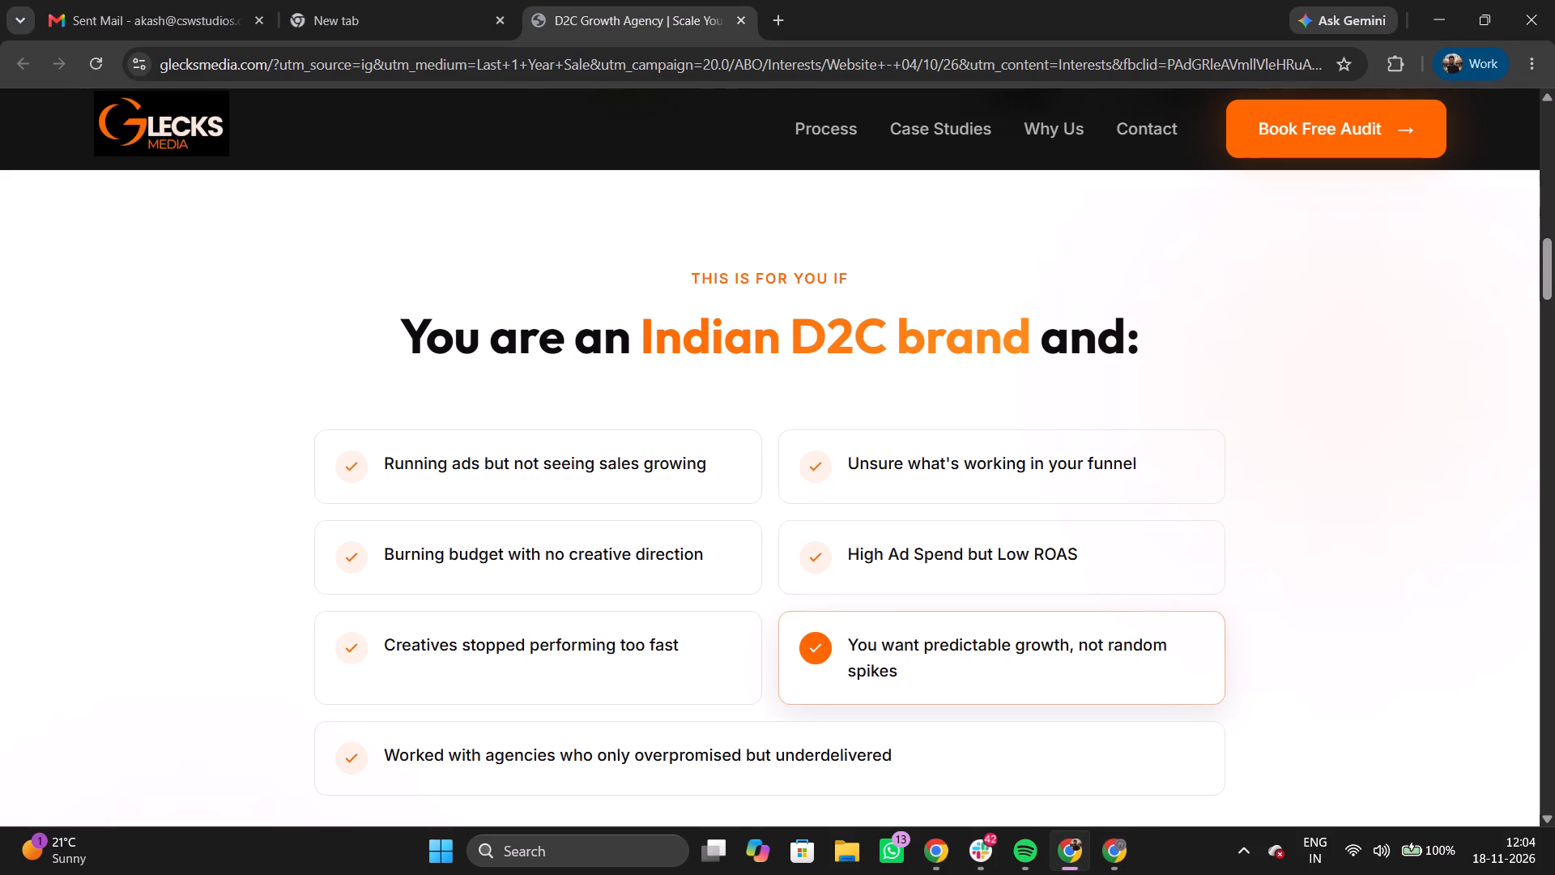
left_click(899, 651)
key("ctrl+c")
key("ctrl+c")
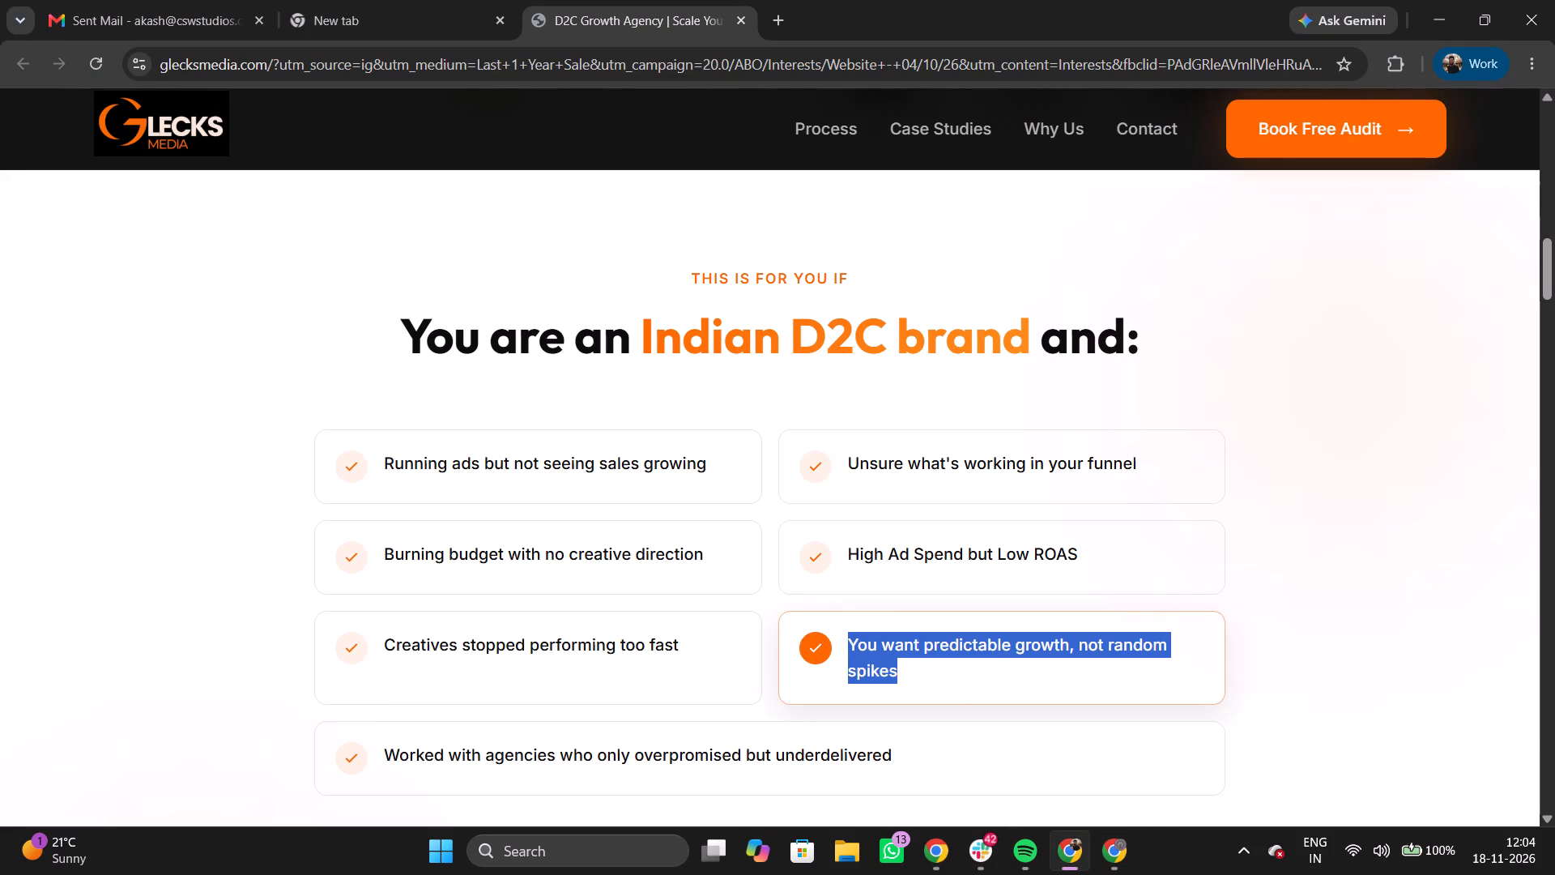
In the questionnaire, delete the stray numbered item holding only a quotation mark below the core problem answer.
key("alt+Tab")
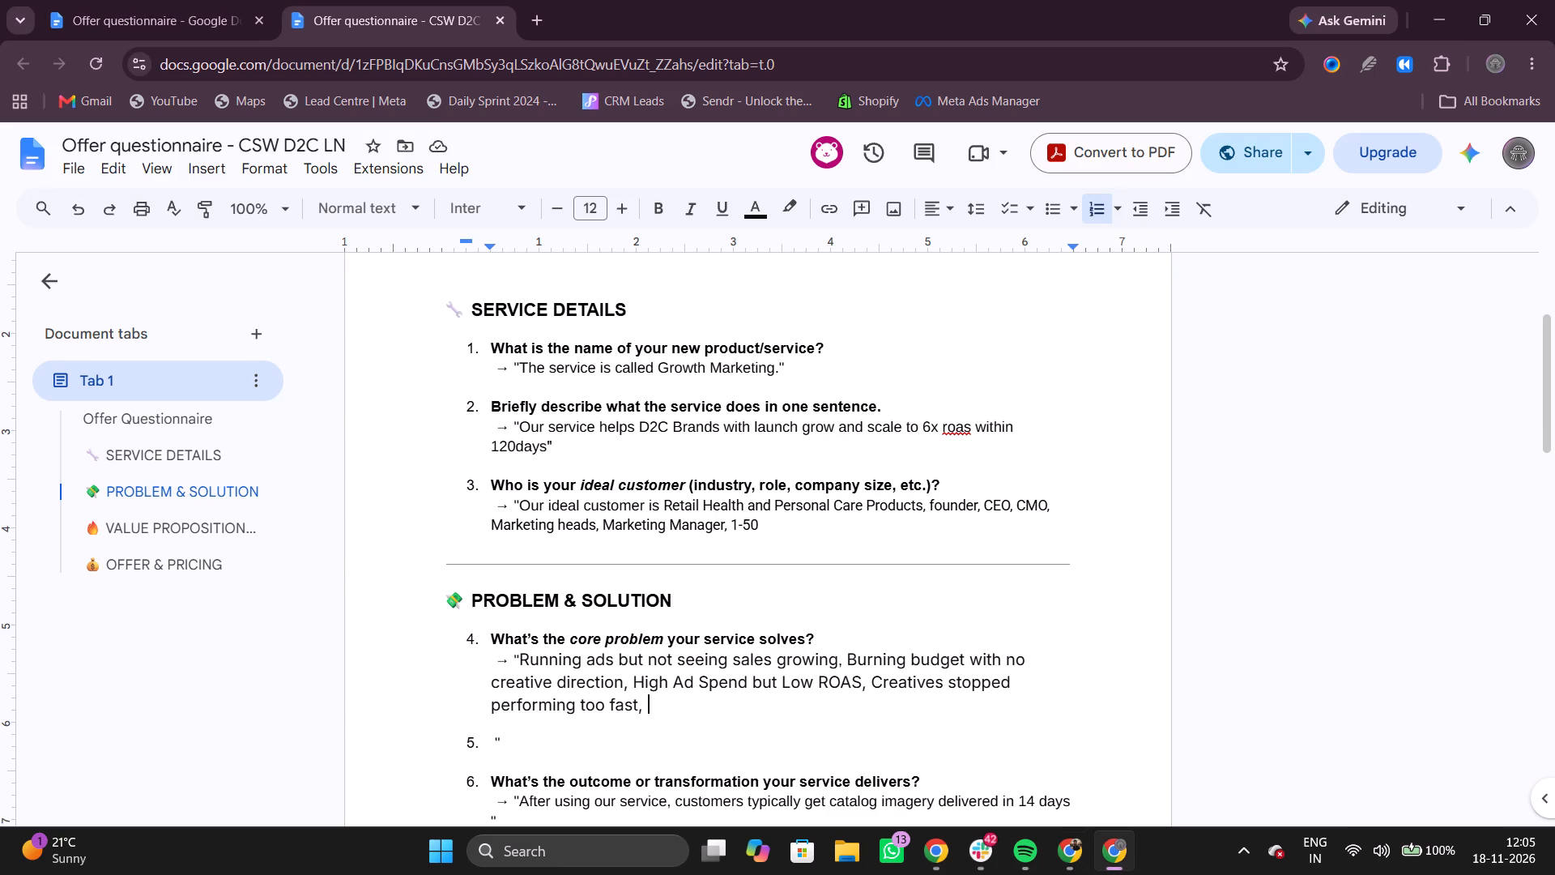
key("Down")
key("BackSpace")
key("BackSpace")
key("BackSpace")
key("BackSpace")
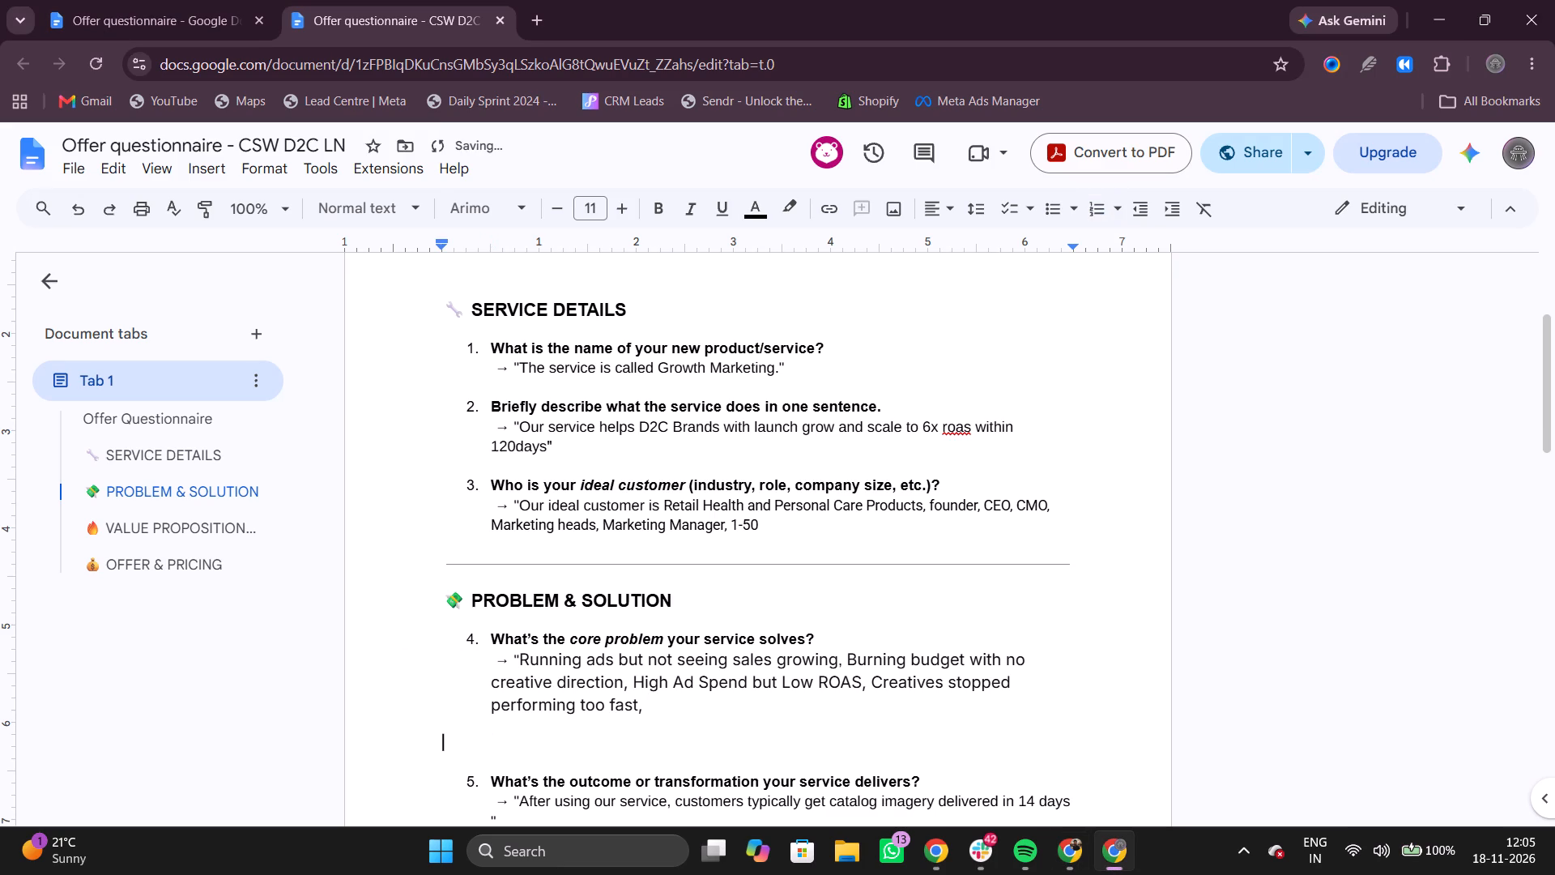
Replace the catalog imagery phrase in the outcome or transformation answer with "scale to 6x roas within 120days", copied from the one-sentence service description.
scroll(630, 713, "down", 1)
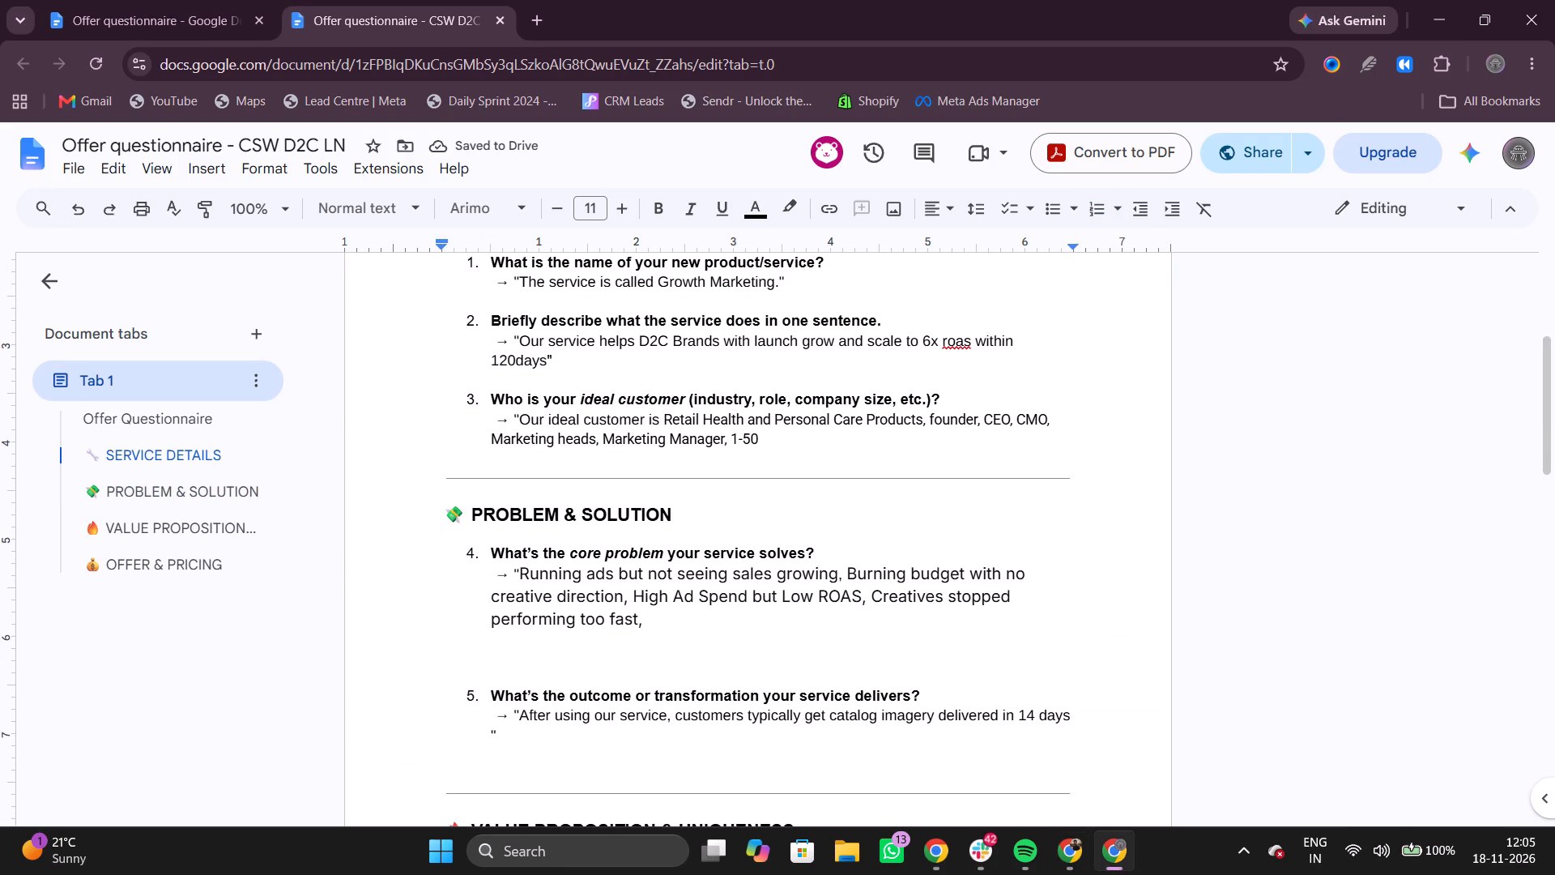
scroll(765, 444, "up", 3)
scroll(765, 444, "down", 1)
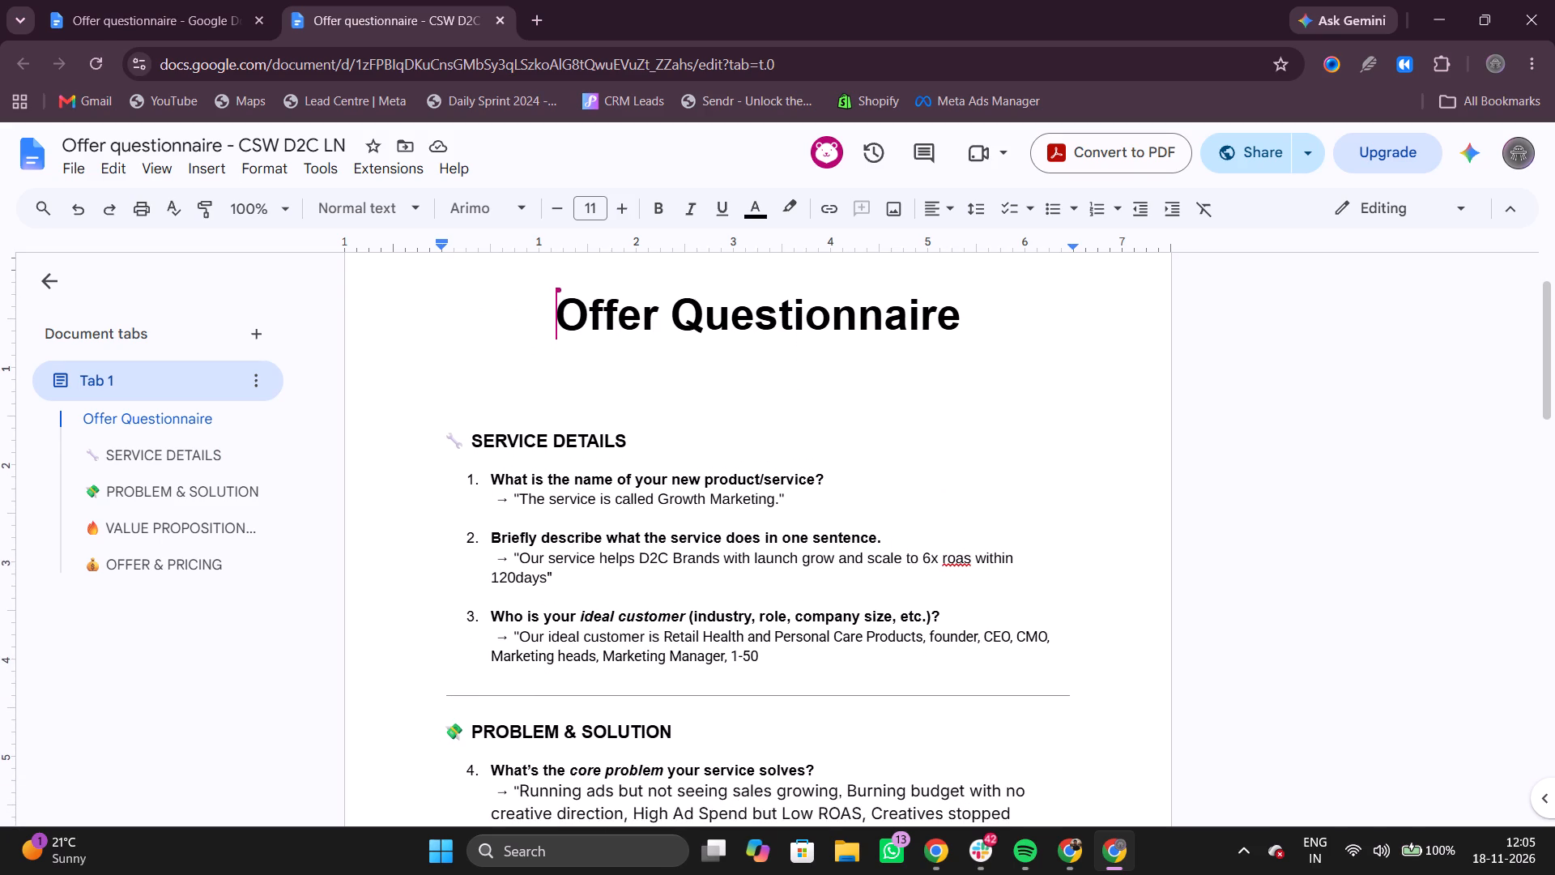
left_click_drag(870, 563, 1020, 561)
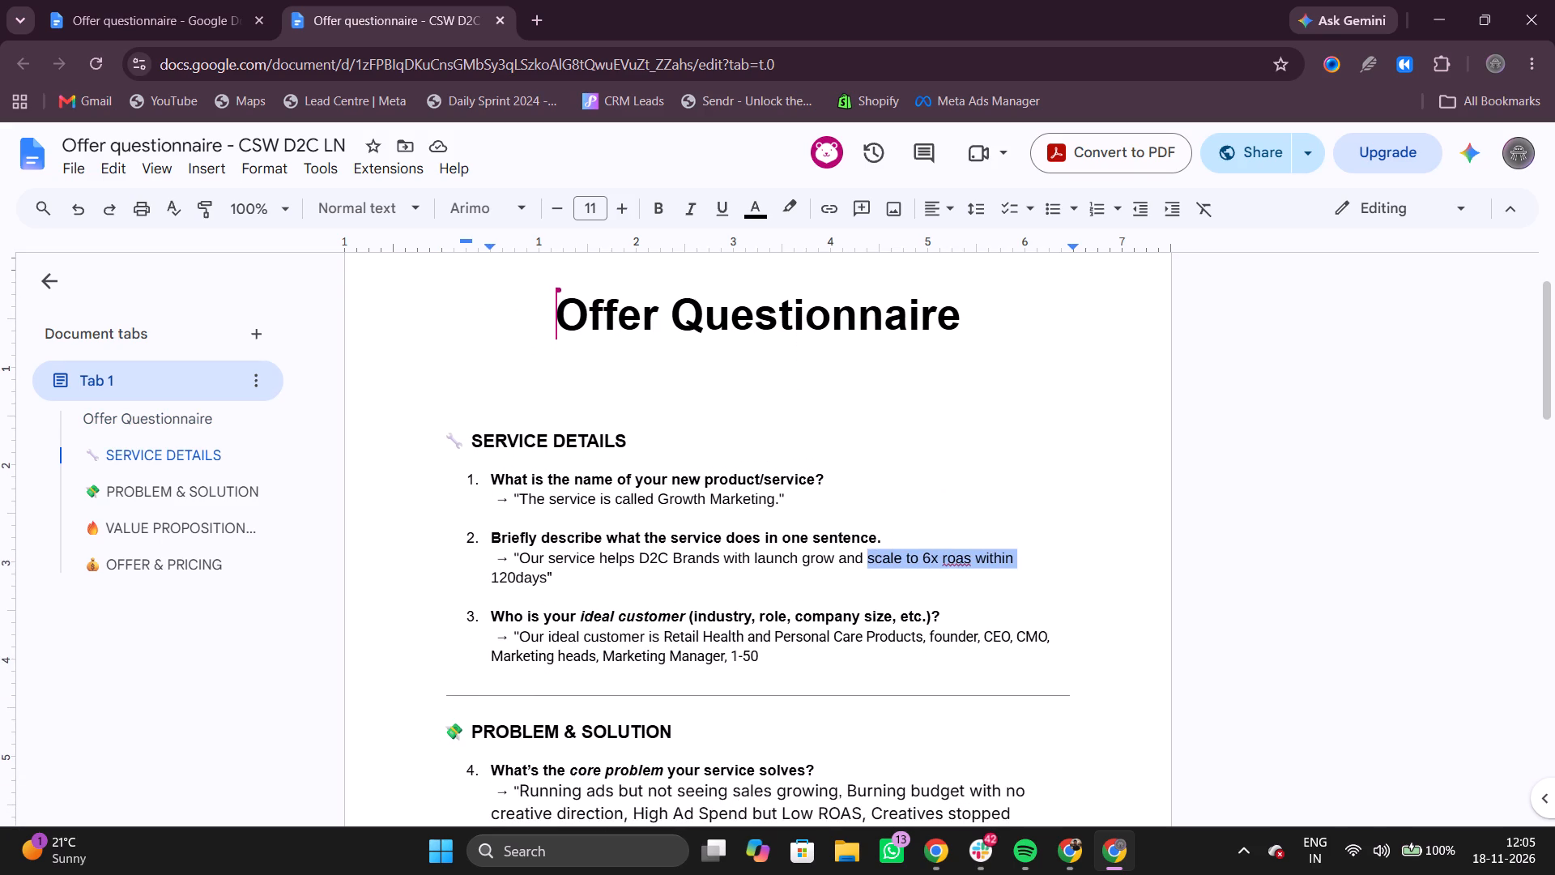
left_click_drag(1020, 561, 548, 577)
key("ctrl+c")
scroll(644, 651, "down", 3)
scroll(644, 651, "up", 1)
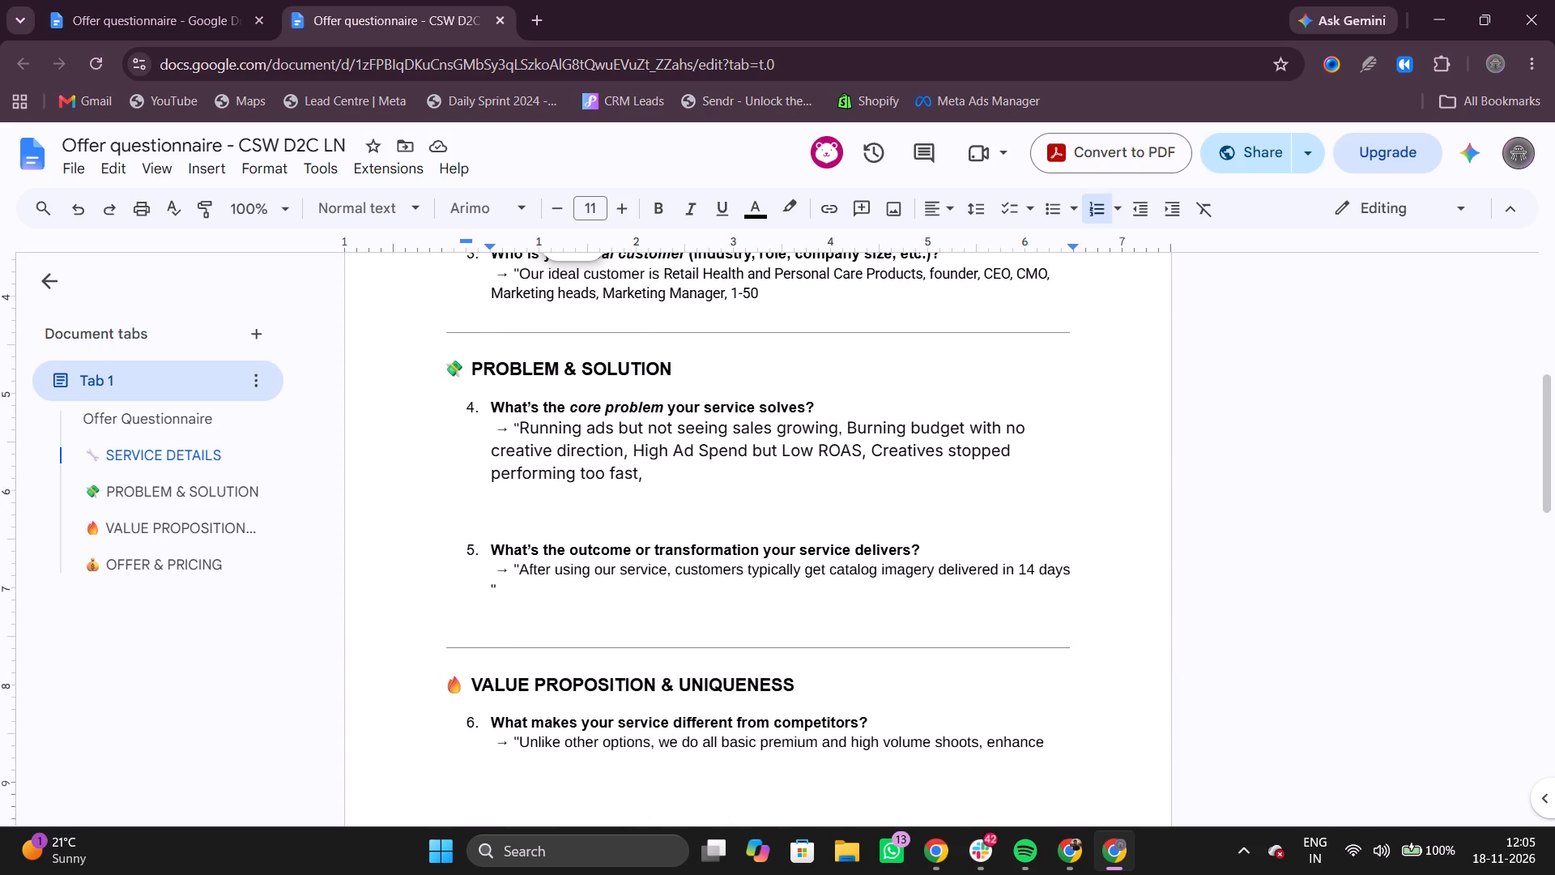
scroll(644, 651, "up", 1)
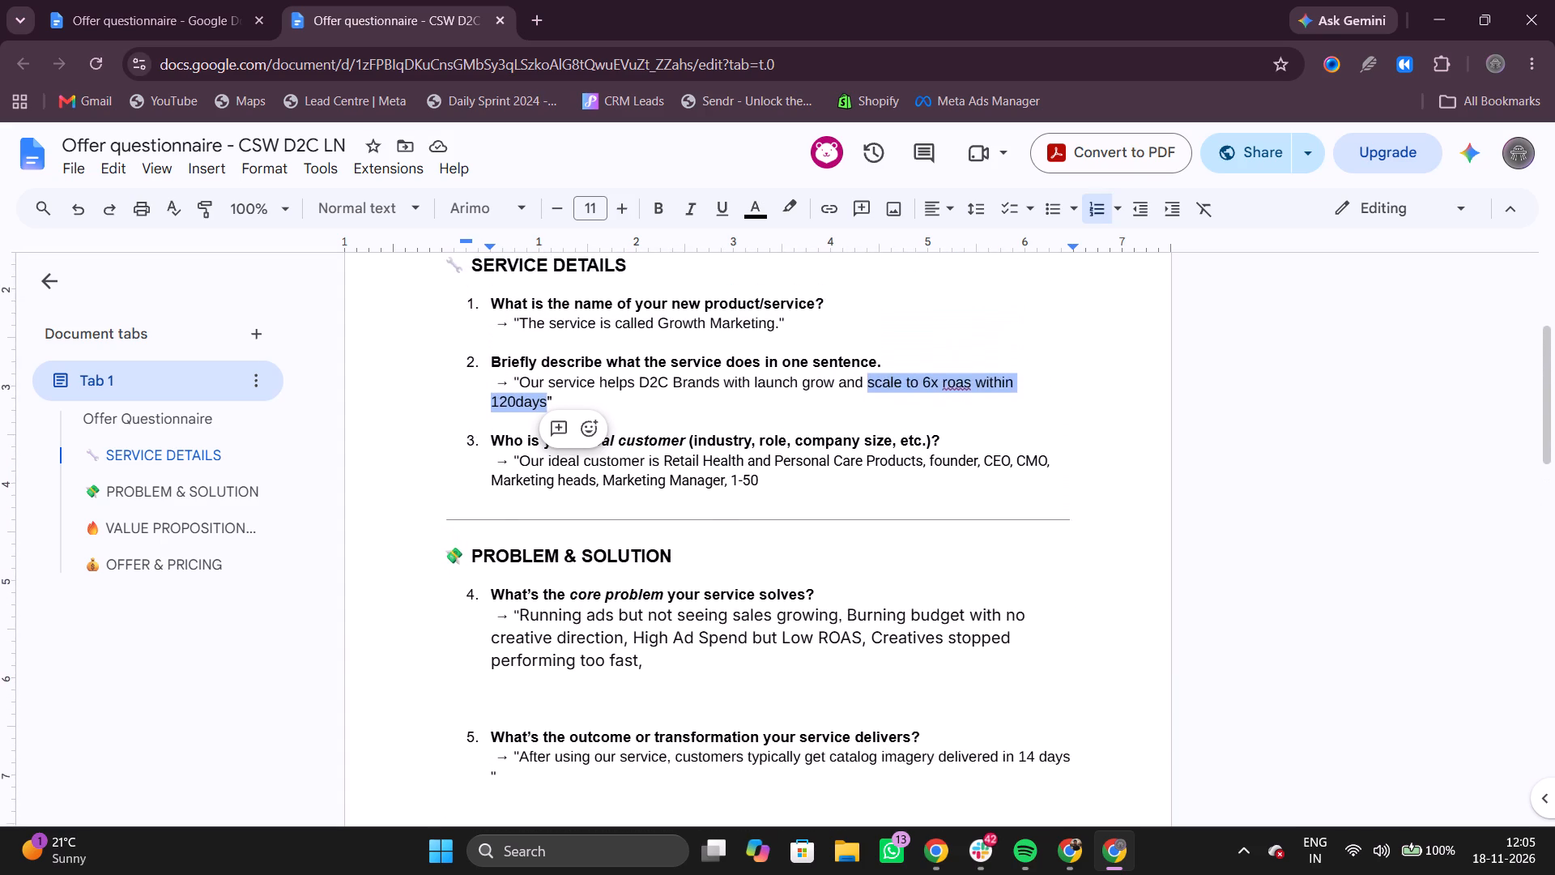
scroll(644, 651, "up", 1)
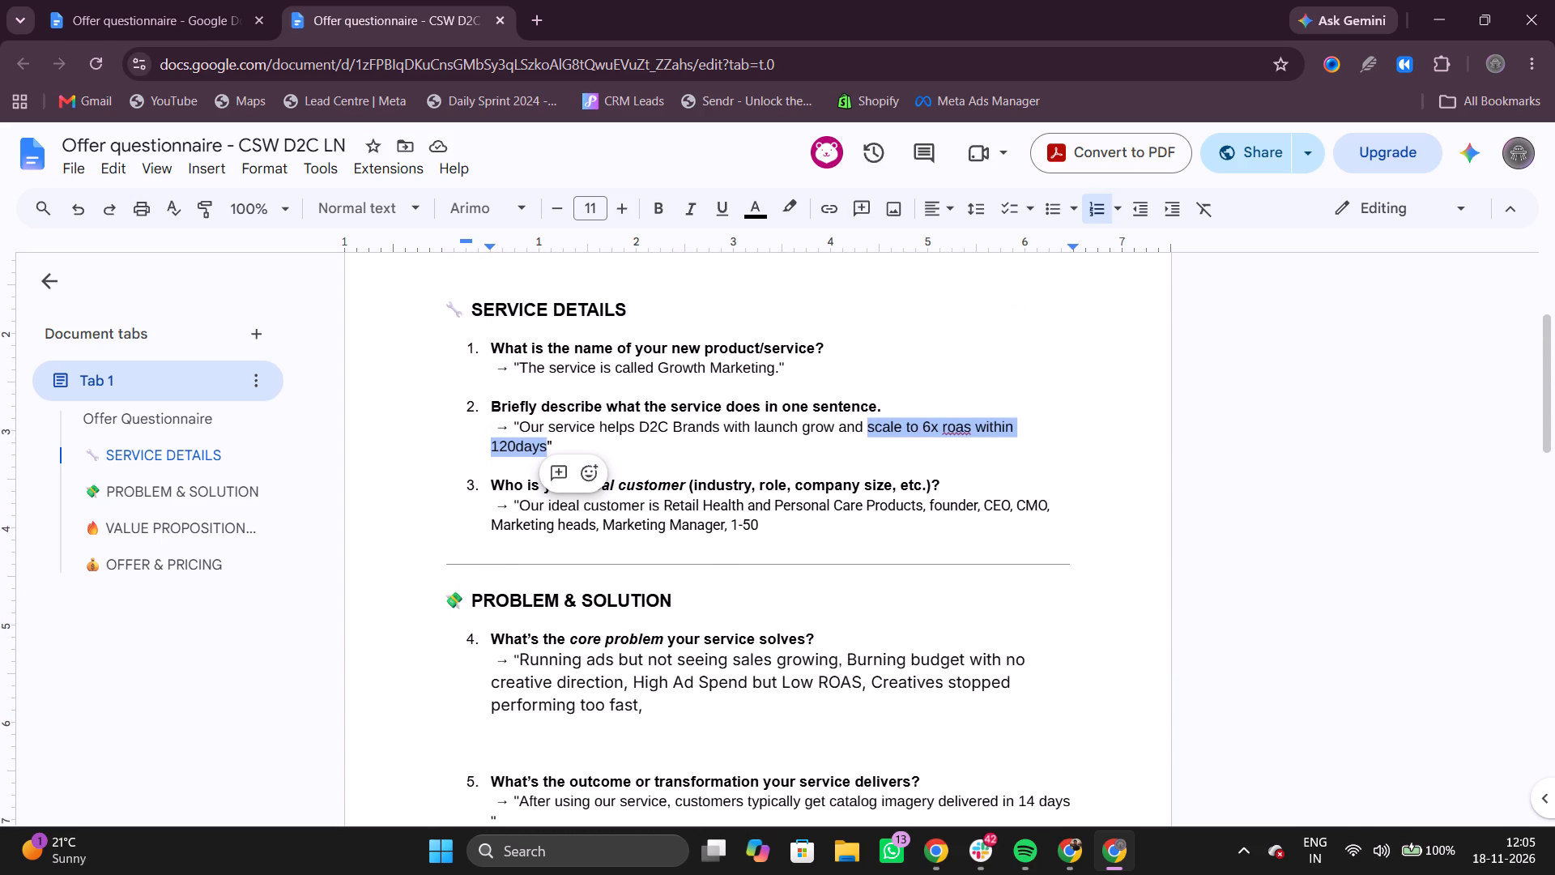
scroll(716, 446, "down", 2)
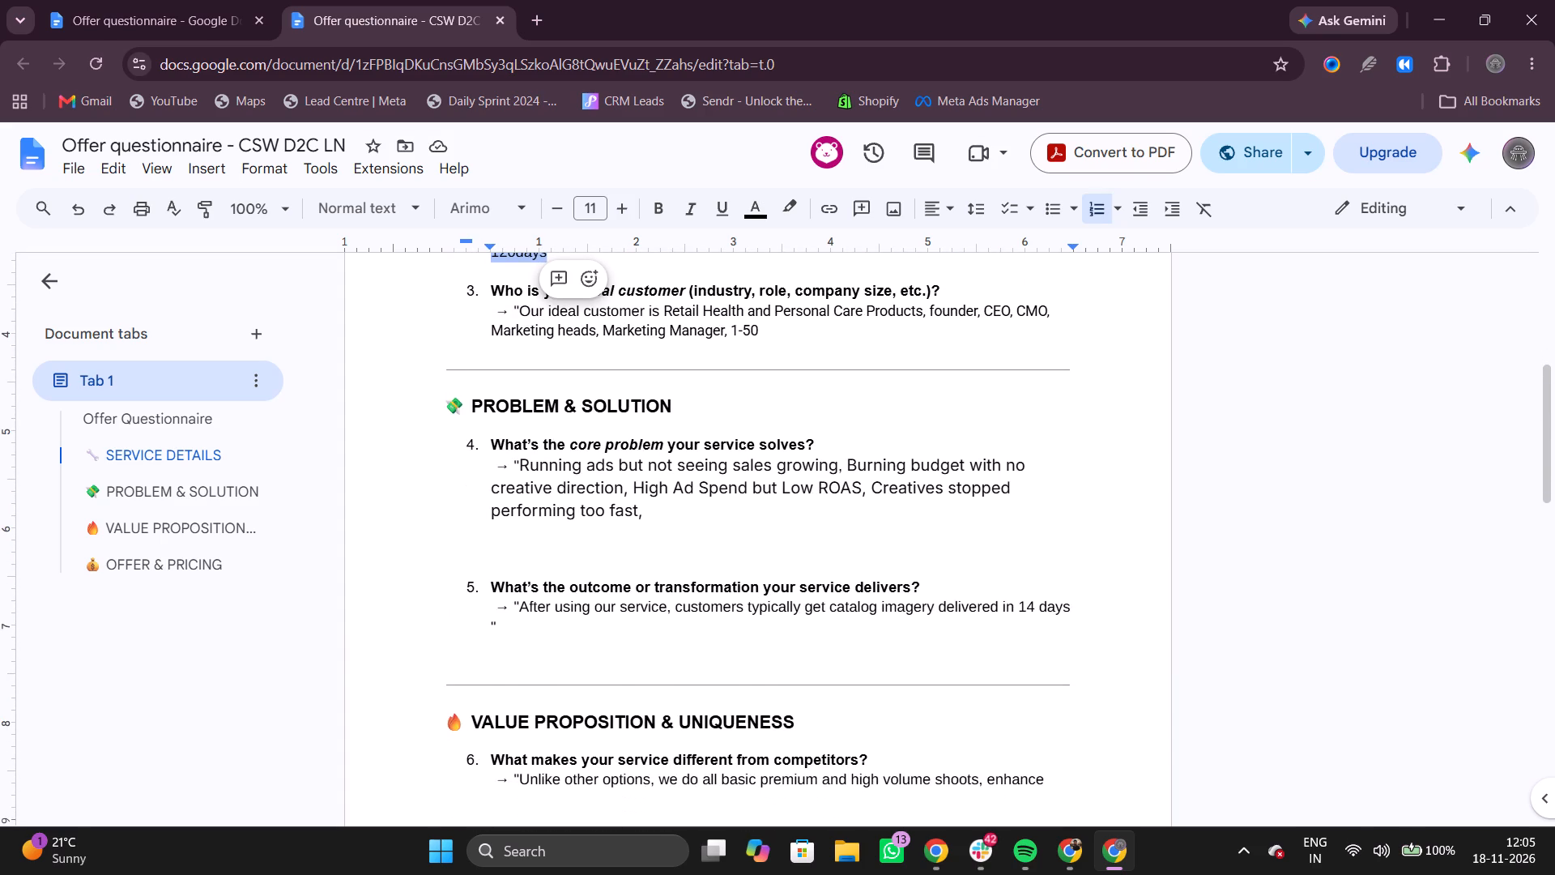
left_click(701, 571)
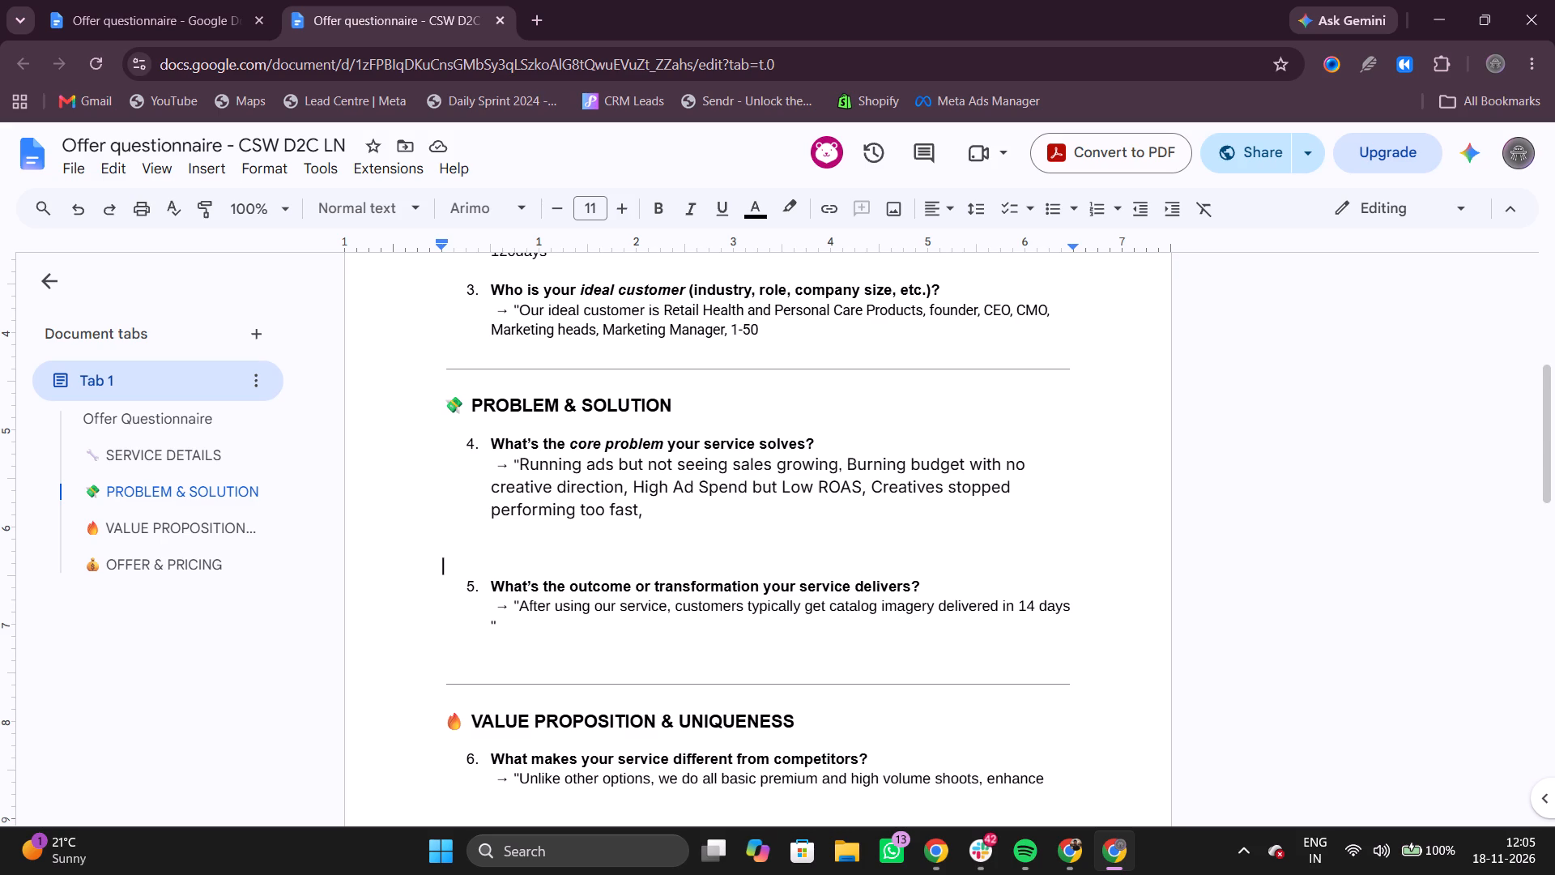
left_click_drag(831, 608, 1041, 598)
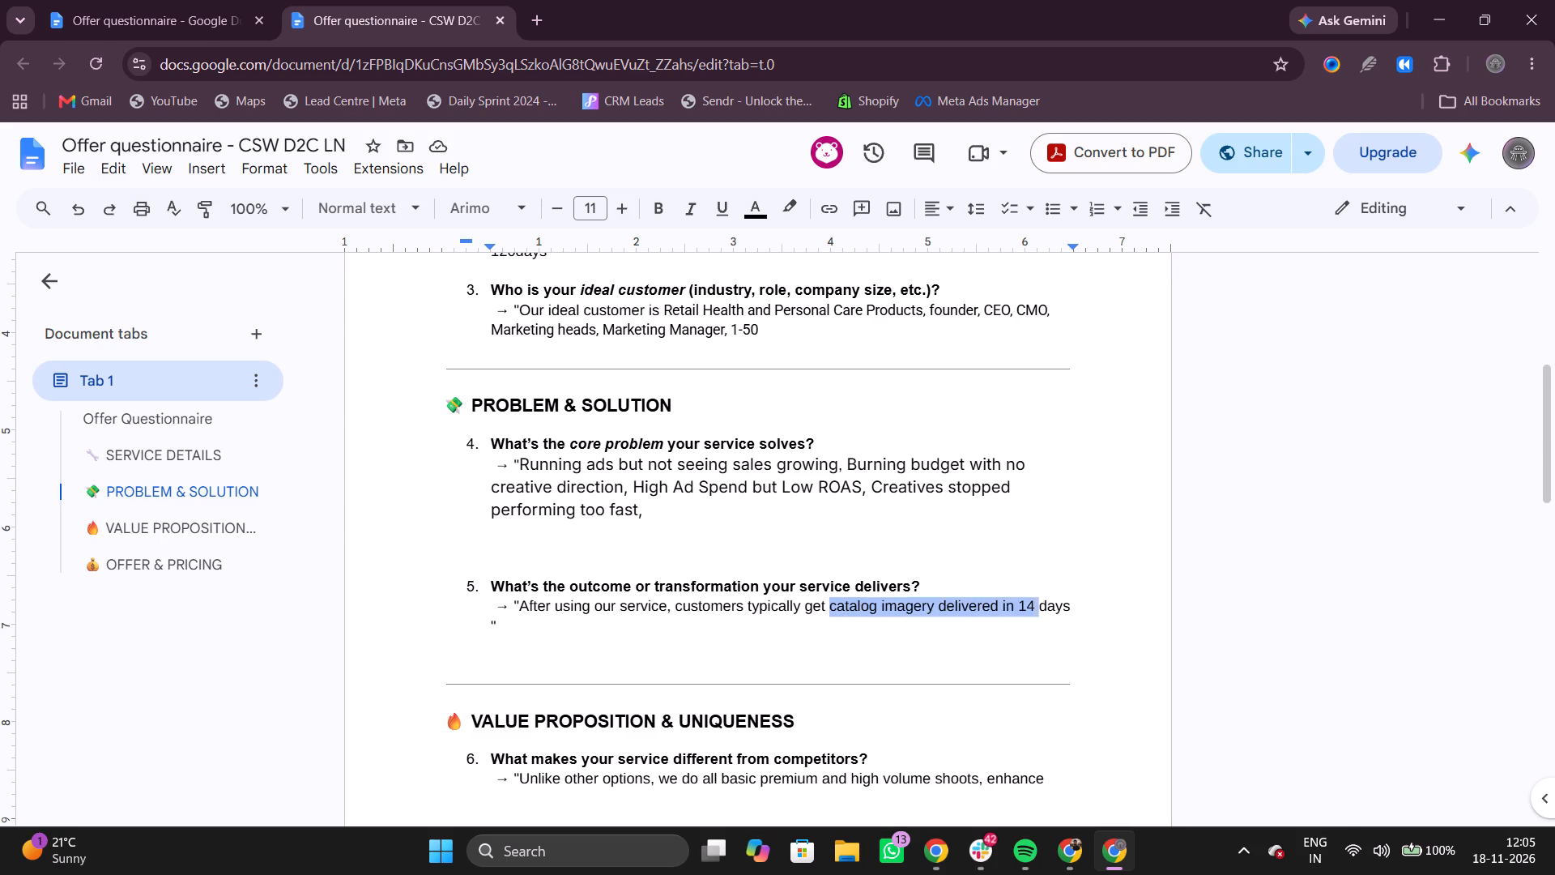
left_click_drag(1041, 598, 1069, 603)
key("ctrl+v")
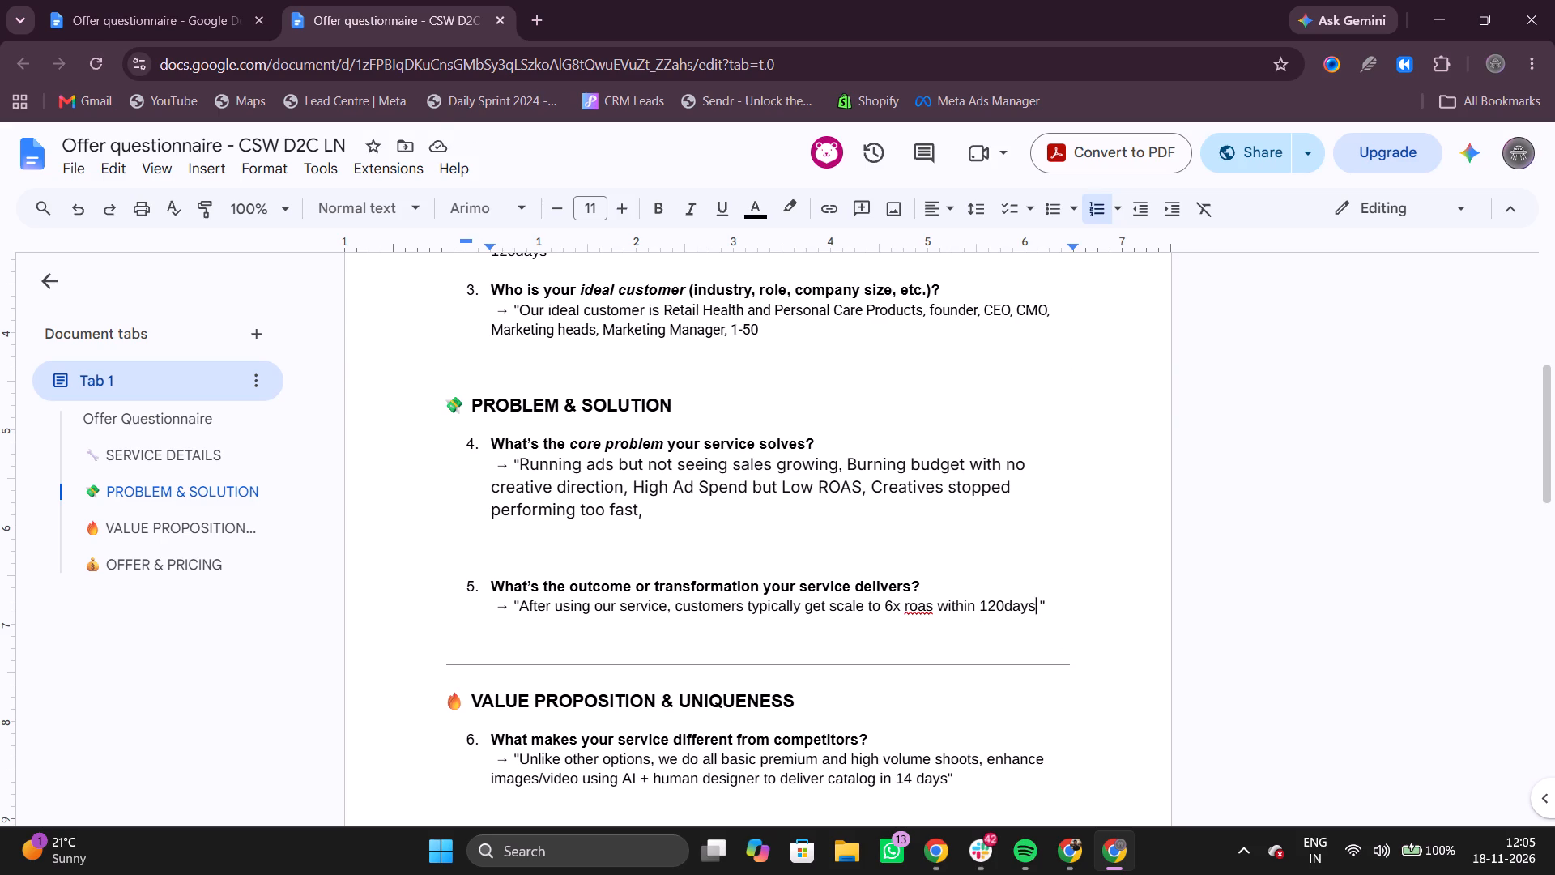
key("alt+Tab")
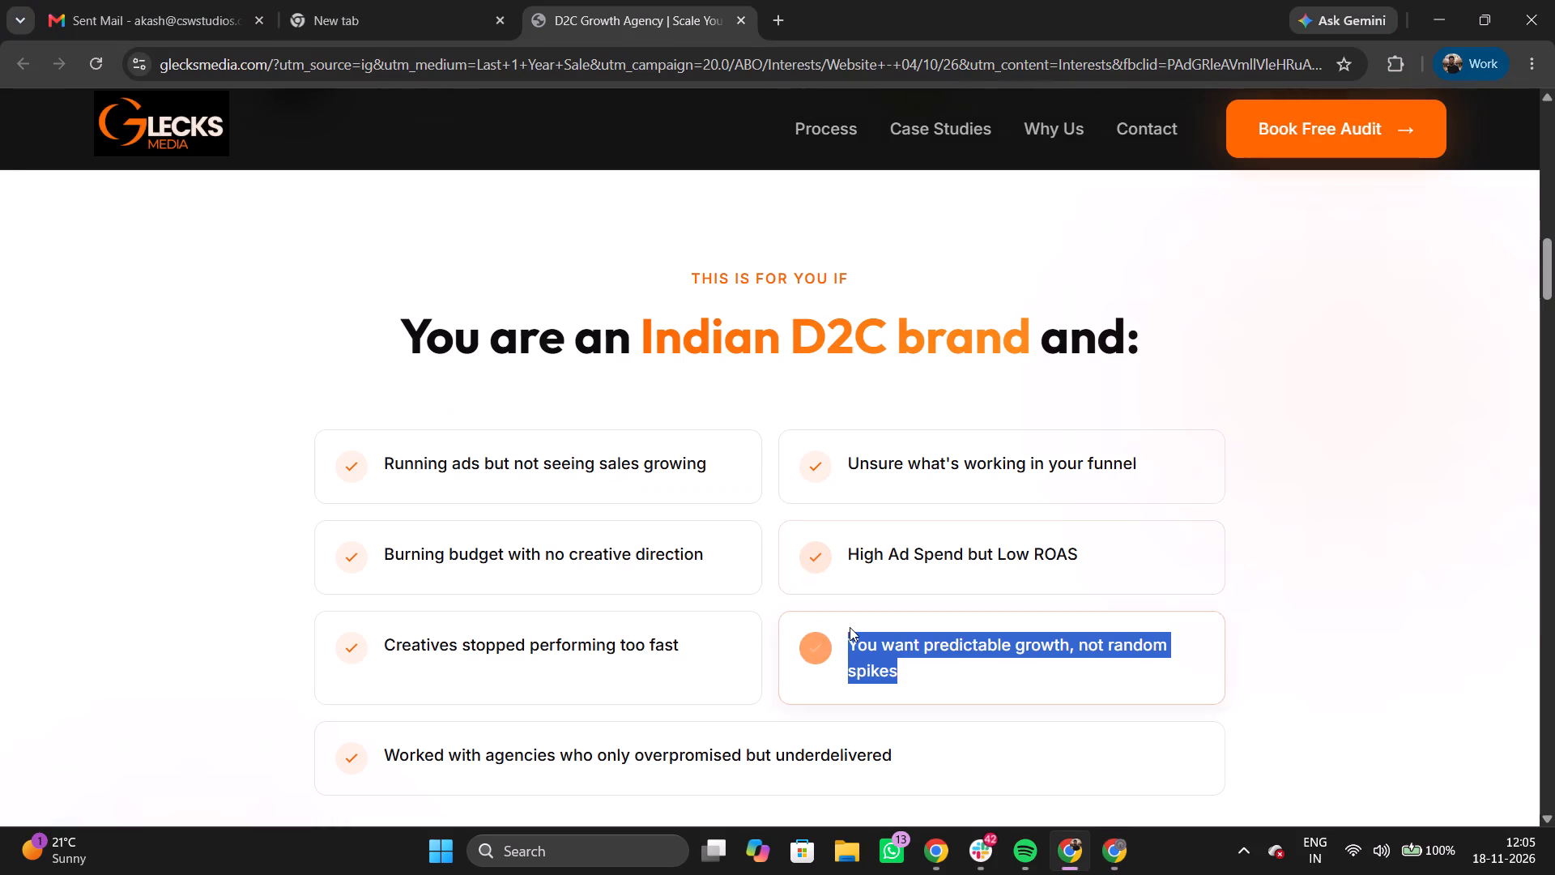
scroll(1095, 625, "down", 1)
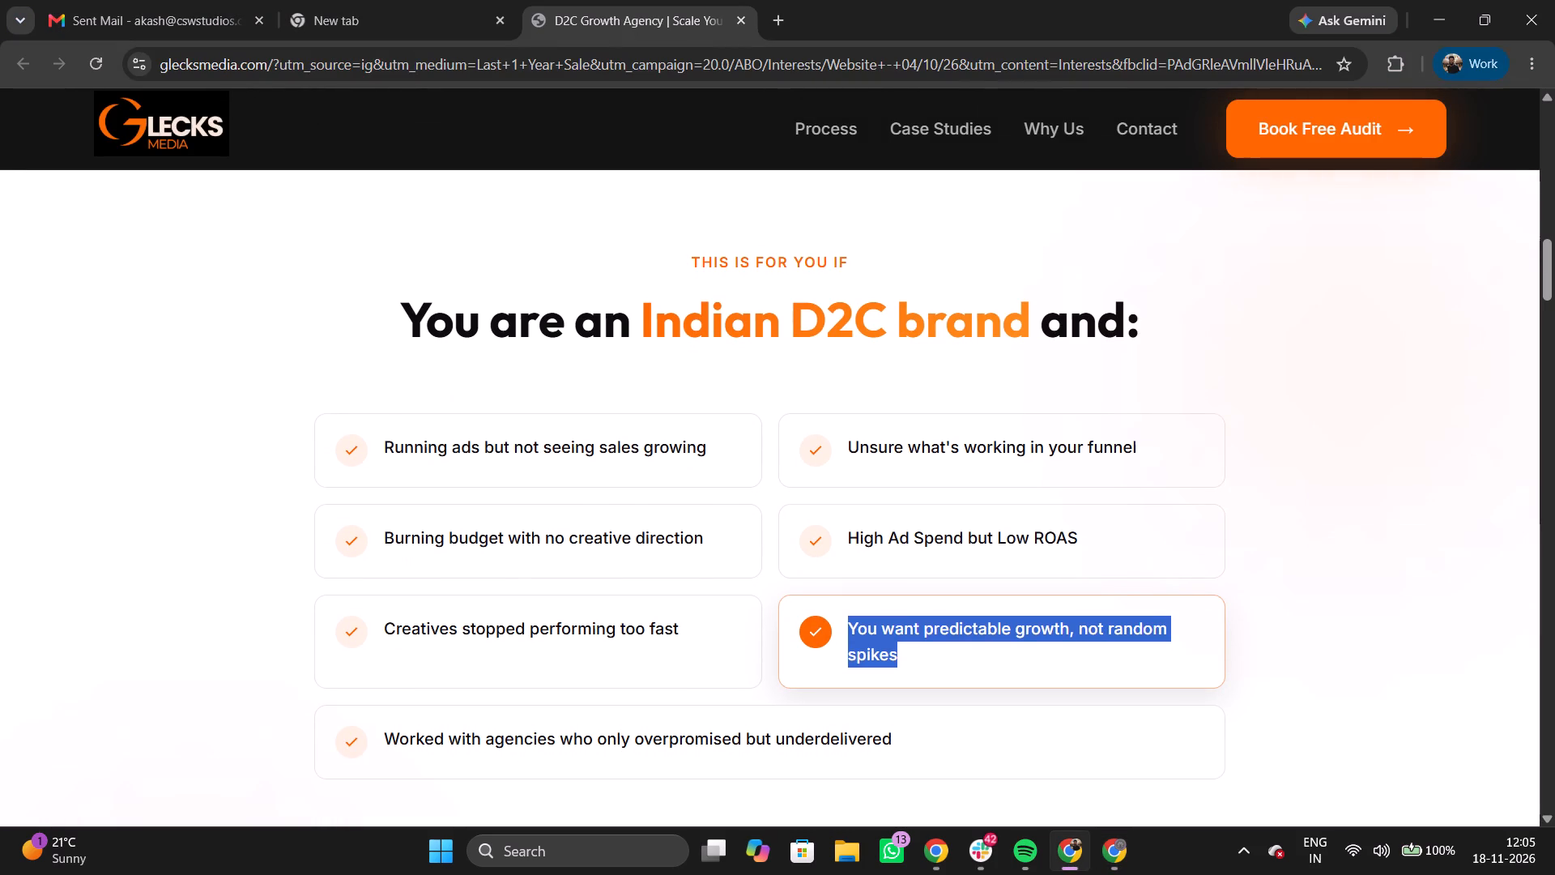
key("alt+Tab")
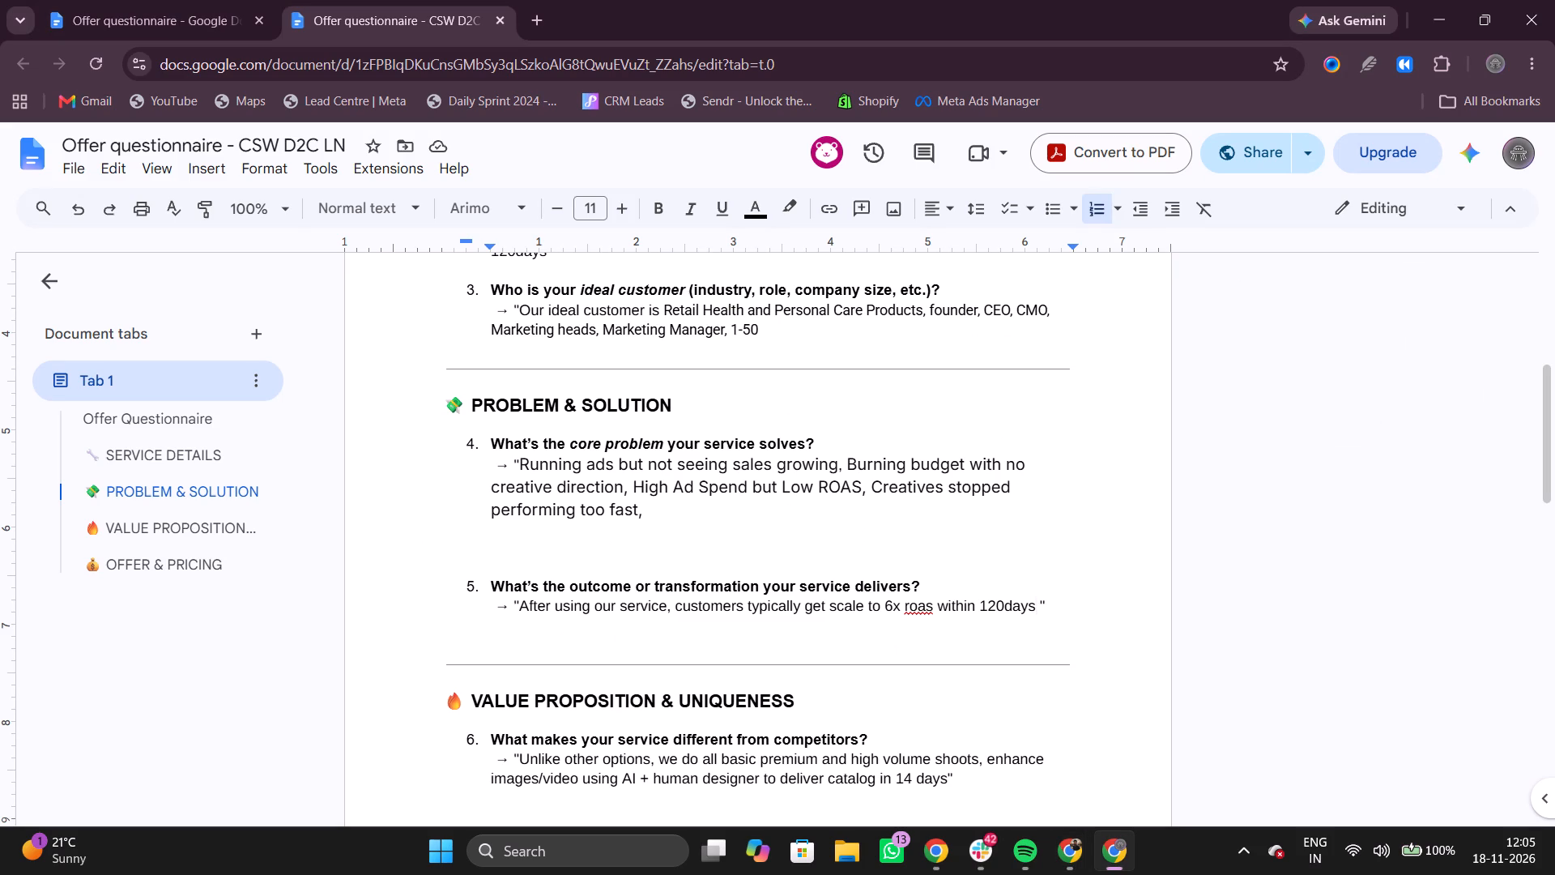
In the answer on what makes the service different from competitors, insert "just run ads we" after "Unlike other options, we do".
scroll(991, 662, "down", 1)
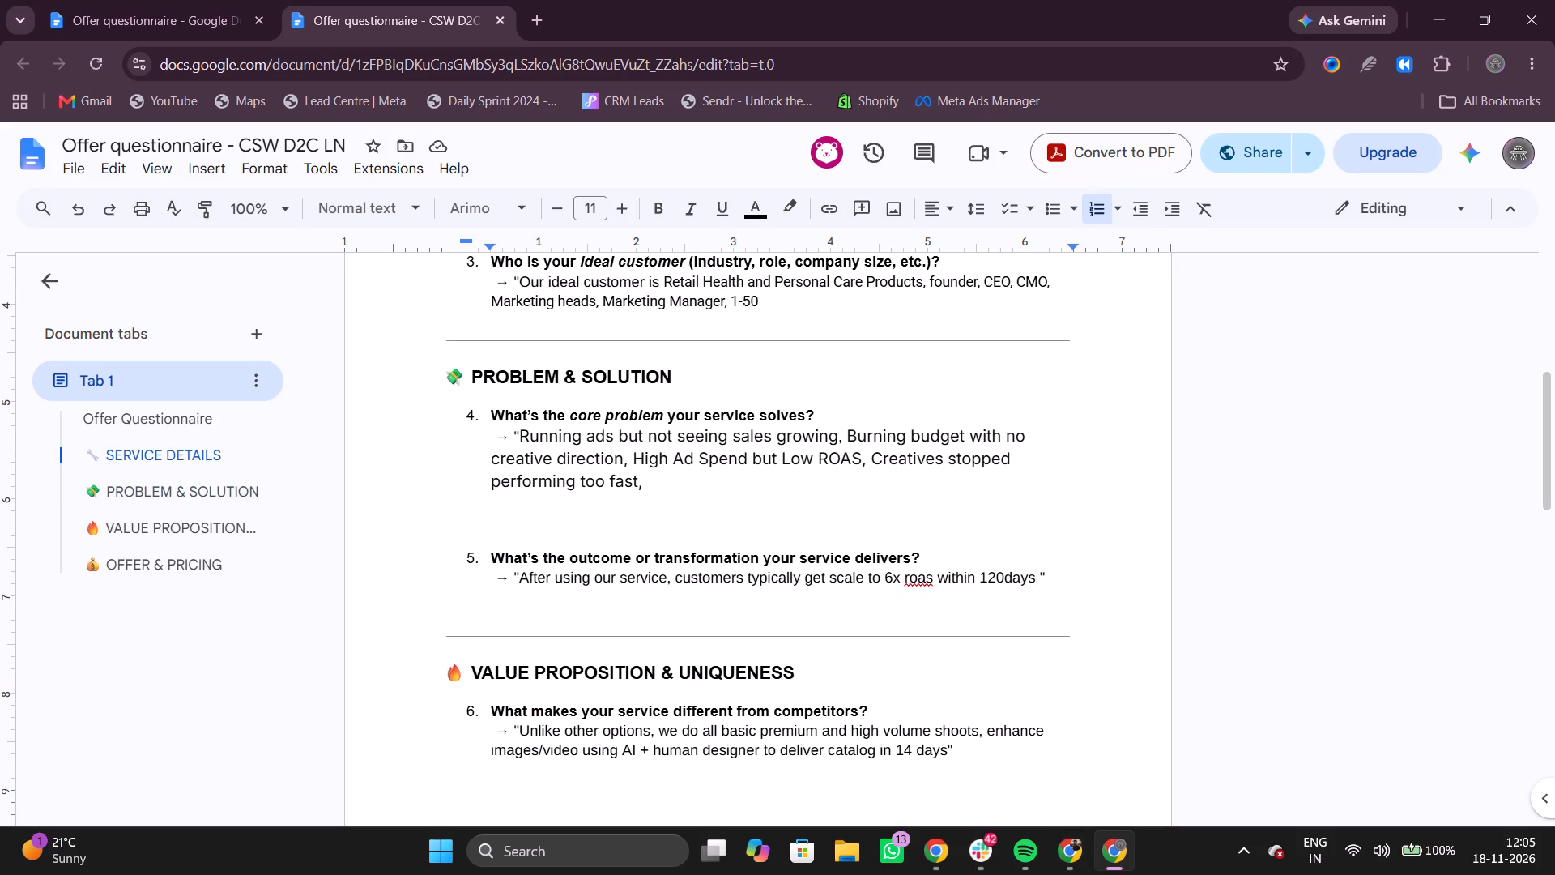
scroll(991, 662, "down", 1)
scroll(703, 669, "down", 1)
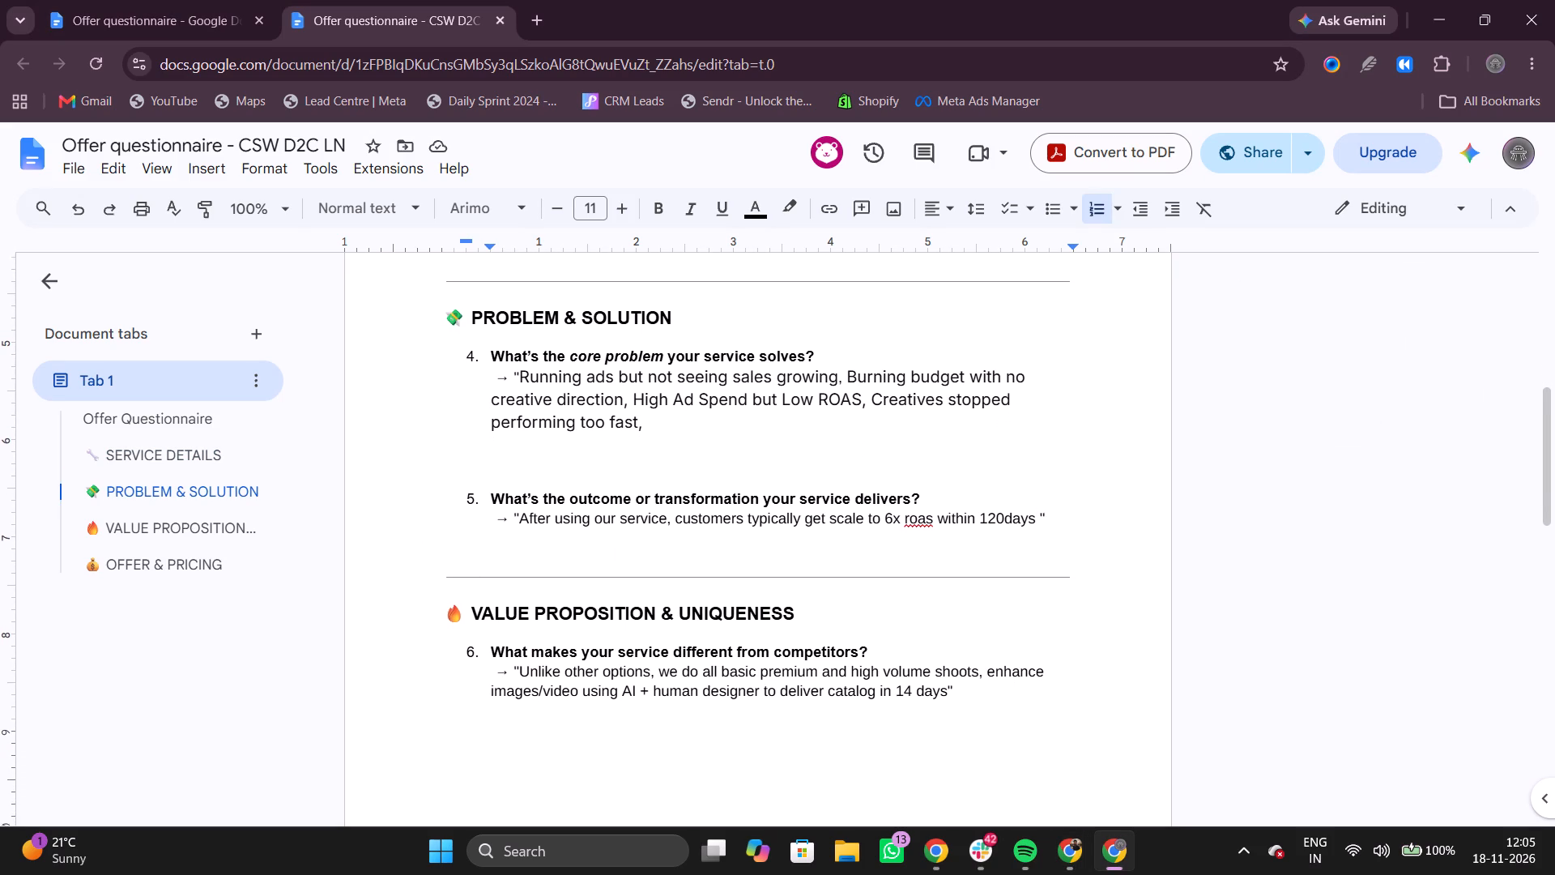
scroll(703, 669, "down", 1)
left_click(607, 632)
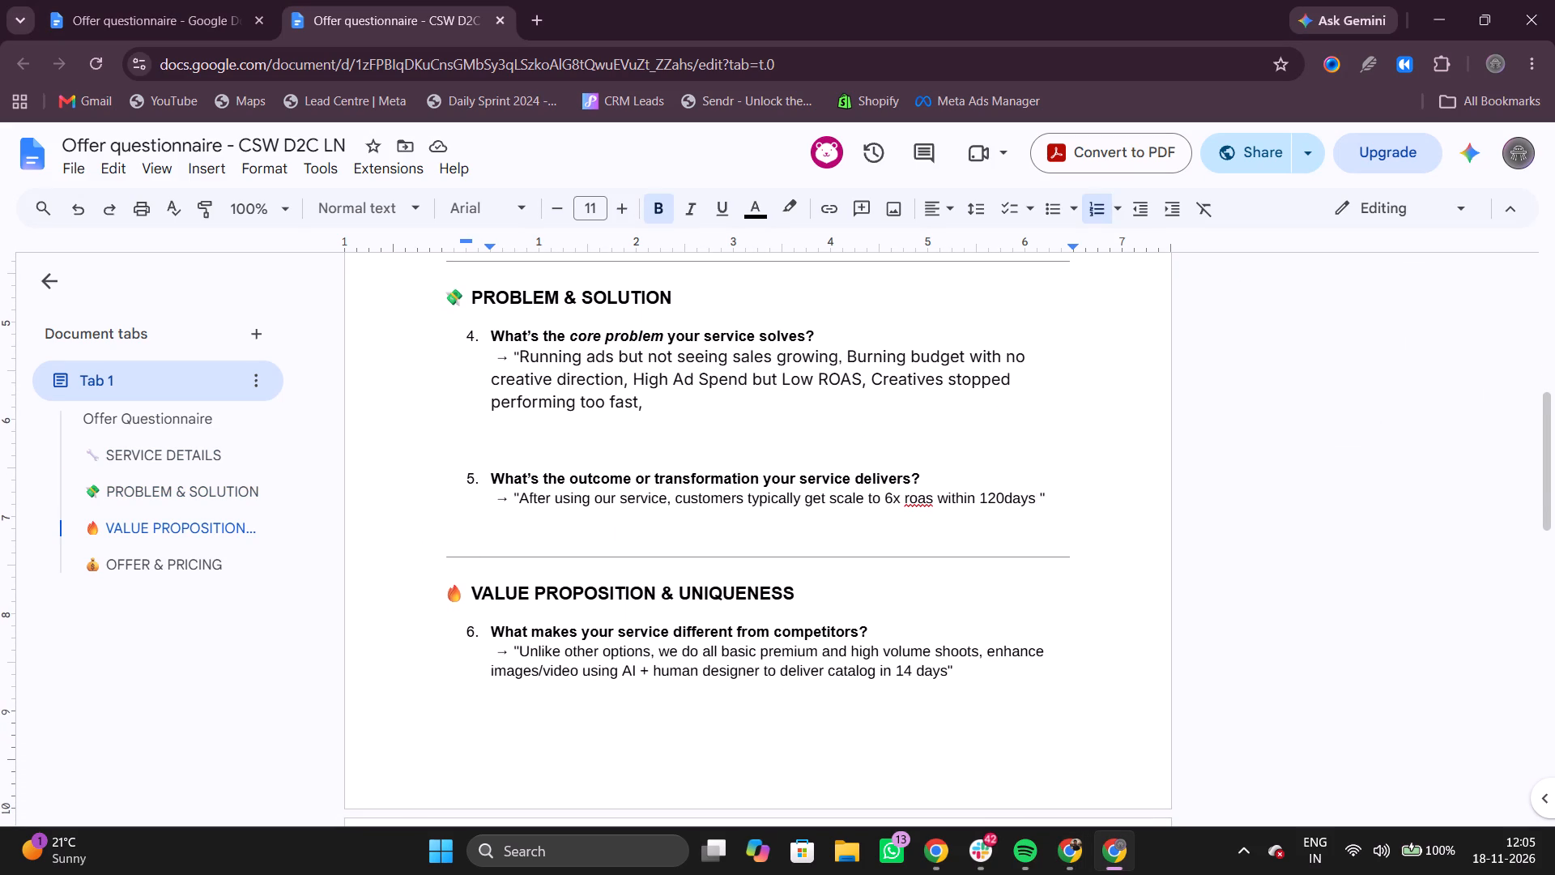
left_click(723, 638)
scroll(723, 638, "down", 1)
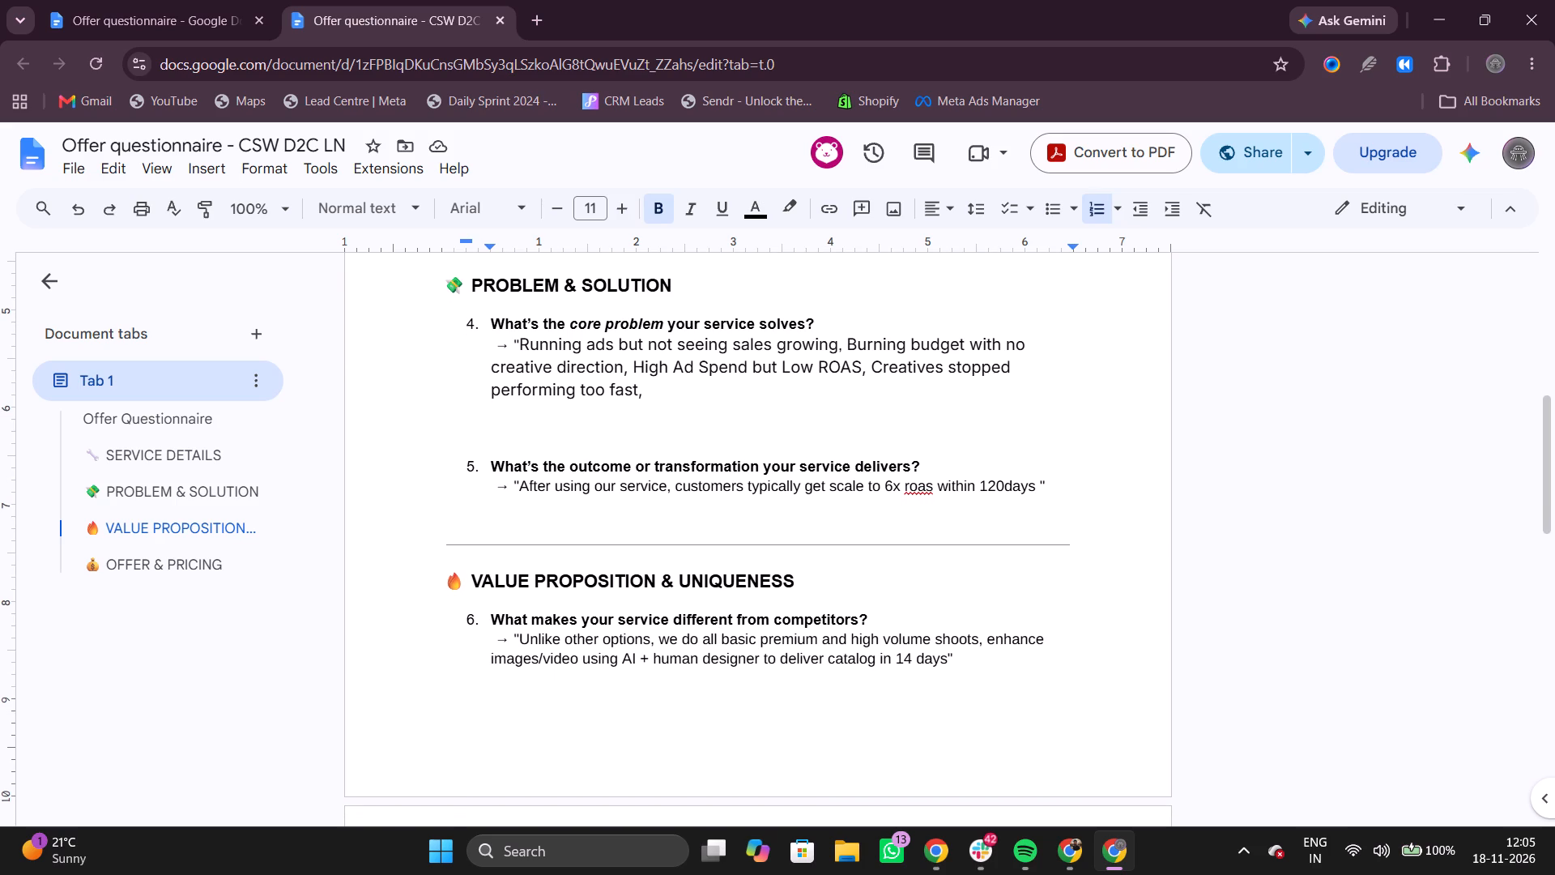
double_click(669, 643)
left_click(778, 642)
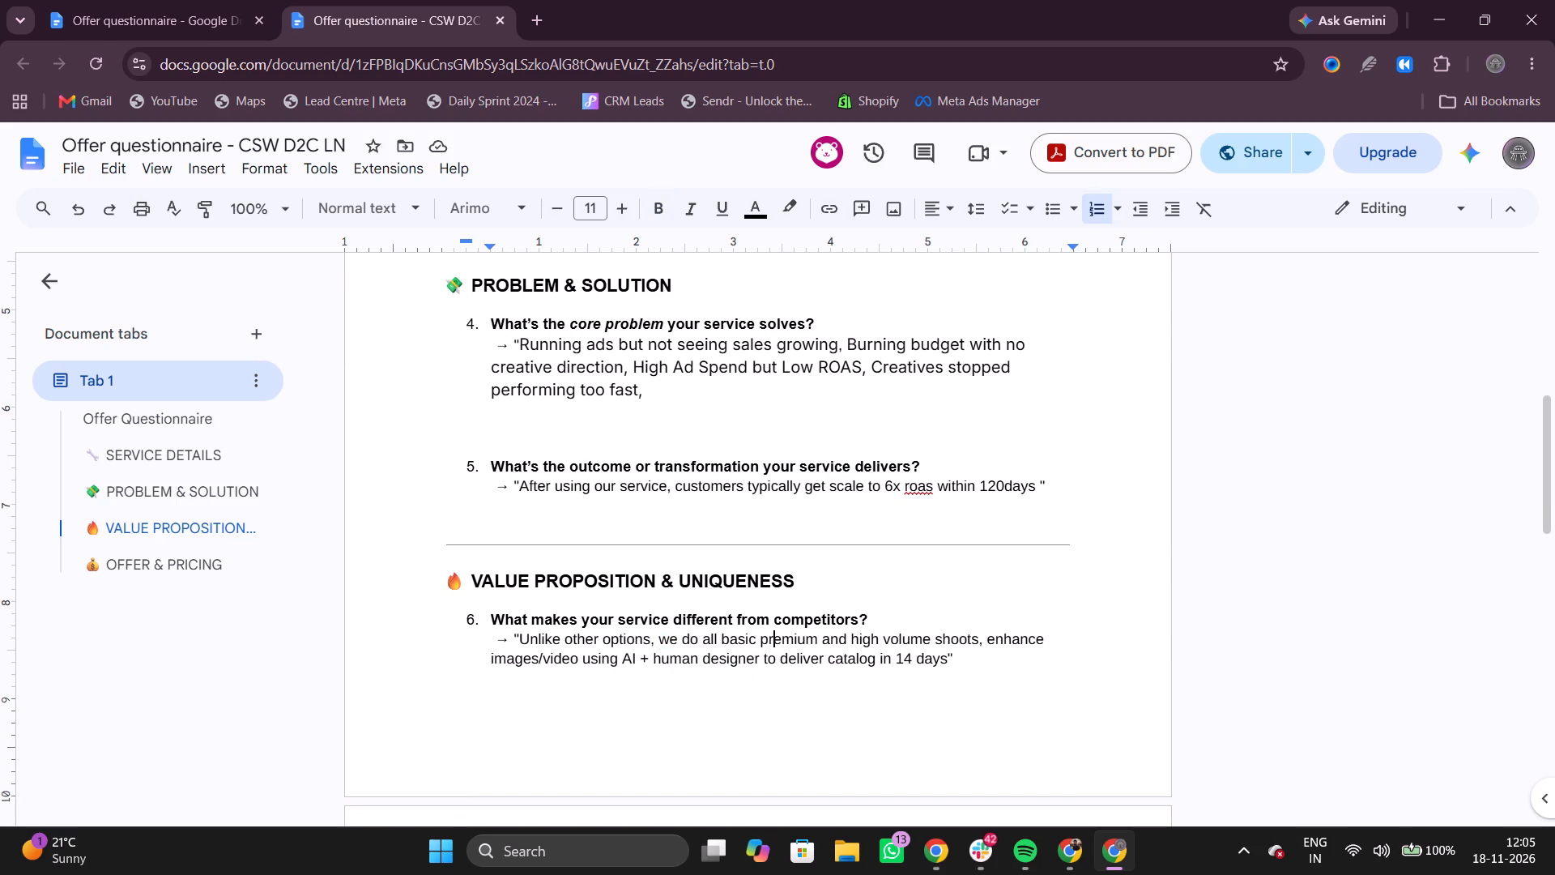
left_click(764, 642)
key("Left")
key("Left")
key("Left")
key("Left")
key("Left")
key("Left")
key("Left")
key("Left")
key("Left")
key("Left")
key("space")
type("just do")
key("space")
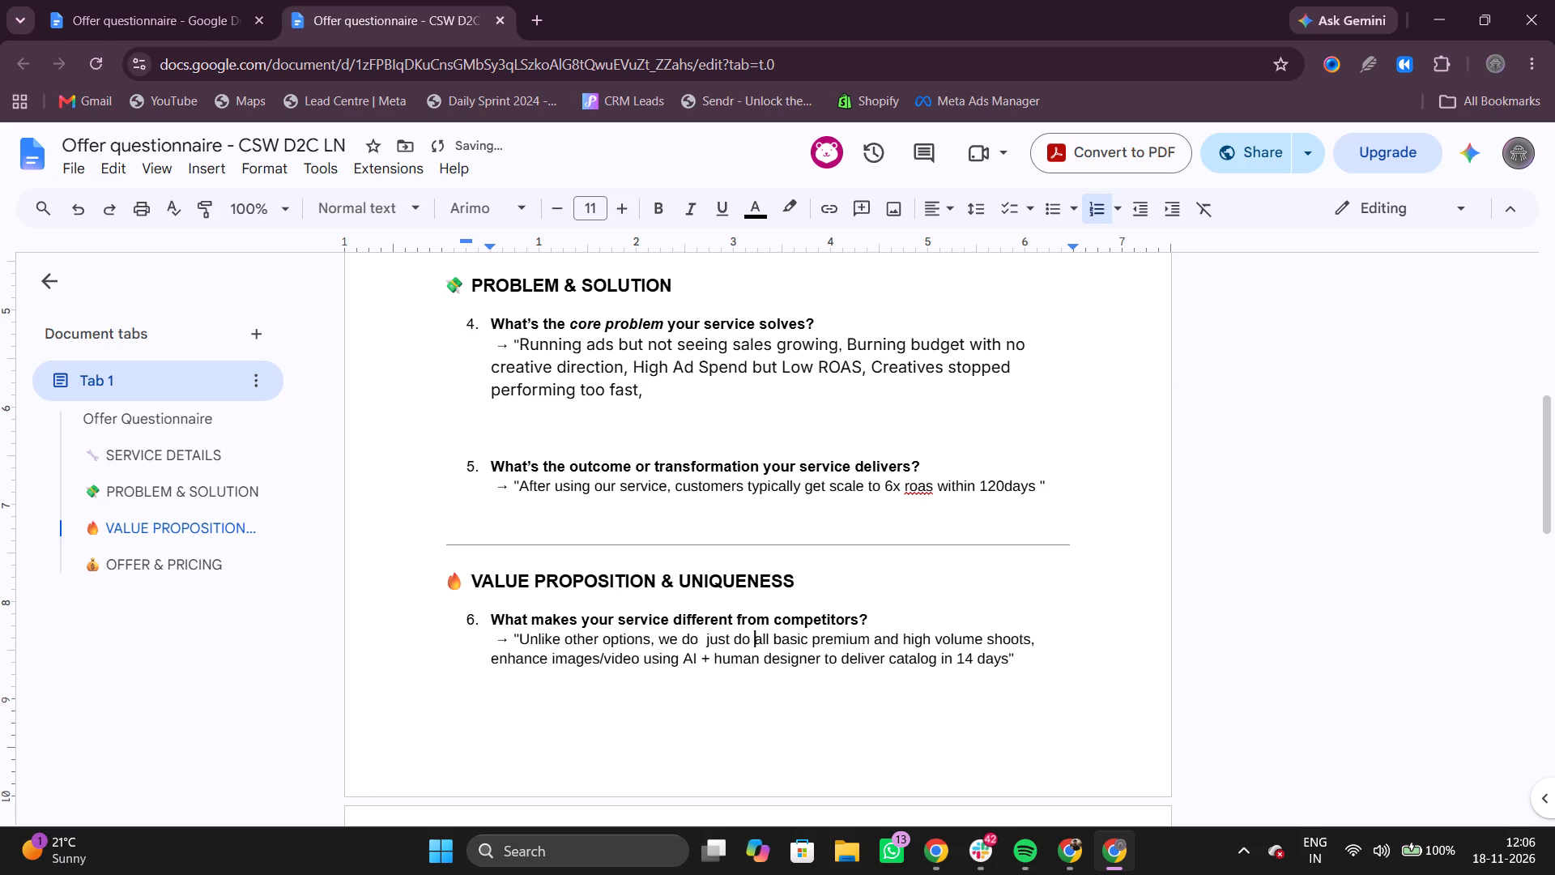
key("BackSpace")
key("BackSpace")
key("BackSpace")
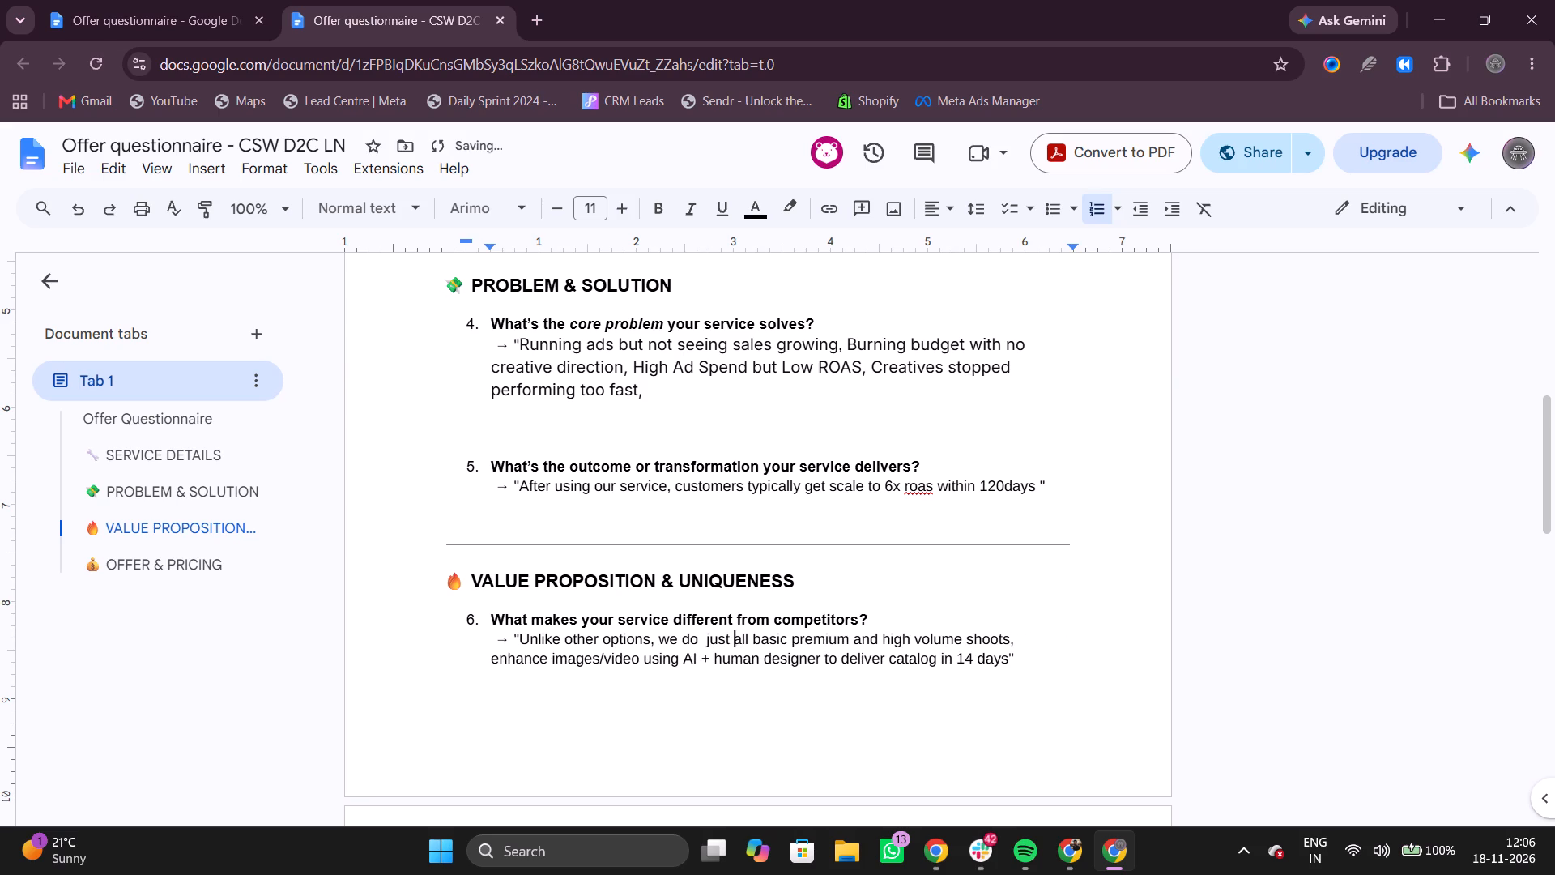
type("run ads")
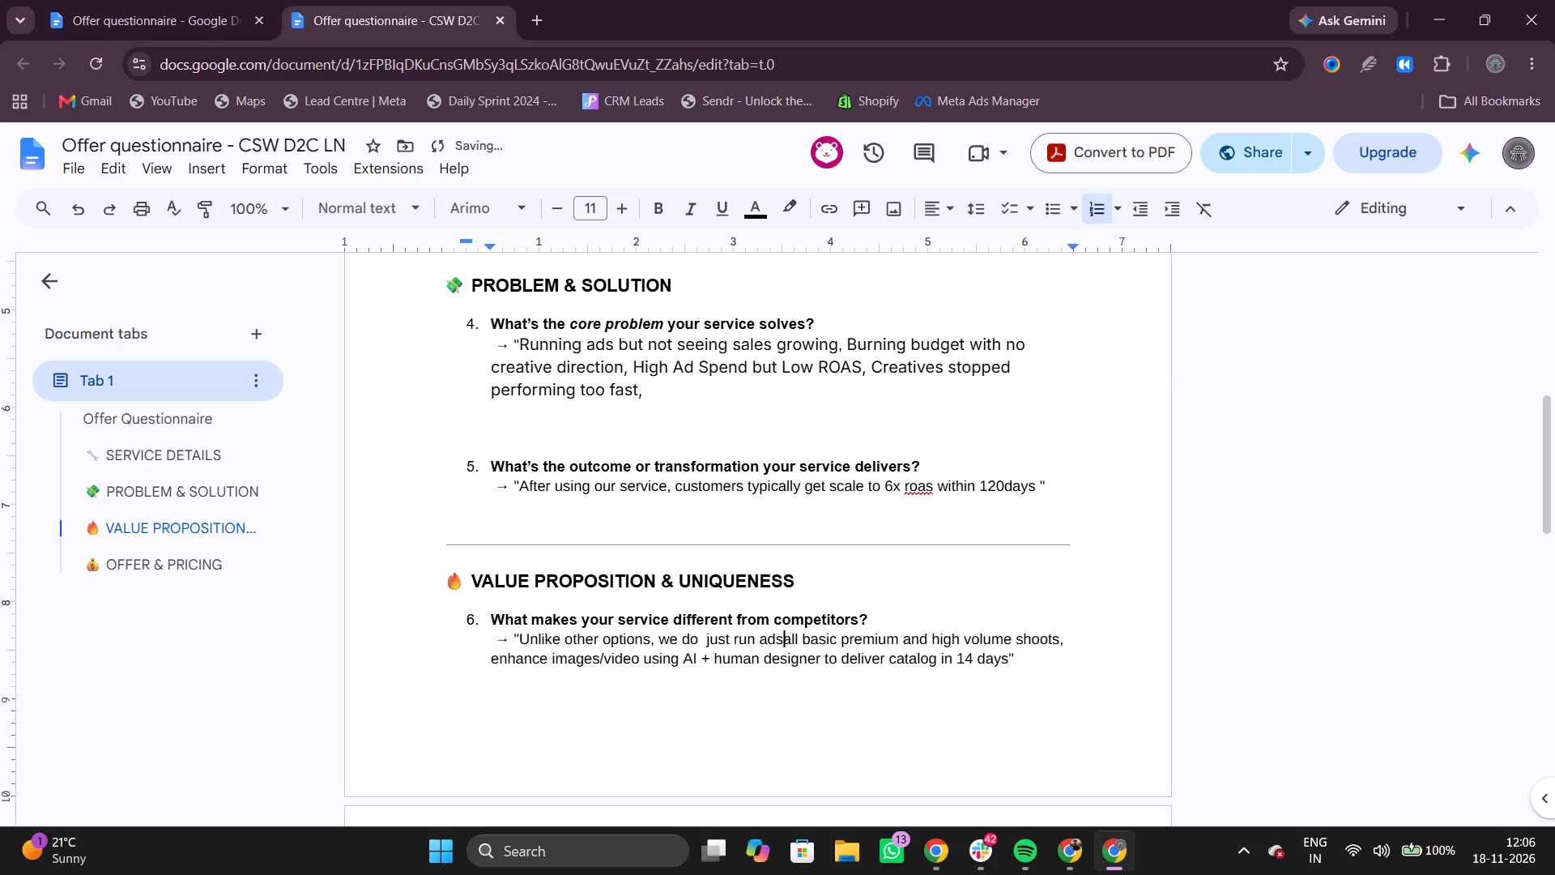
key("space")
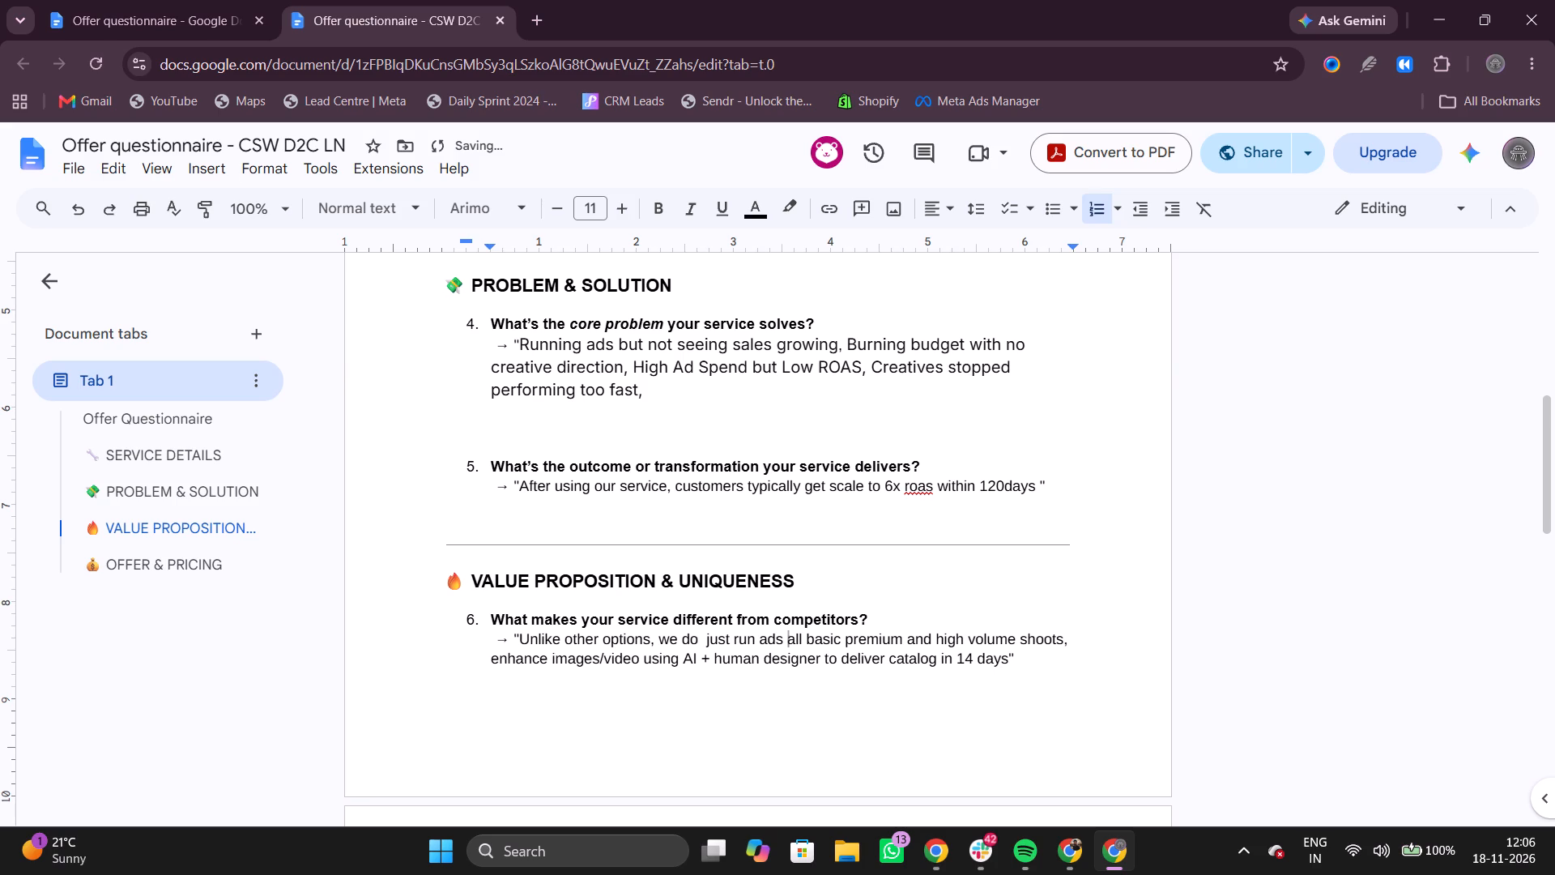
type("we")
key("space")
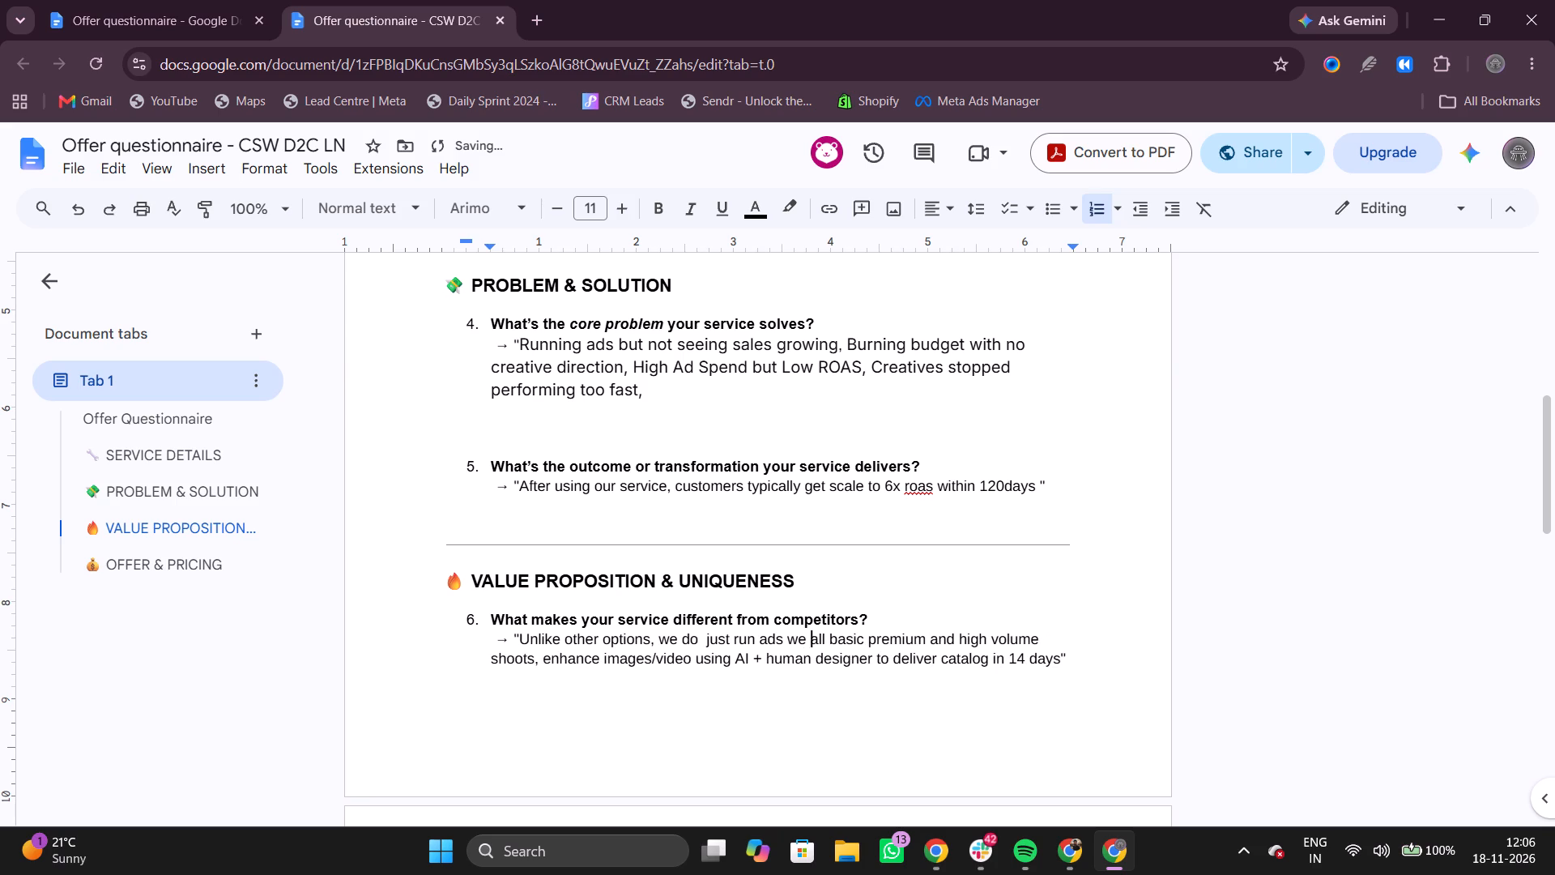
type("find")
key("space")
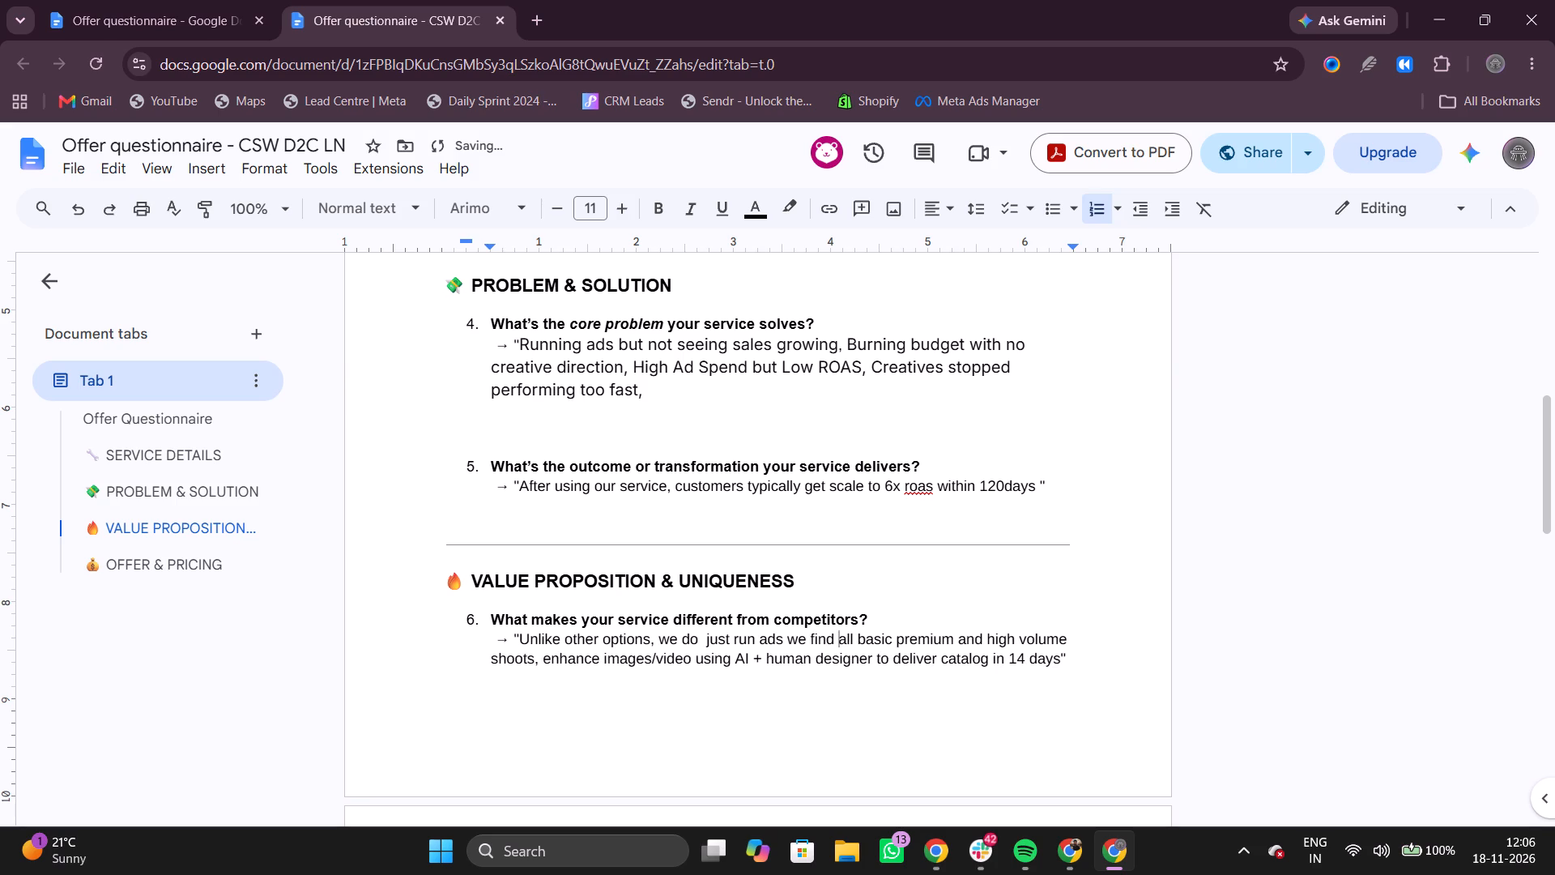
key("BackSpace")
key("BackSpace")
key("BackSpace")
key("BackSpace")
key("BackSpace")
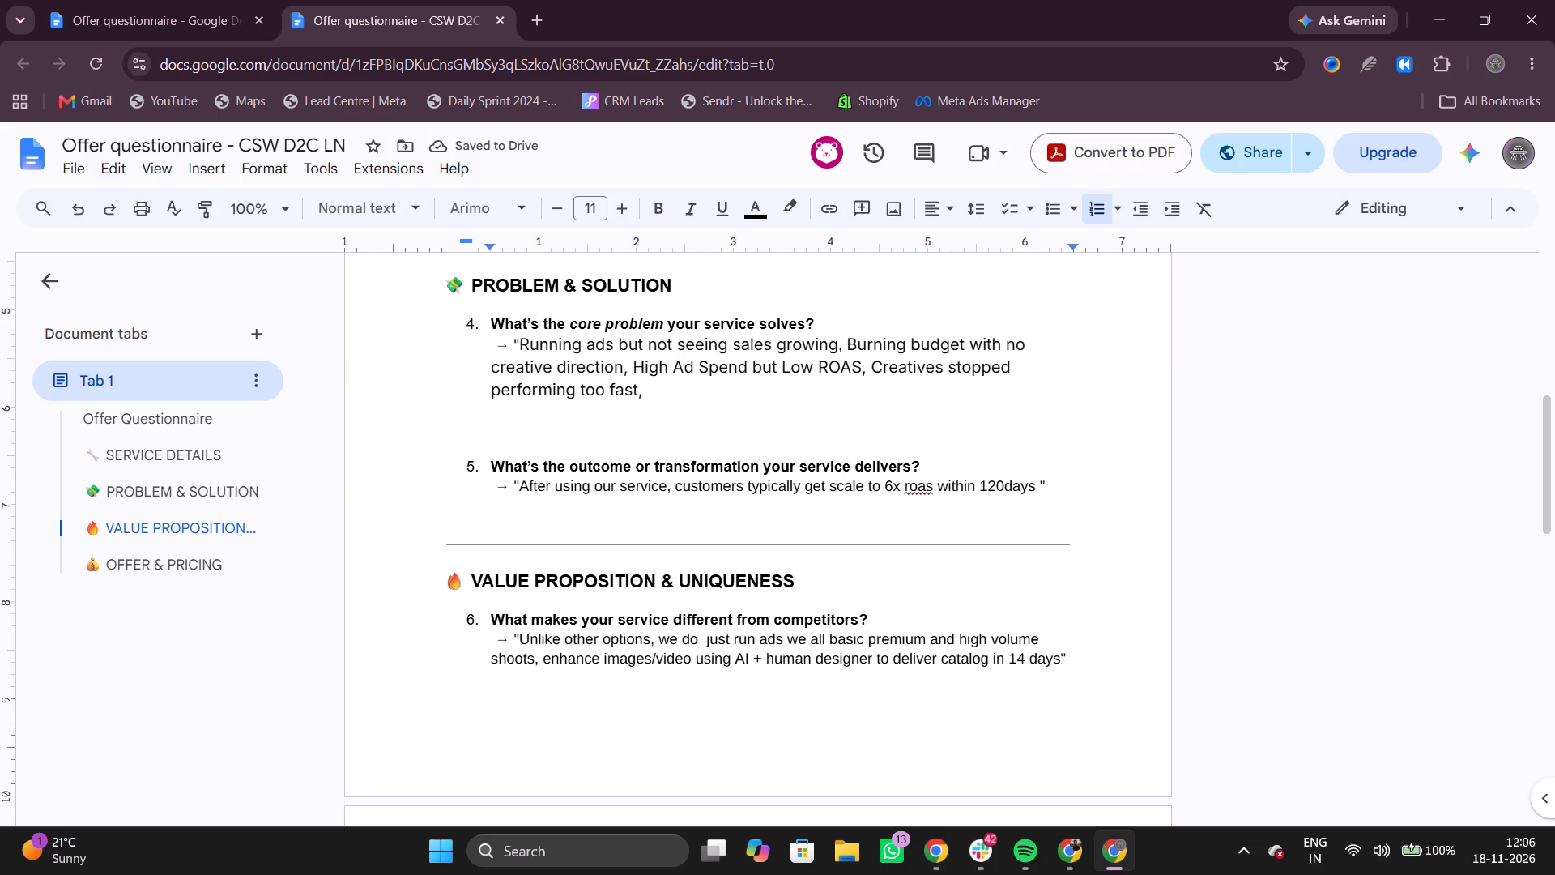
Switch to the Glecks Media page and examine its scaling framework, client results, ideal-fit, why-choose-us and growth session sections for differentiator wording.
key("alt+Tab")
scroll(847, 608, "down", 1)
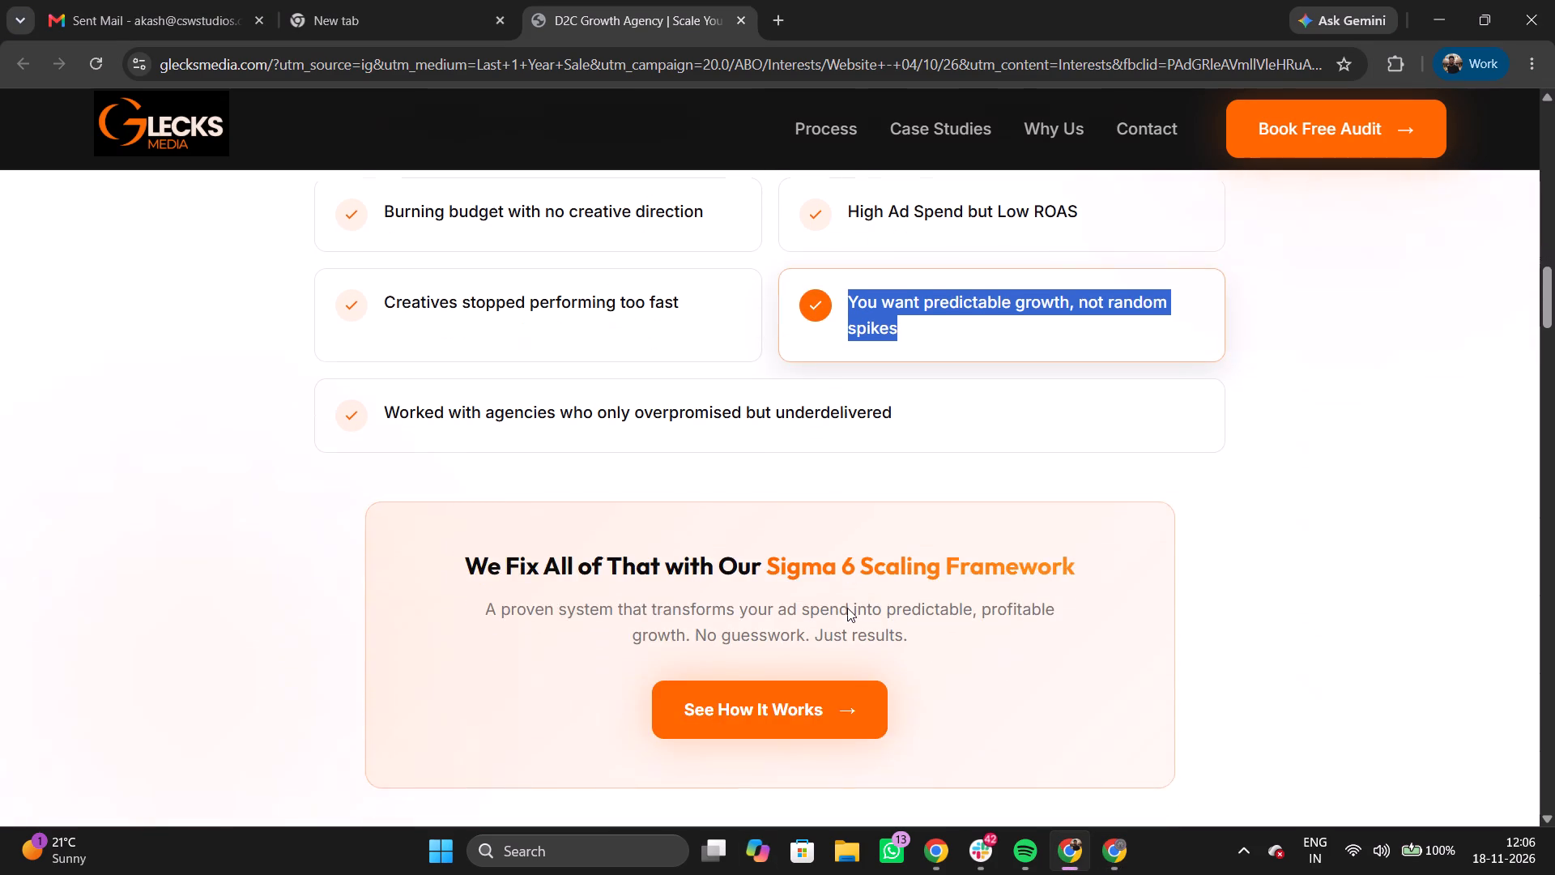
scroll(847, 608, "down", 3)
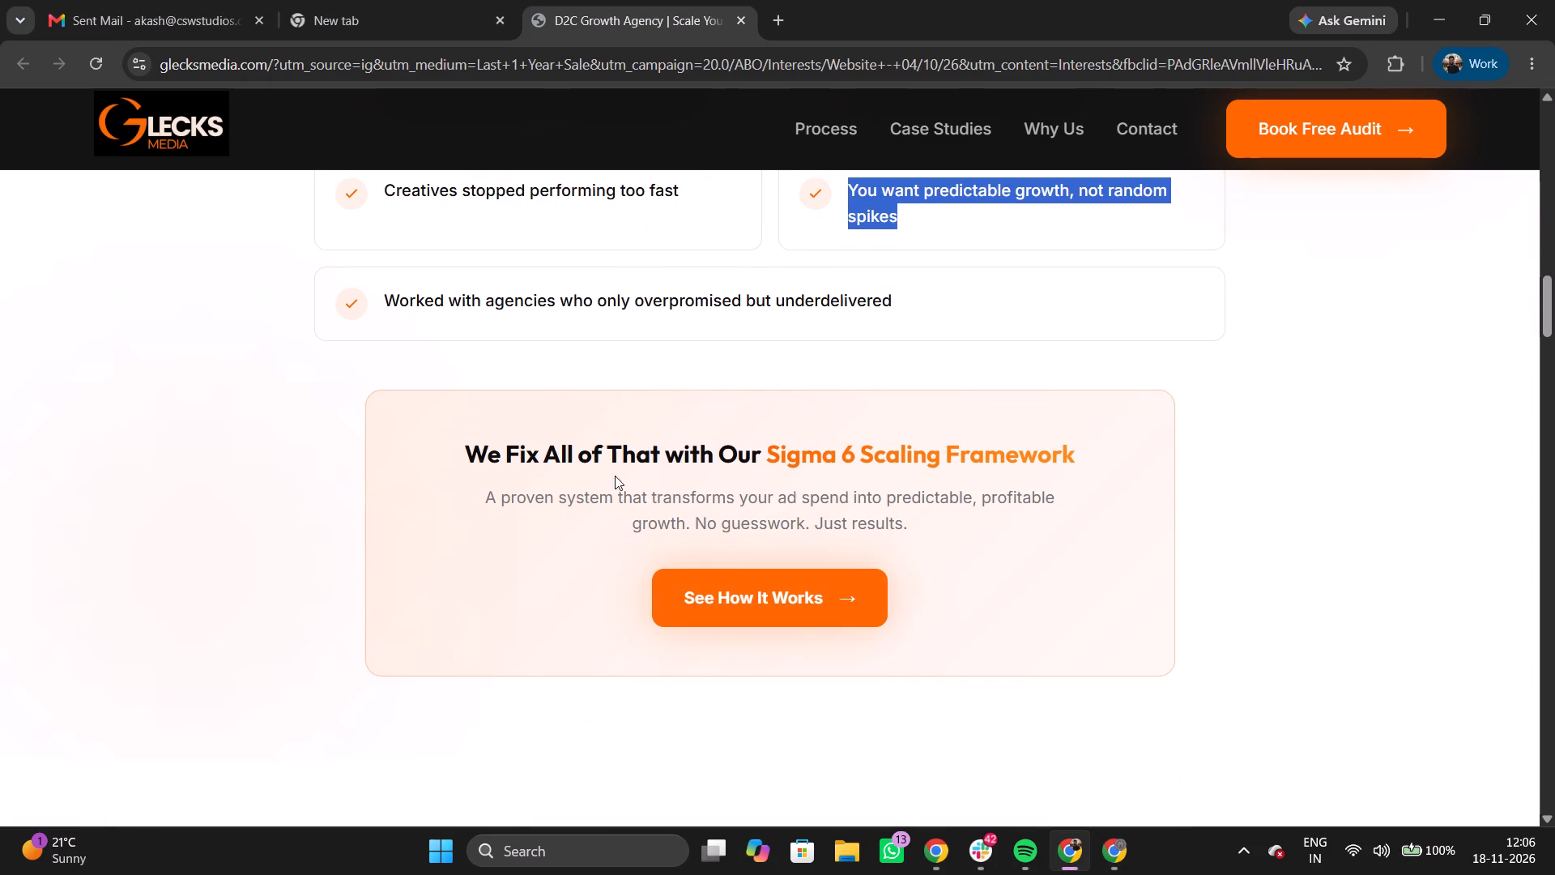
scroll(706, 459, "down", 3)
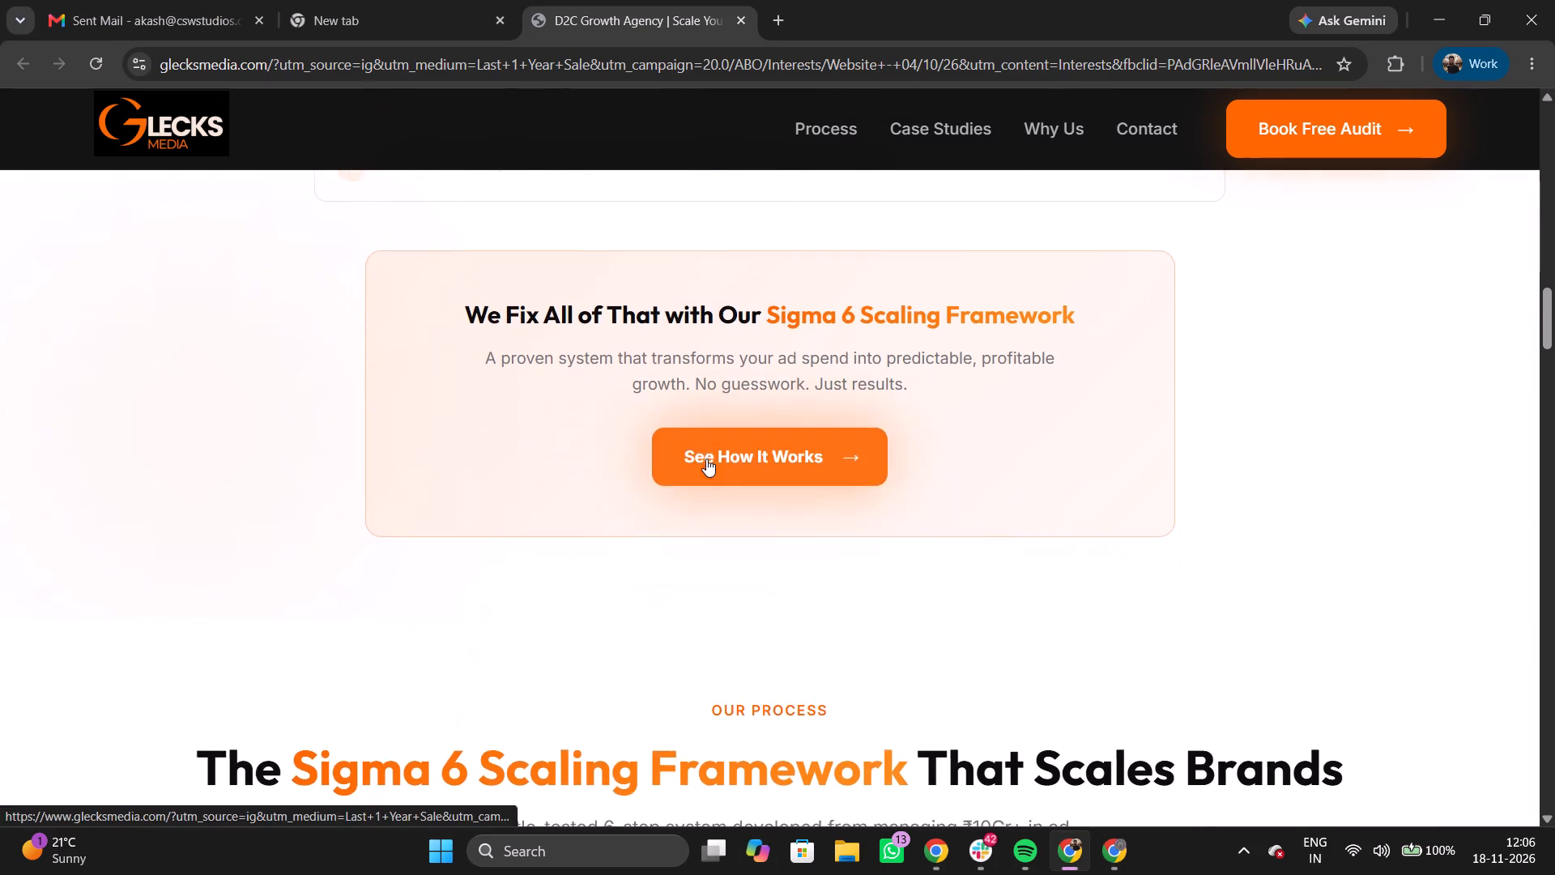
scroll(706, 459, "down", 4)
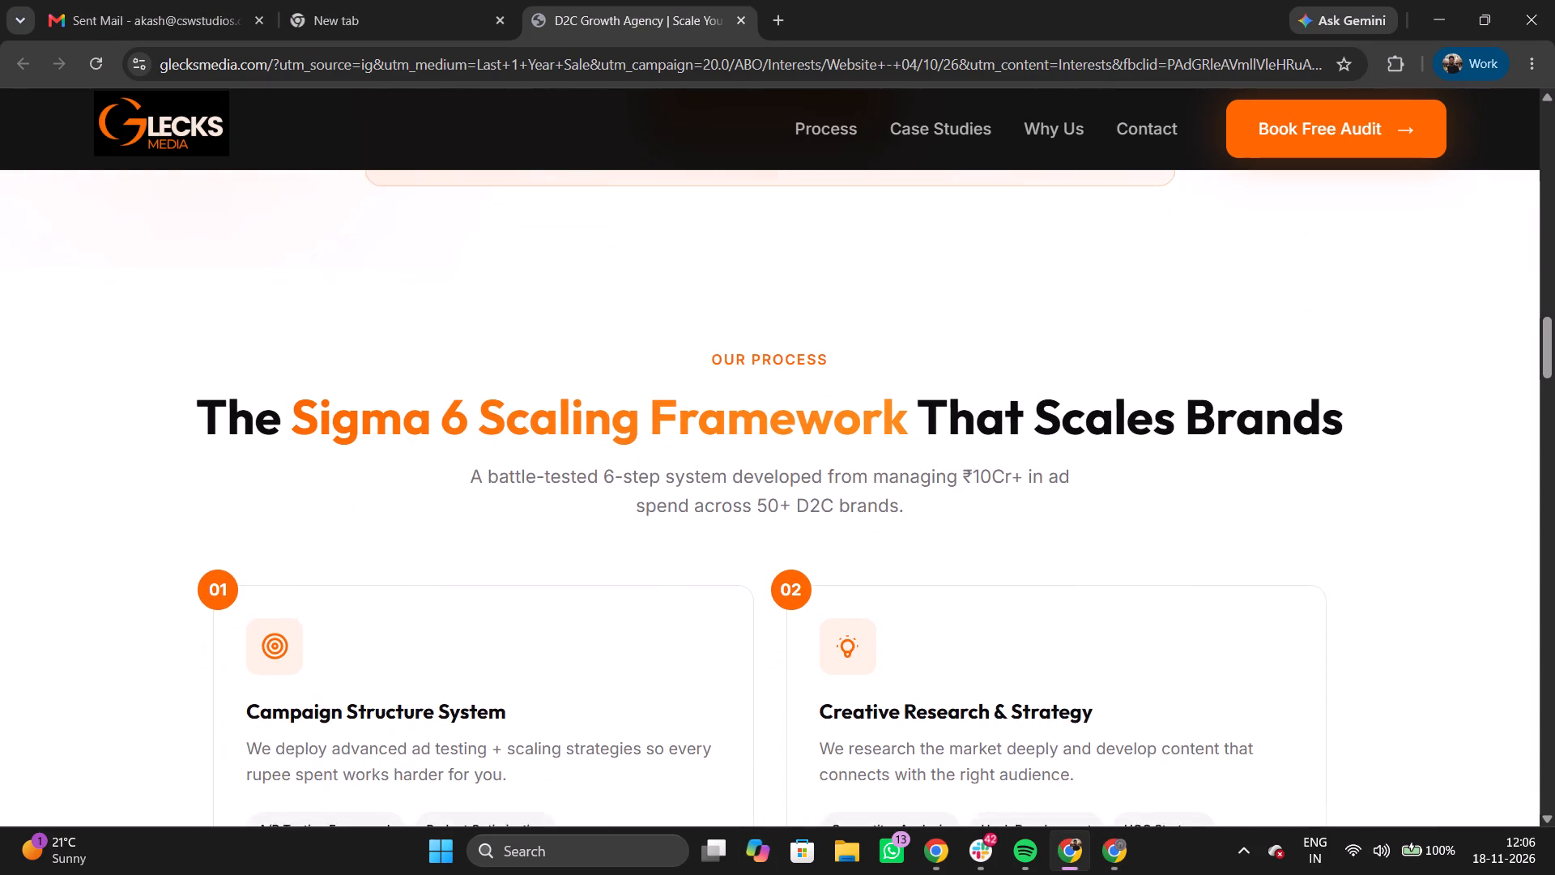
scroll(706, 459, "down", 4)
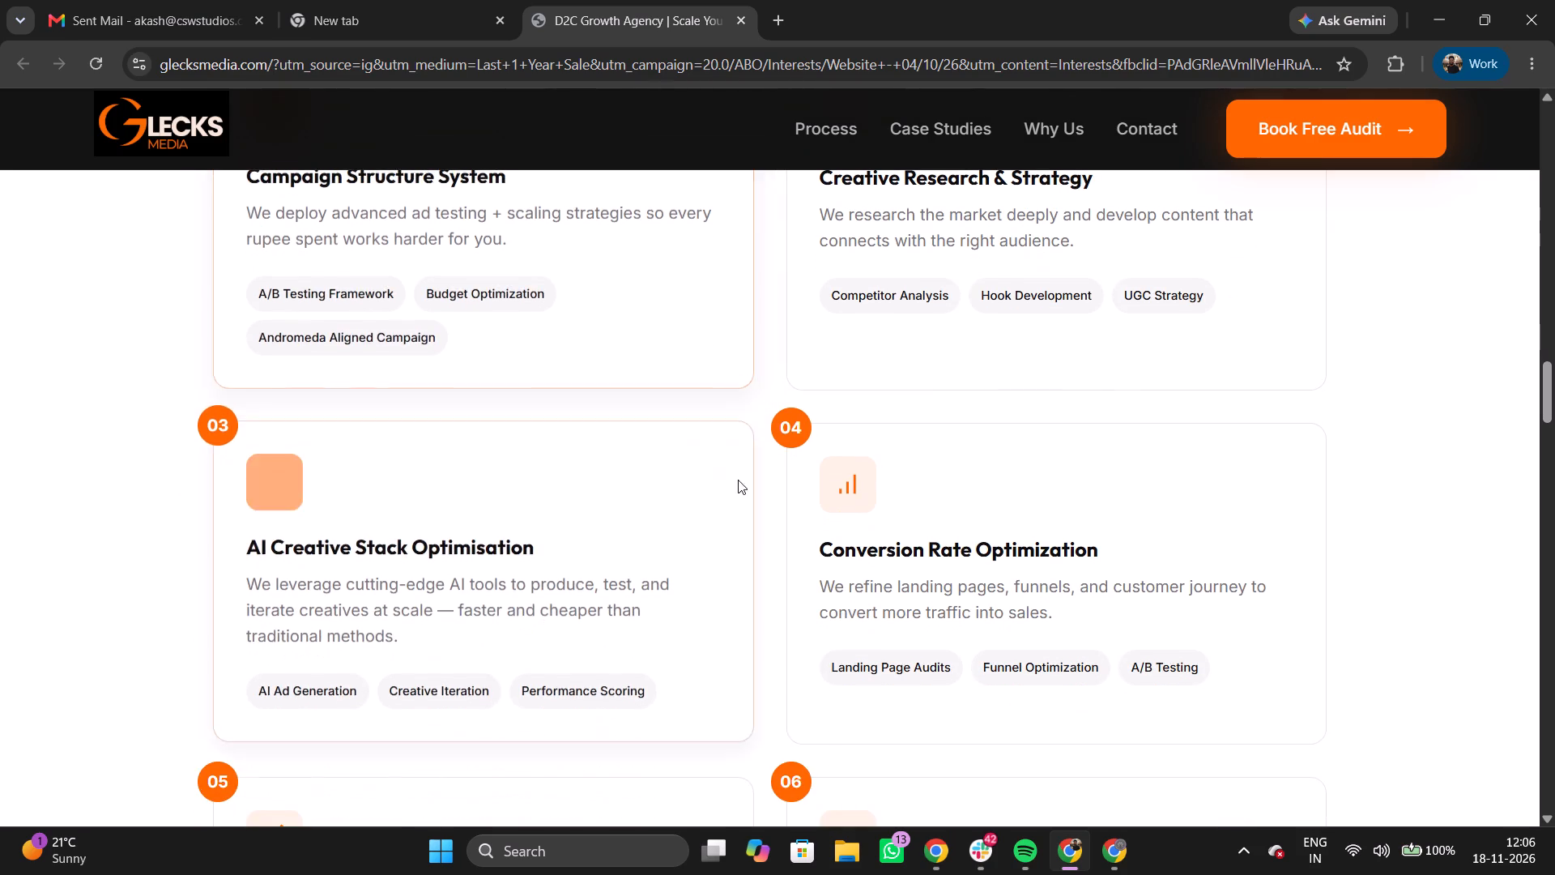
scroll(758, 528, "down", 8)
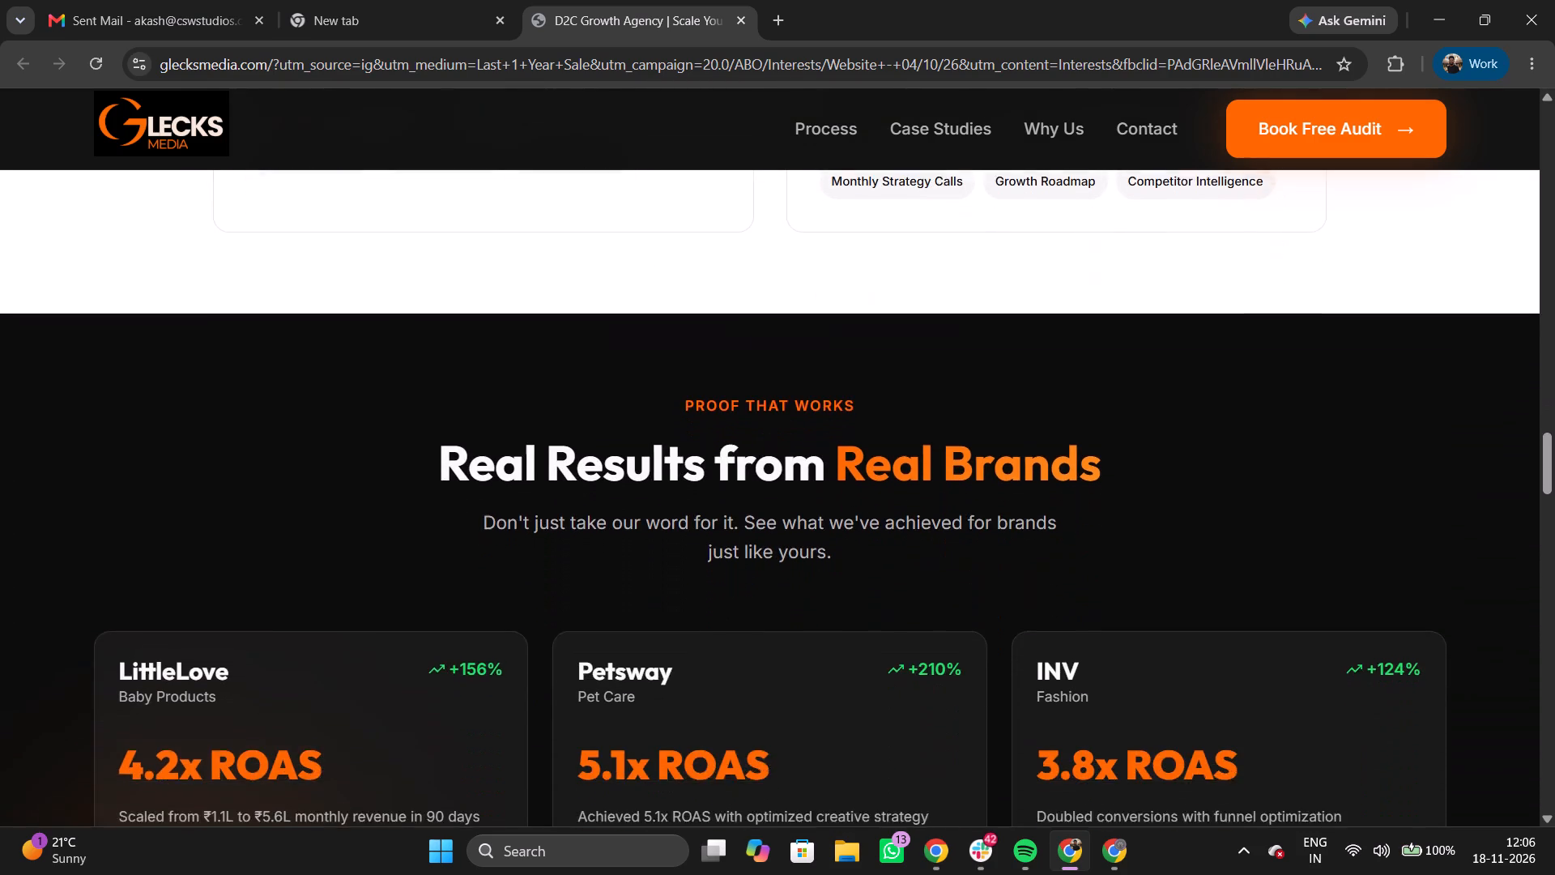
scroll(758, 528, "down", 6)
scroll(804, 632, "down", 3)
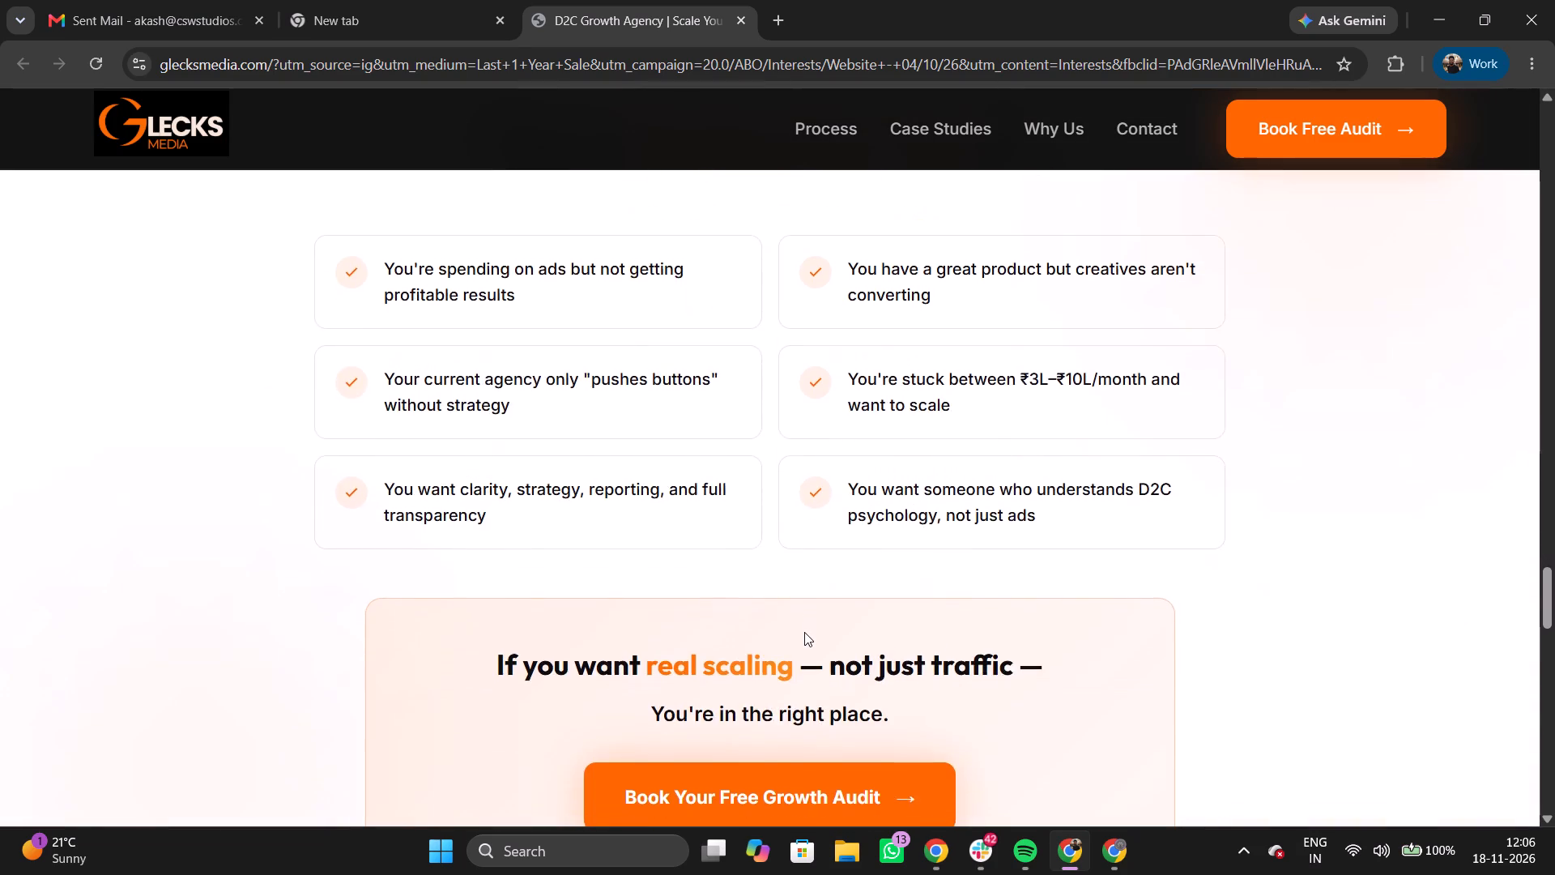
scroll(804, 632, "up", 1)
scroll(804, 632, "down", 3)
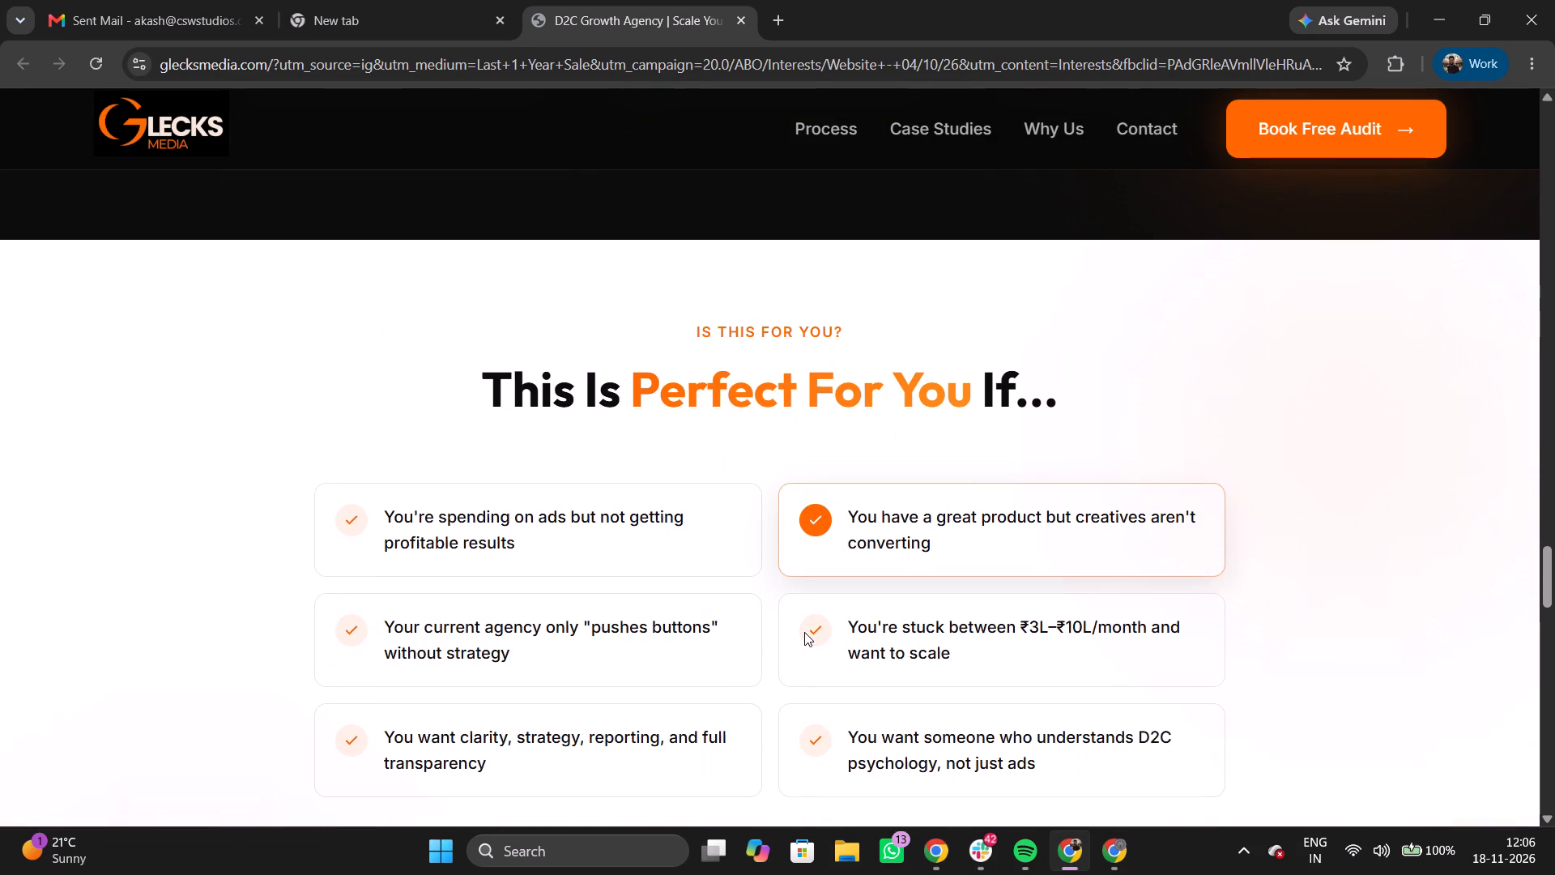
scroll(804, 632, "down", 4)
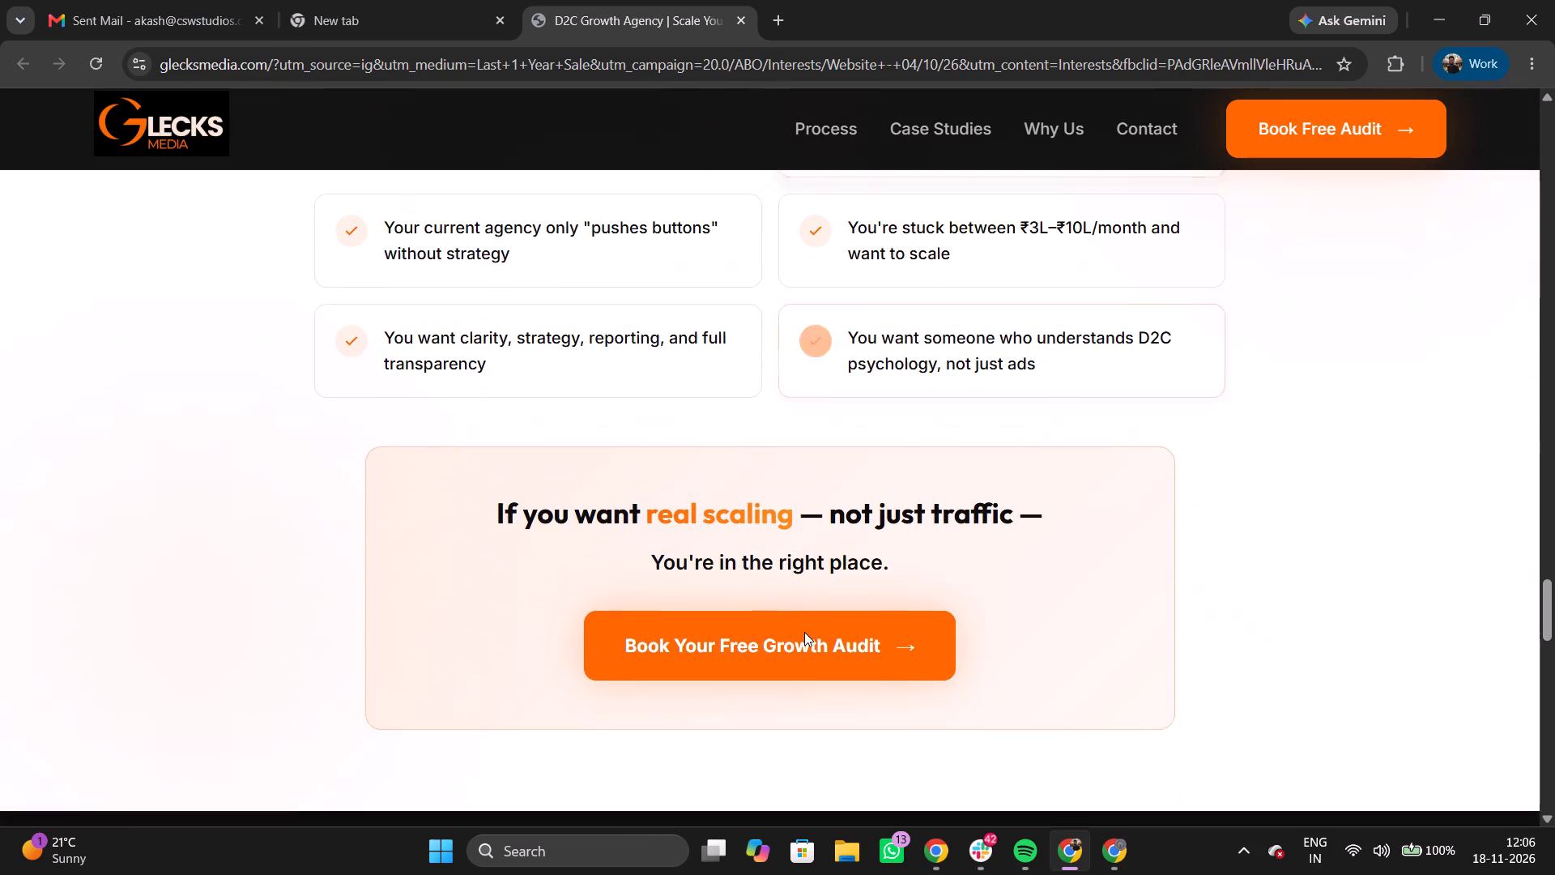
scroll(804, 632, "down", 1)
scroll(926, 442, "down", 3)
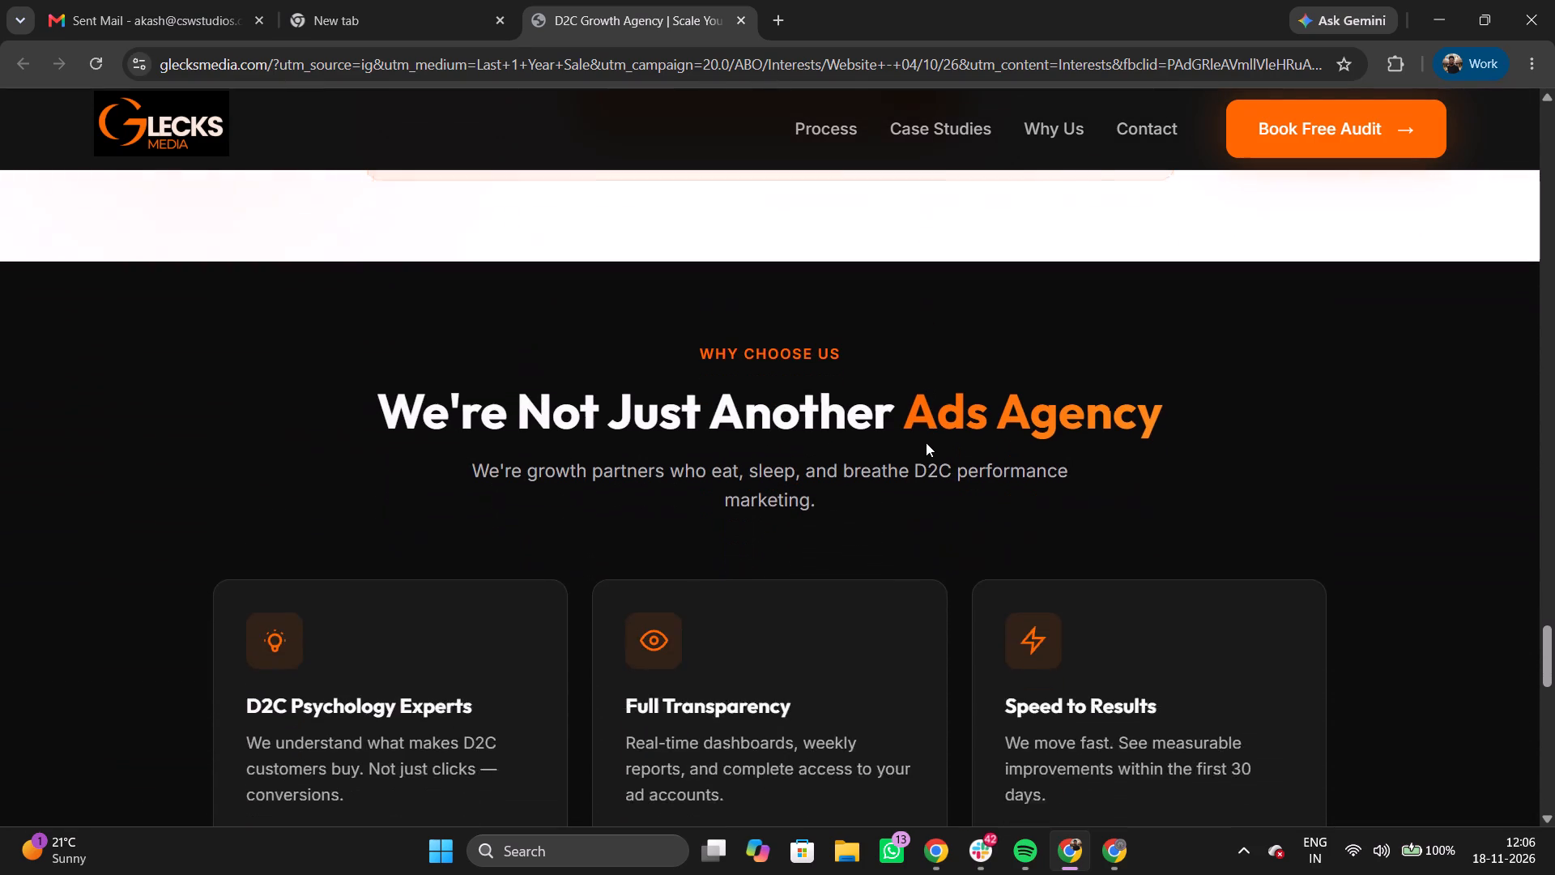
scroll(926, 442, "down", 2)
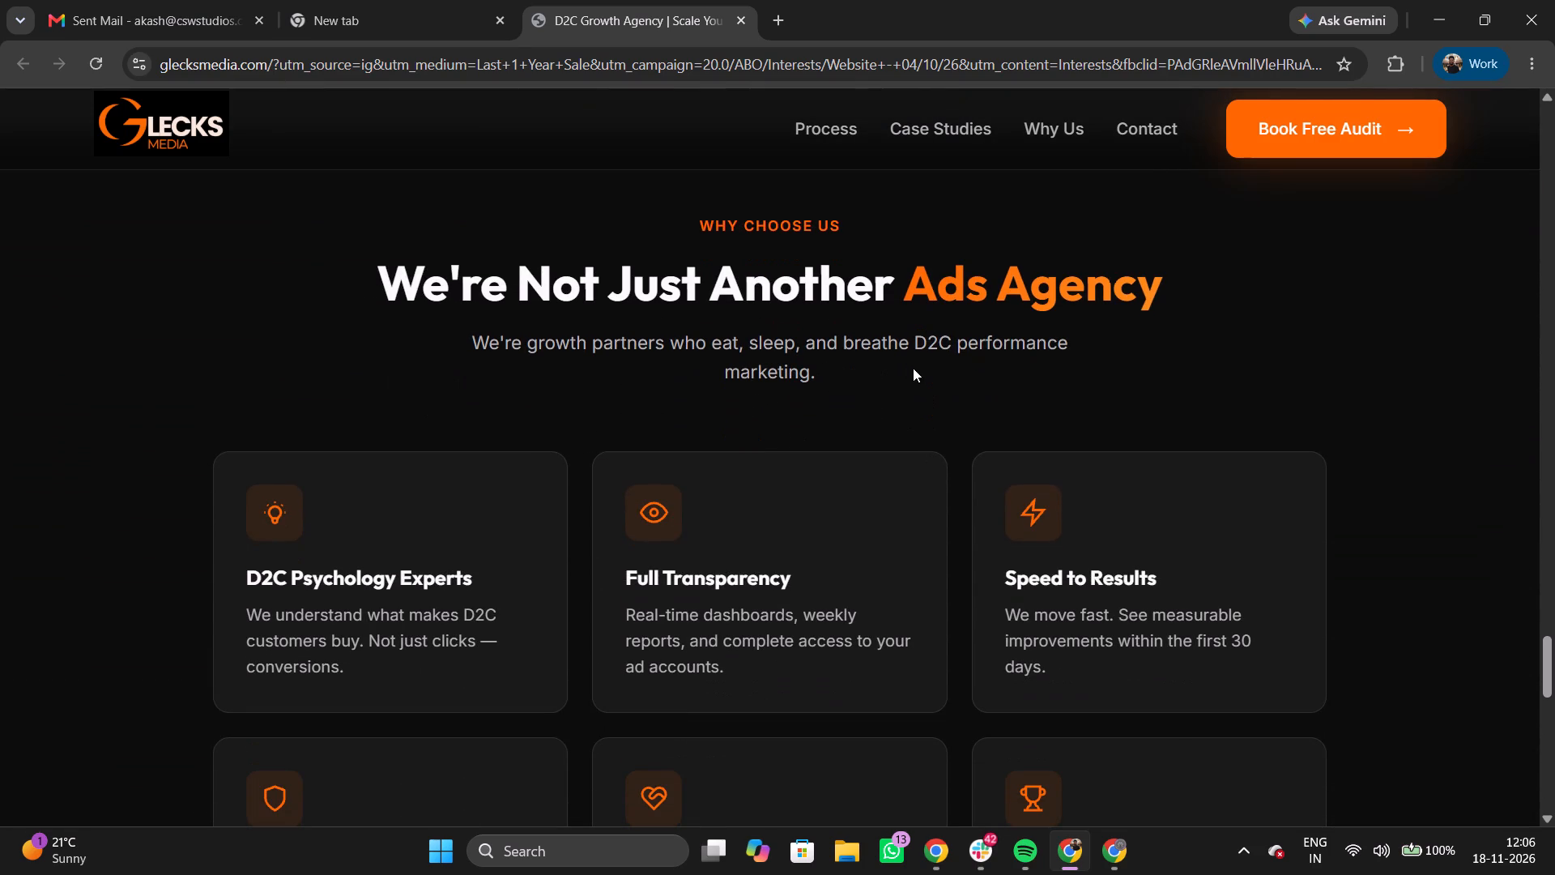
scroll(986, 386, "down", 3)
scroll(956, 505, "down", 1)
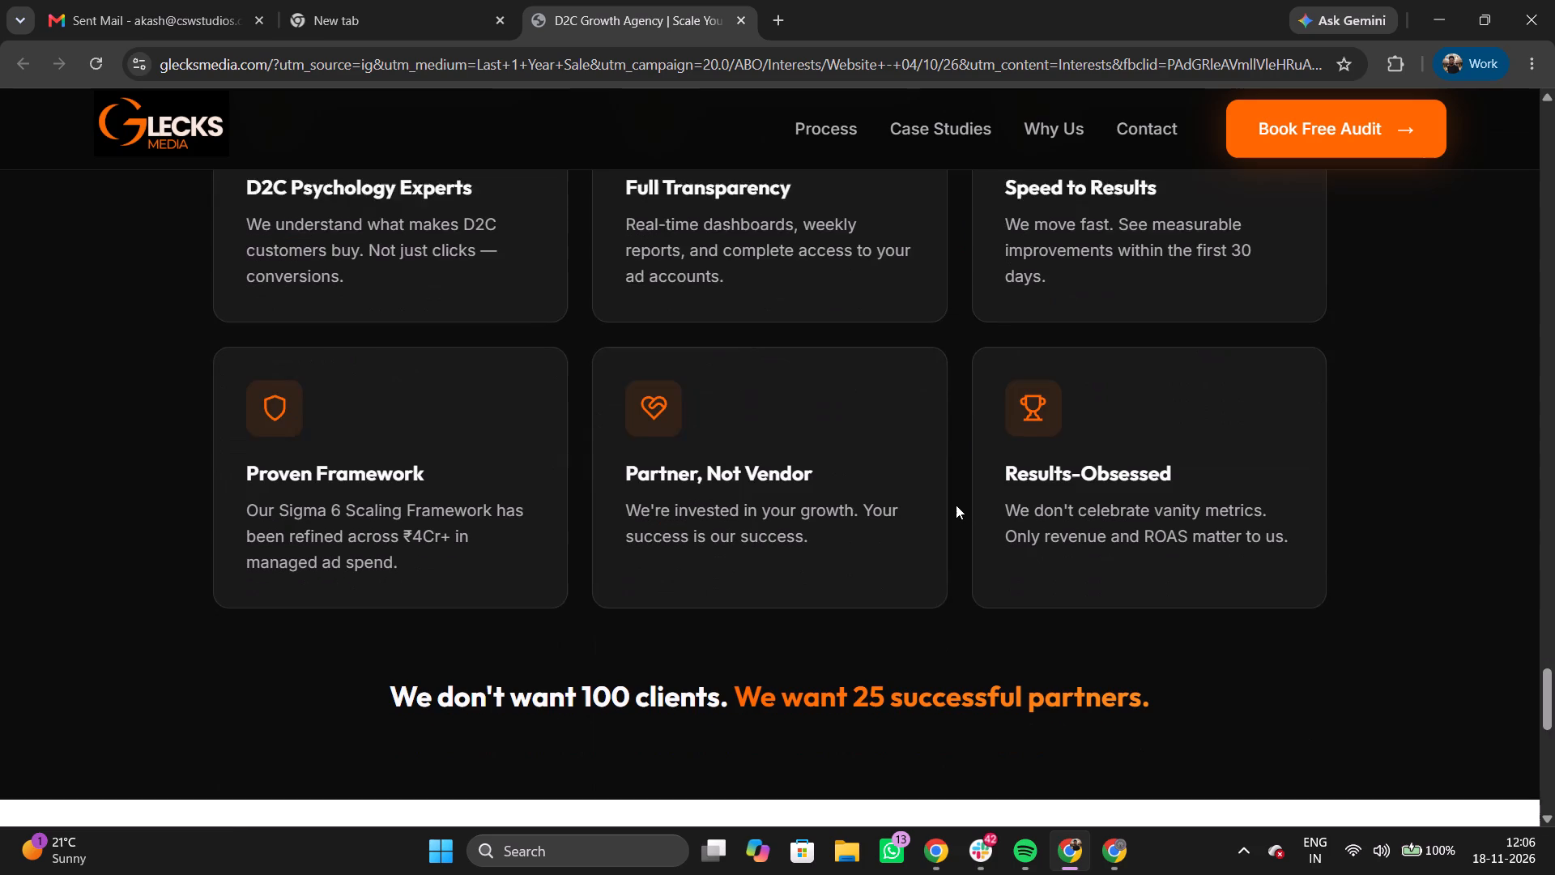
scroll(956, 505, "down", 4)
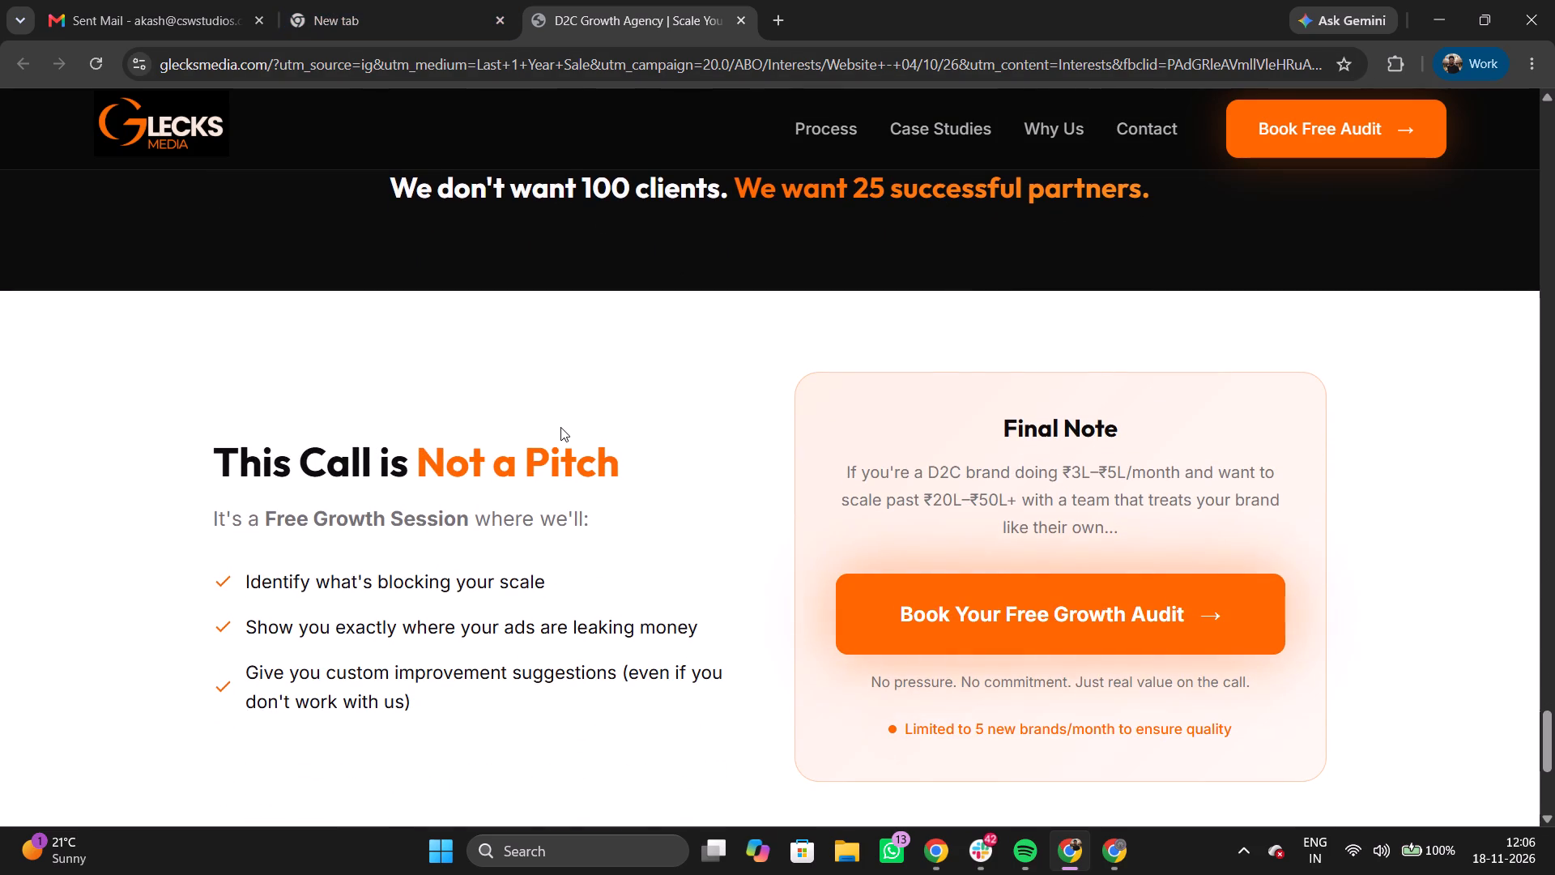
Return to the questionnaire and continue the competitor-difference answer after "just run ads we" with "handle full funnel from CRO to performance strategy".
left_click(1106, 857)
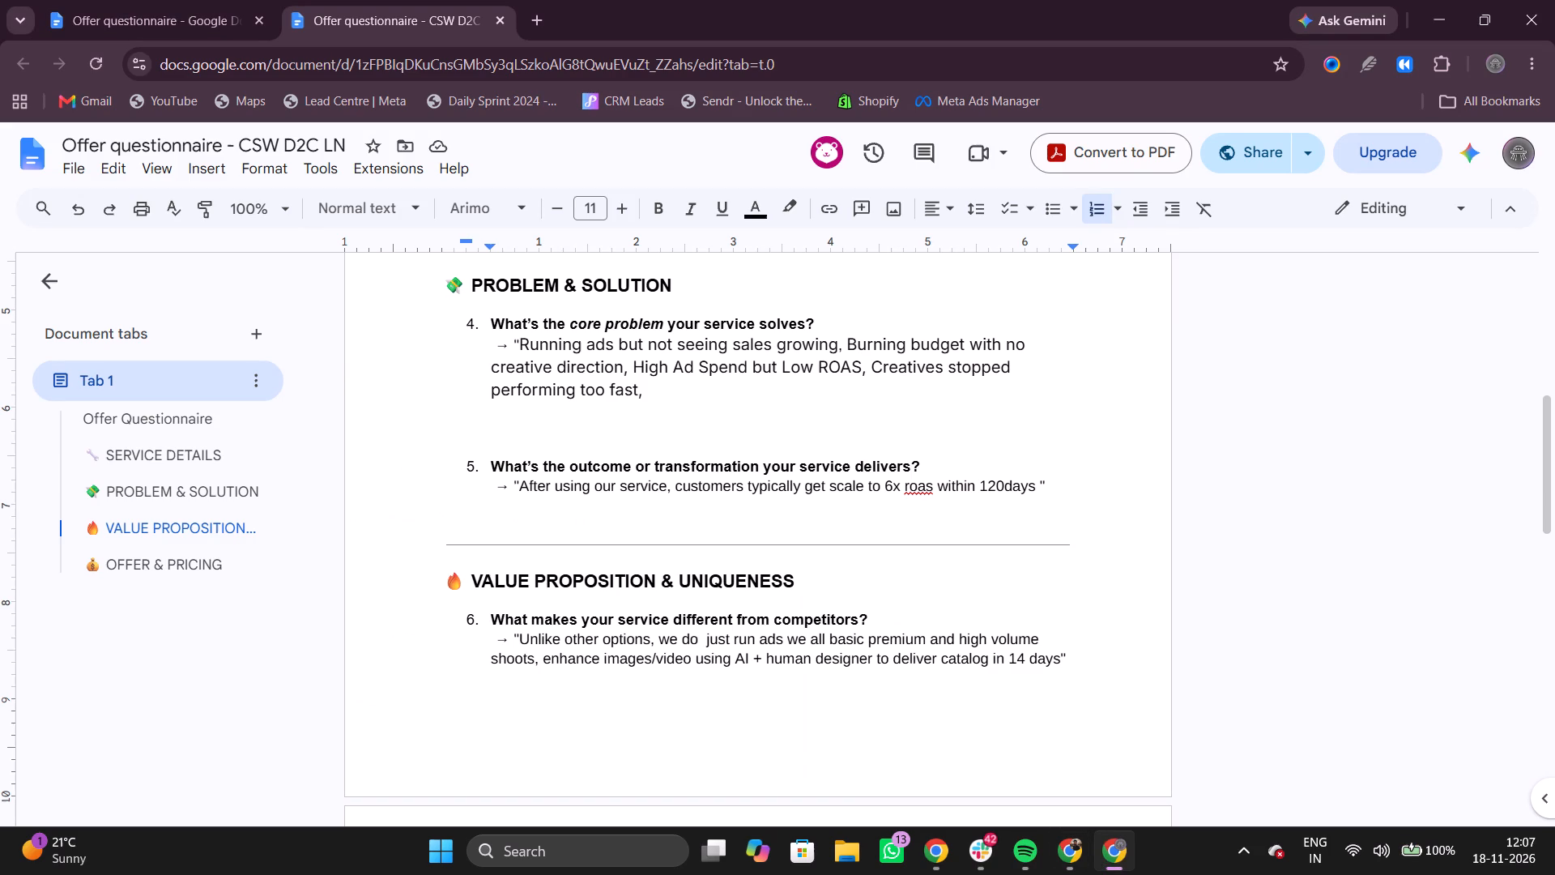
type("handle full")
key("space")
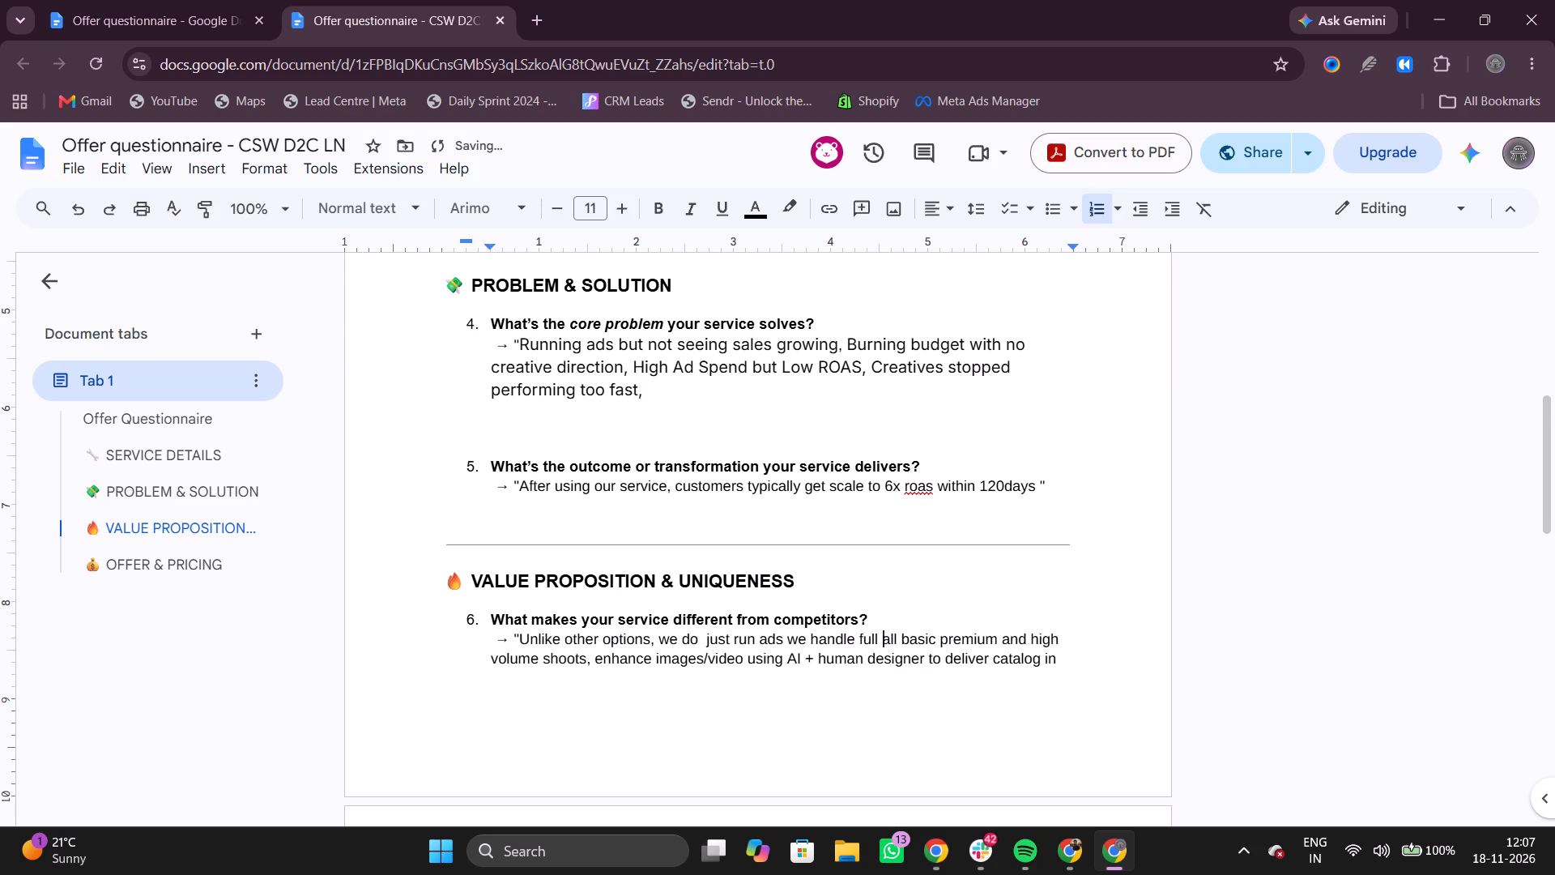
type("funnel from")
key("space")
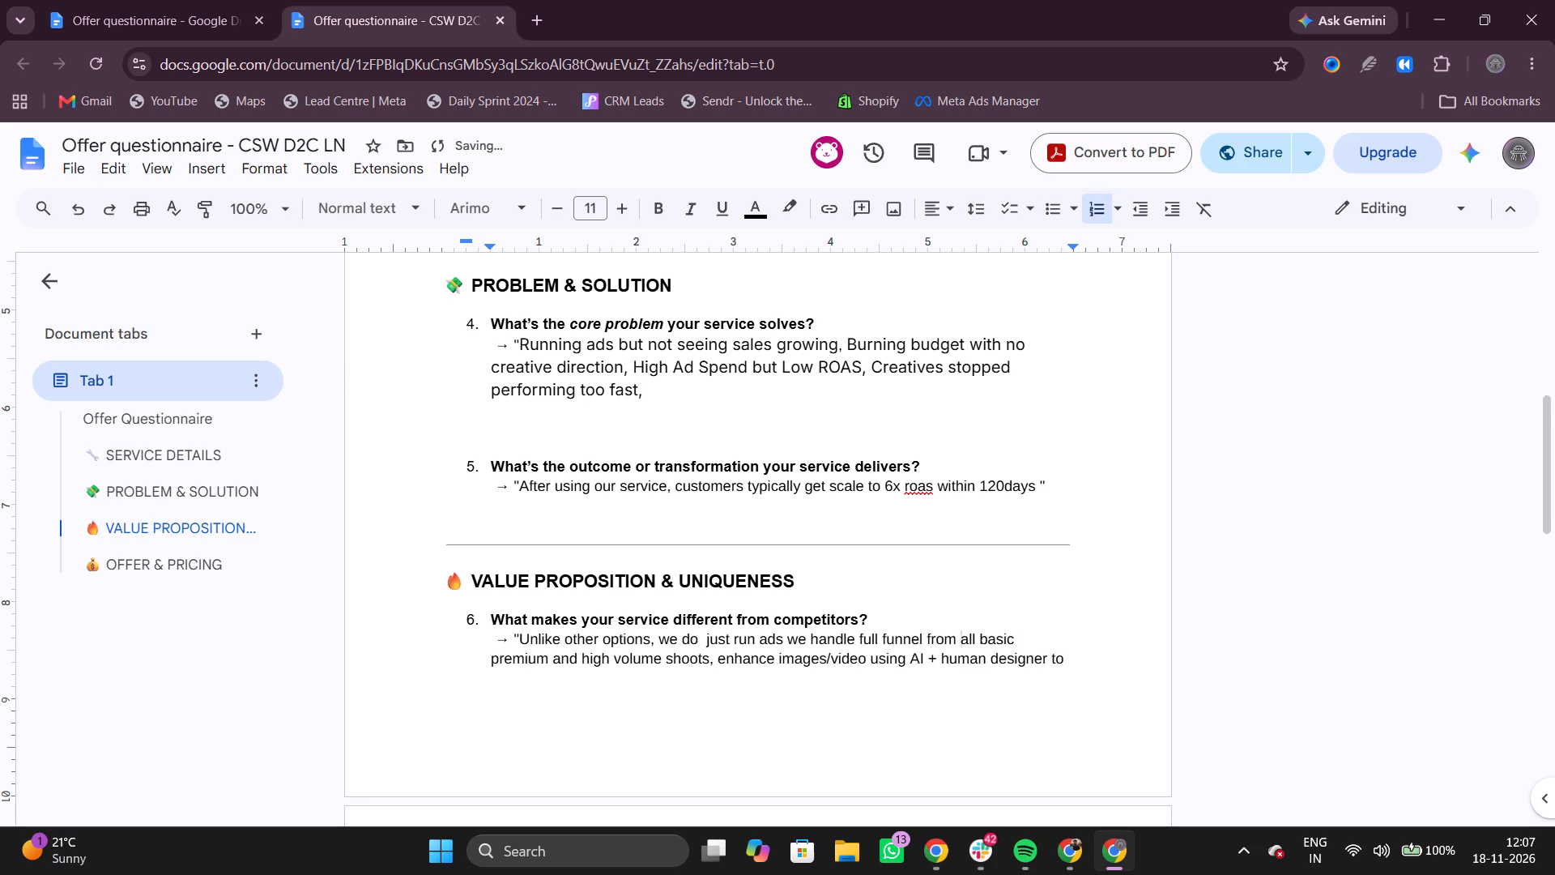
type("CRO")
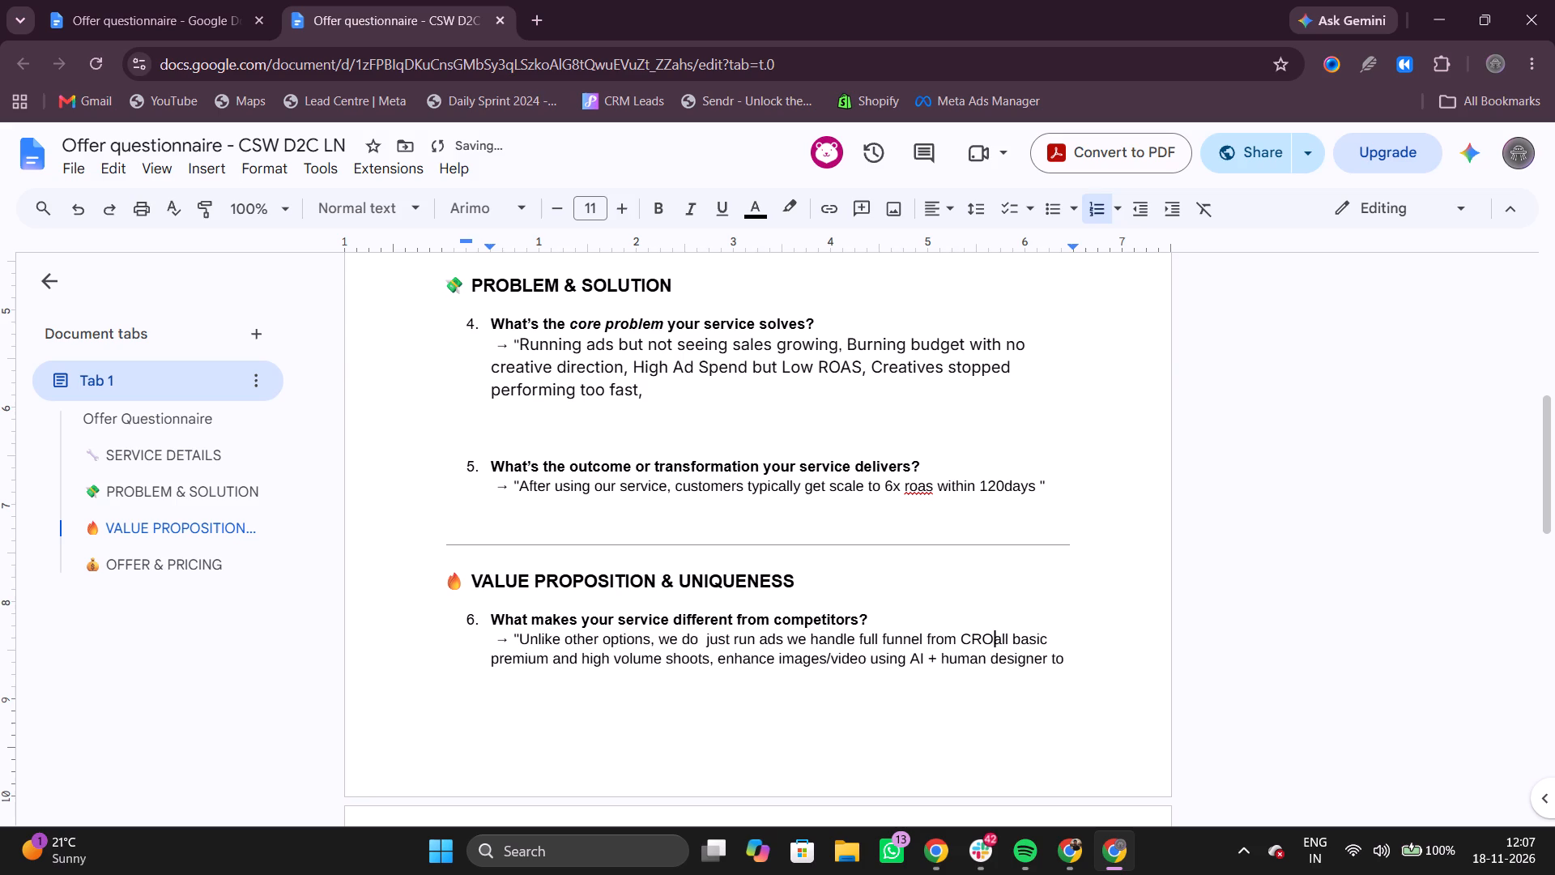
key("space")
type("to")
key("space")
type("pe")
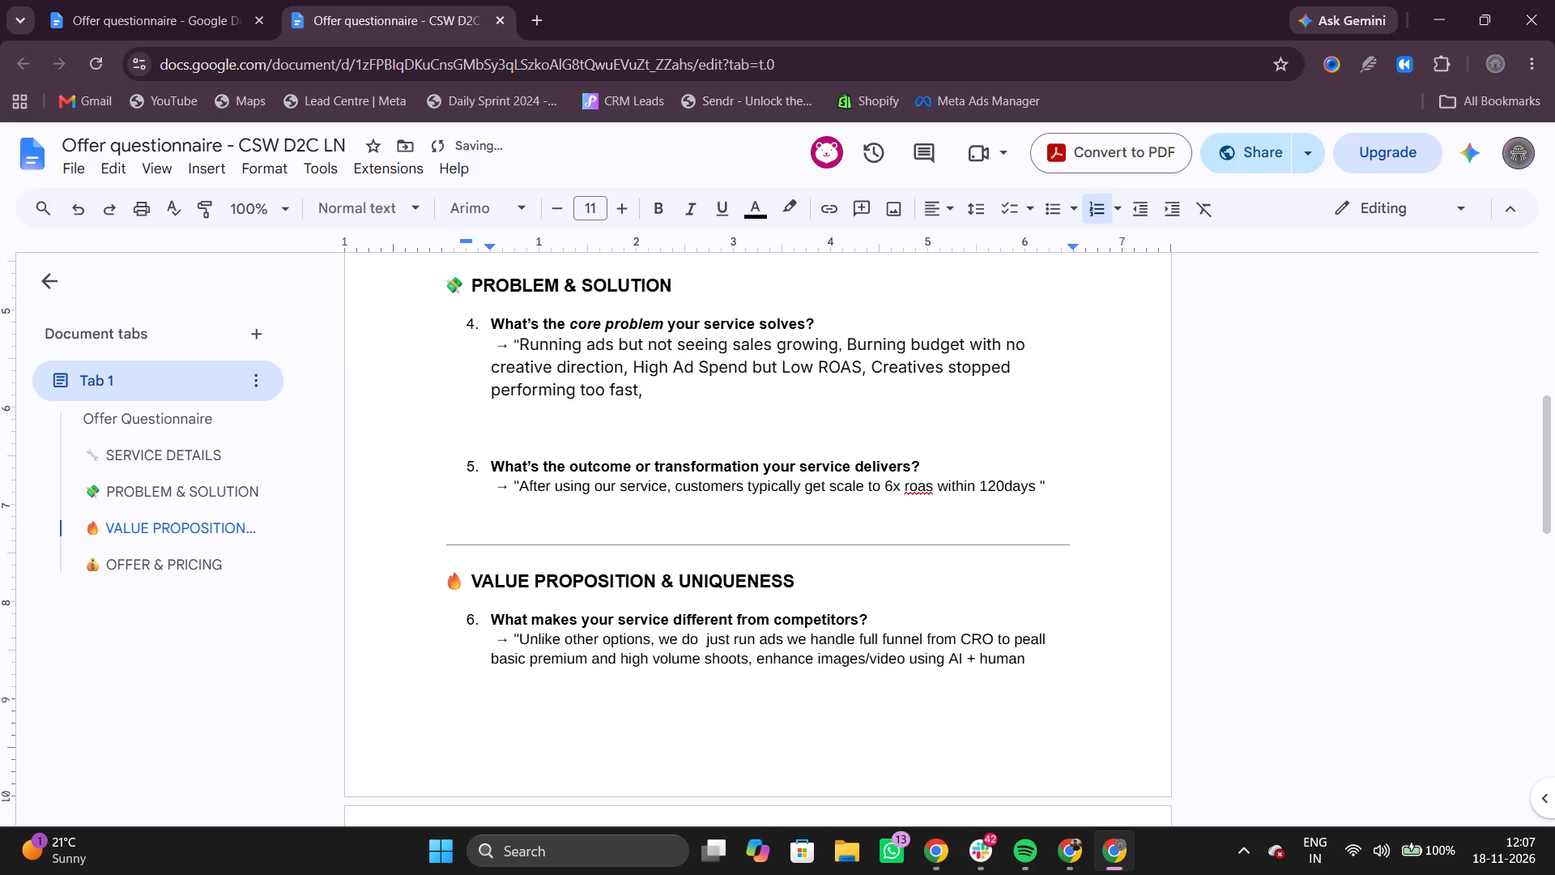
type("rfor")
type("mance")
key("space")
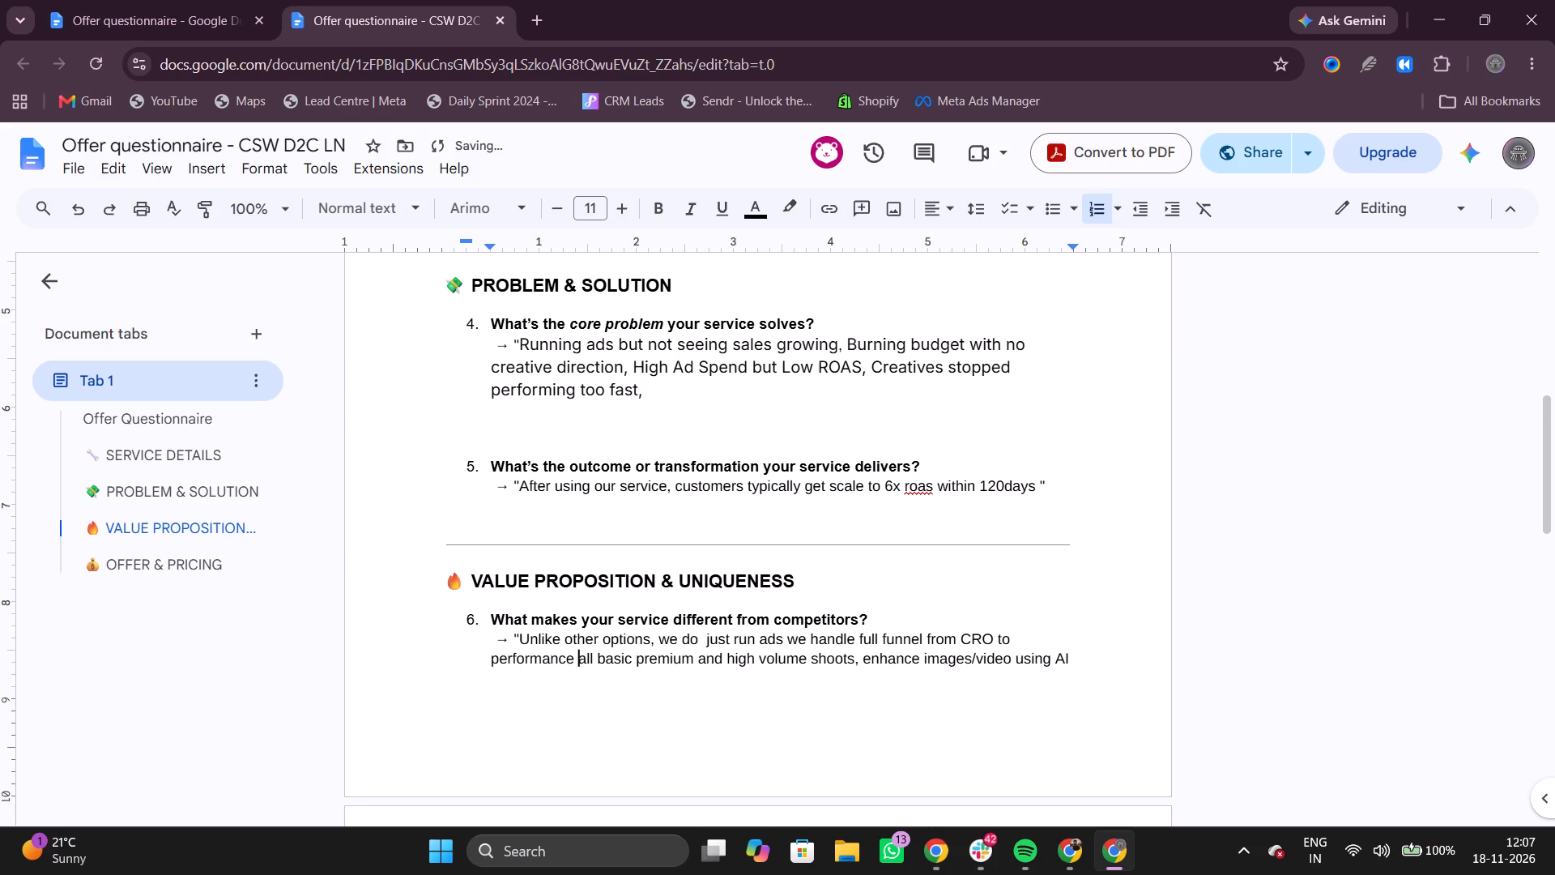
type("startefy")
key("BackSpace")
key("BackSpace")
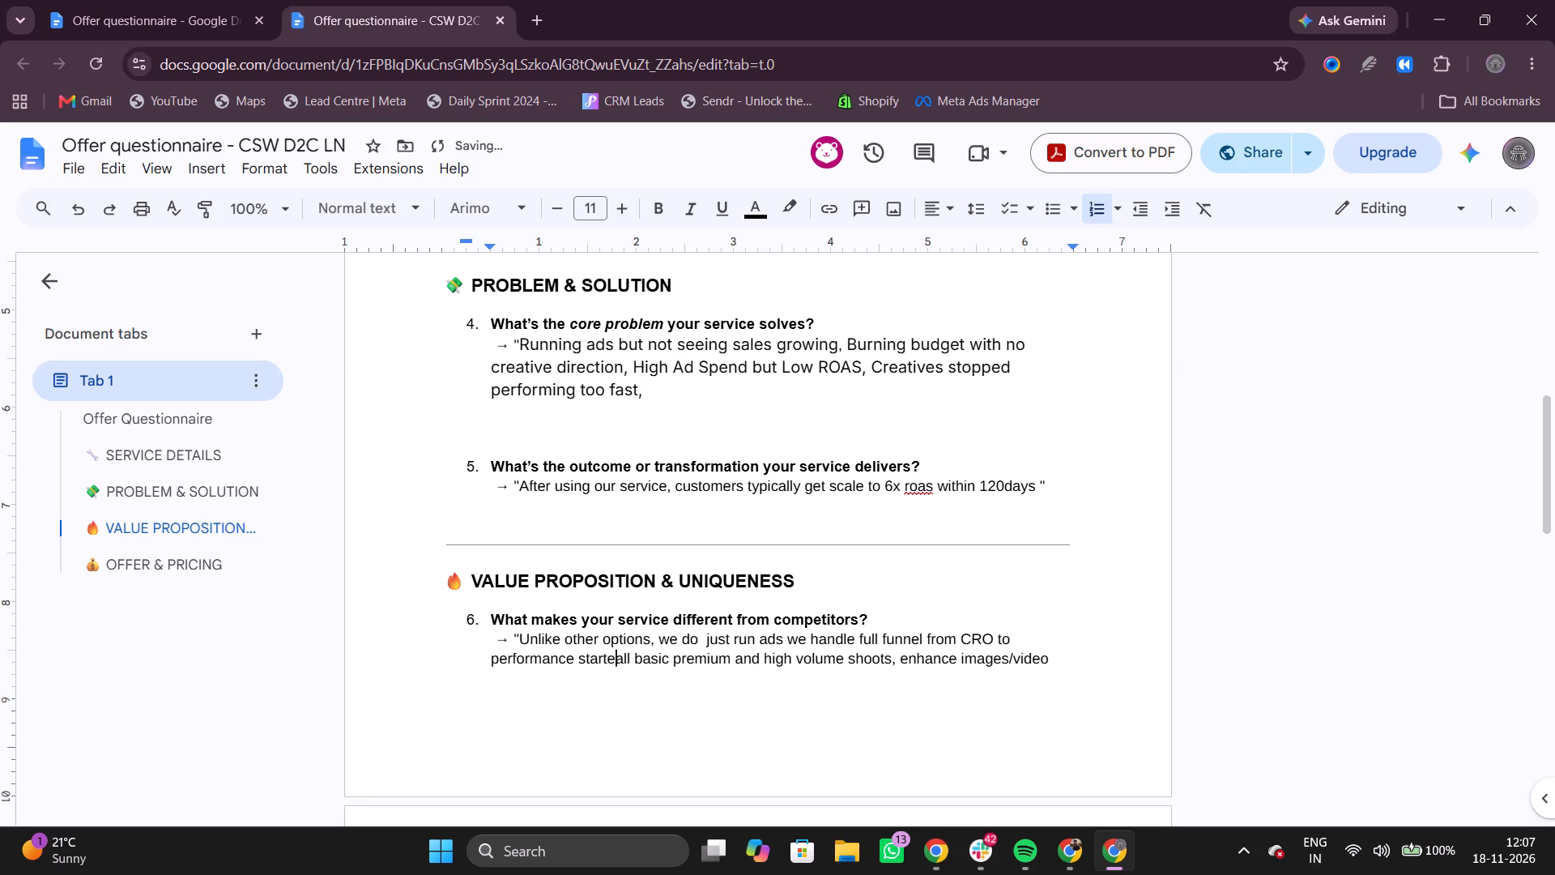
type("gy me")
key("BackSpace")
key("BackSpace")
key("BackSpace")
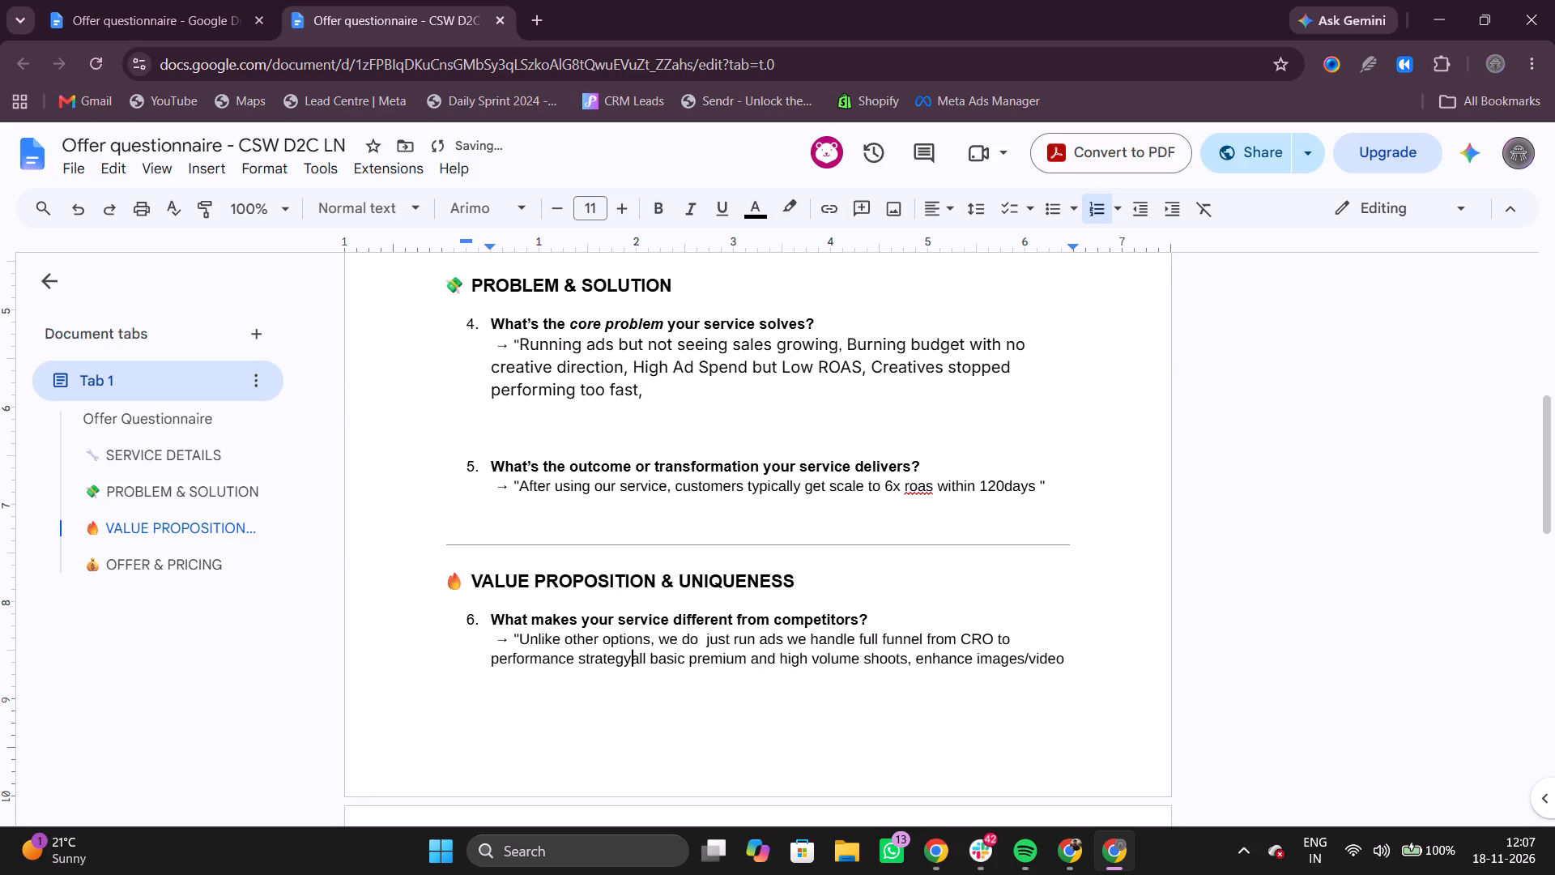
Extend the competitor-difference answer after "performance strategy" with ", media buying, engagement , retention and gamification".
type(", media")
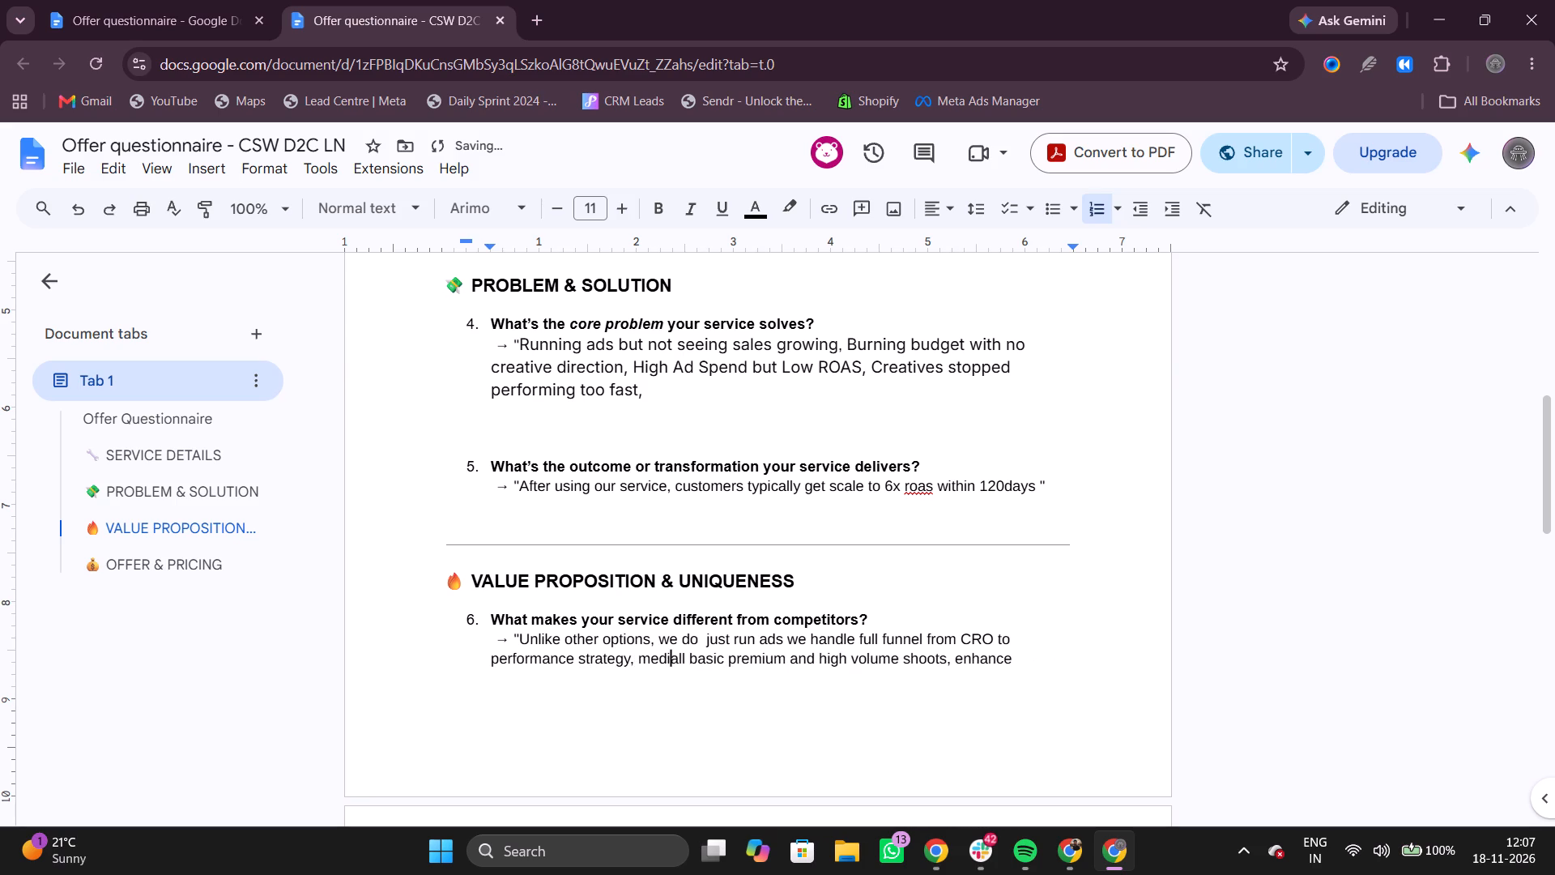
key("space")
type("buying")
key("space")
key("BackSpace")
type(",")
key("space")
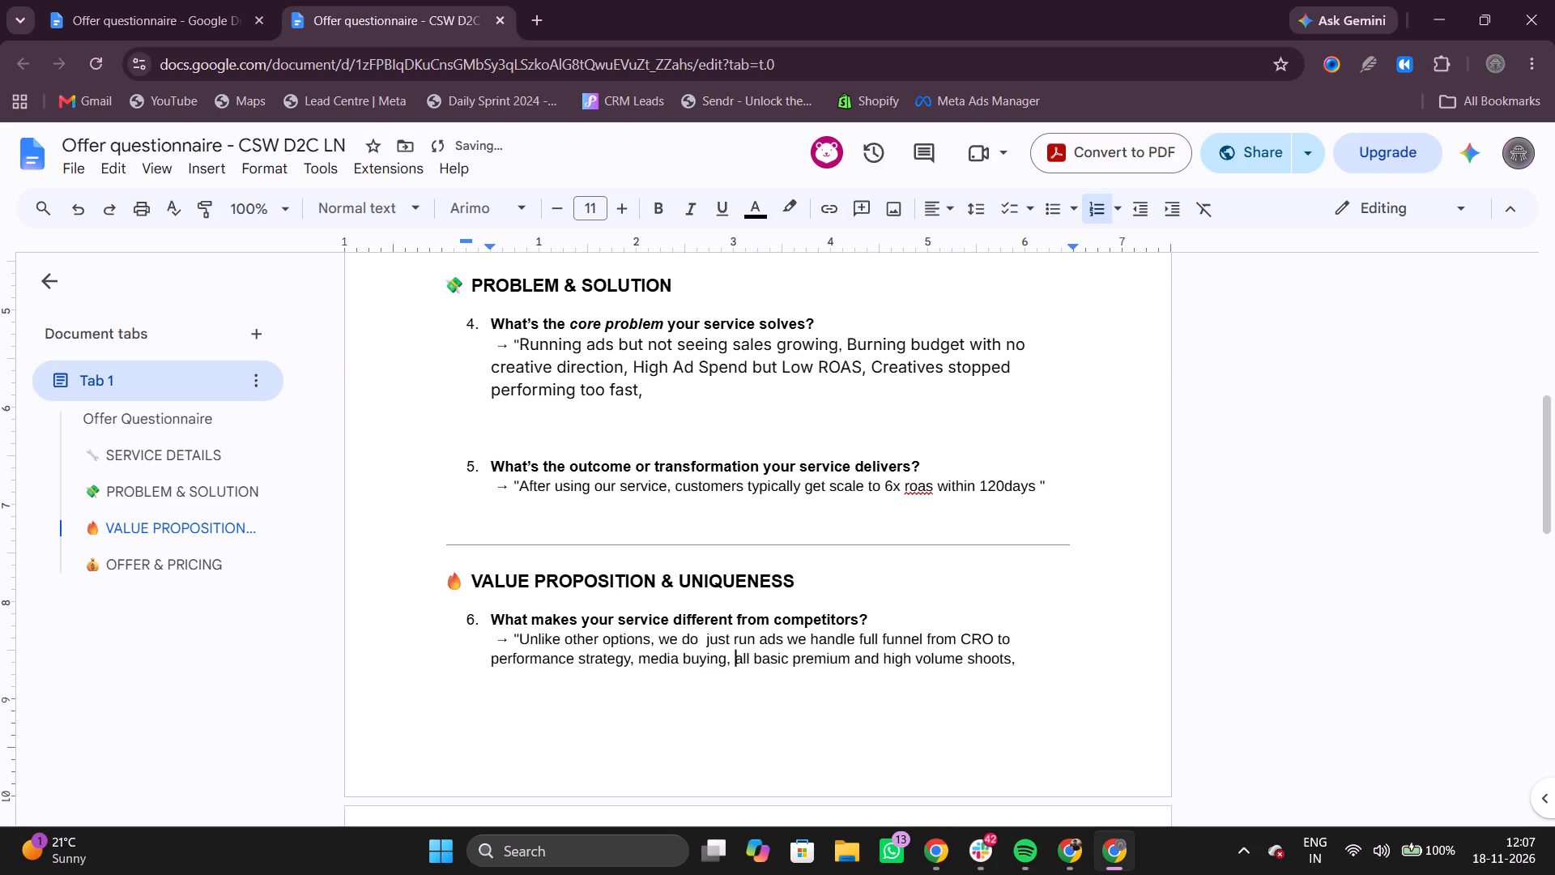
type("eneg")
key("BackSpace")
key("BackSpace")
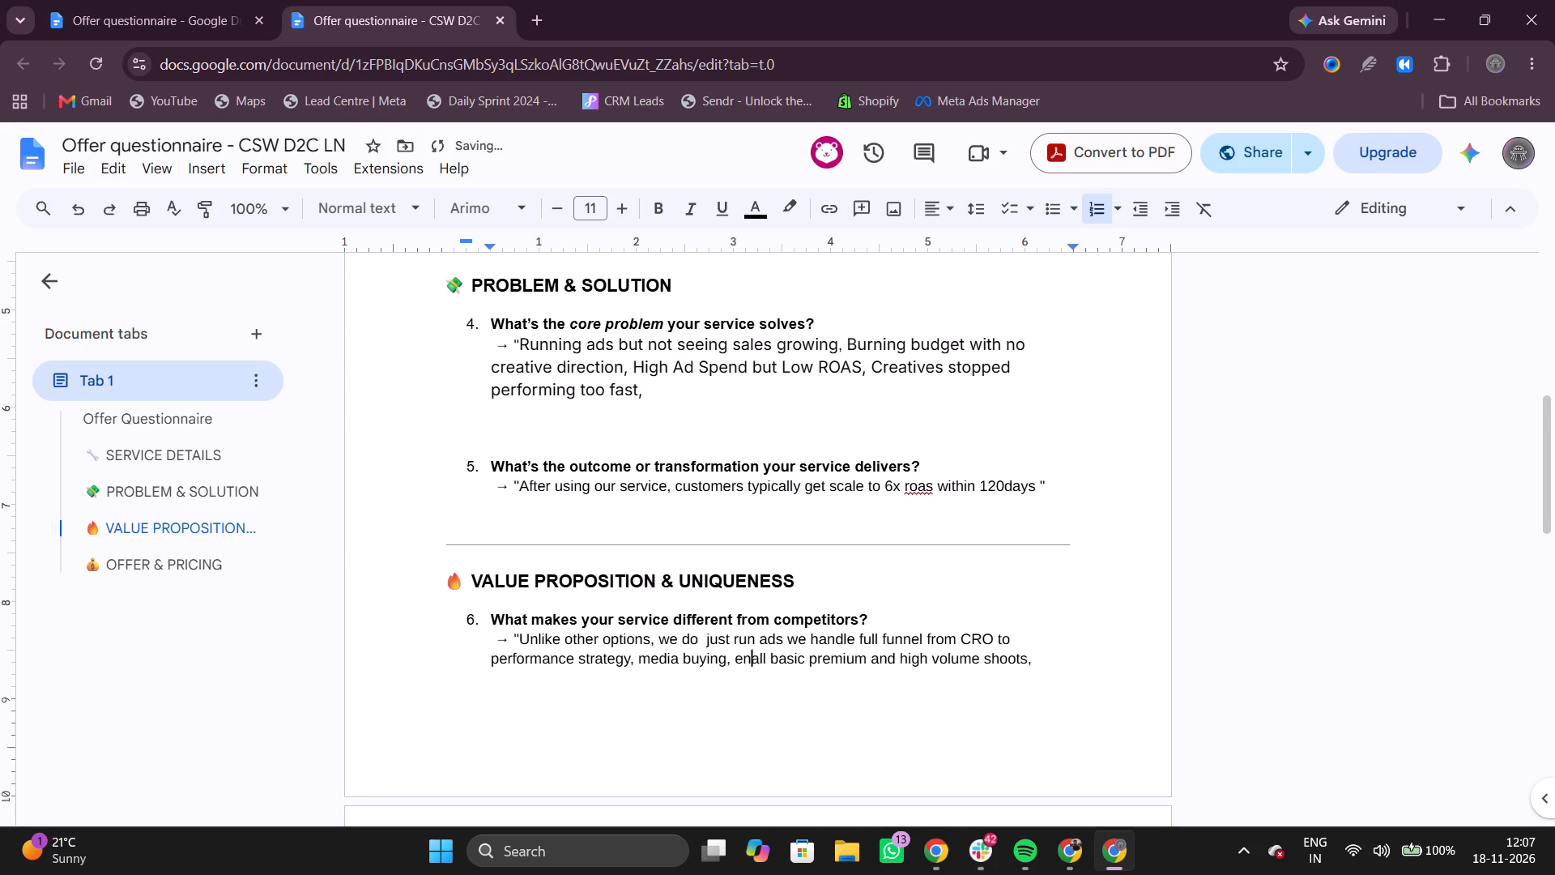
type("gagement")
key("space")
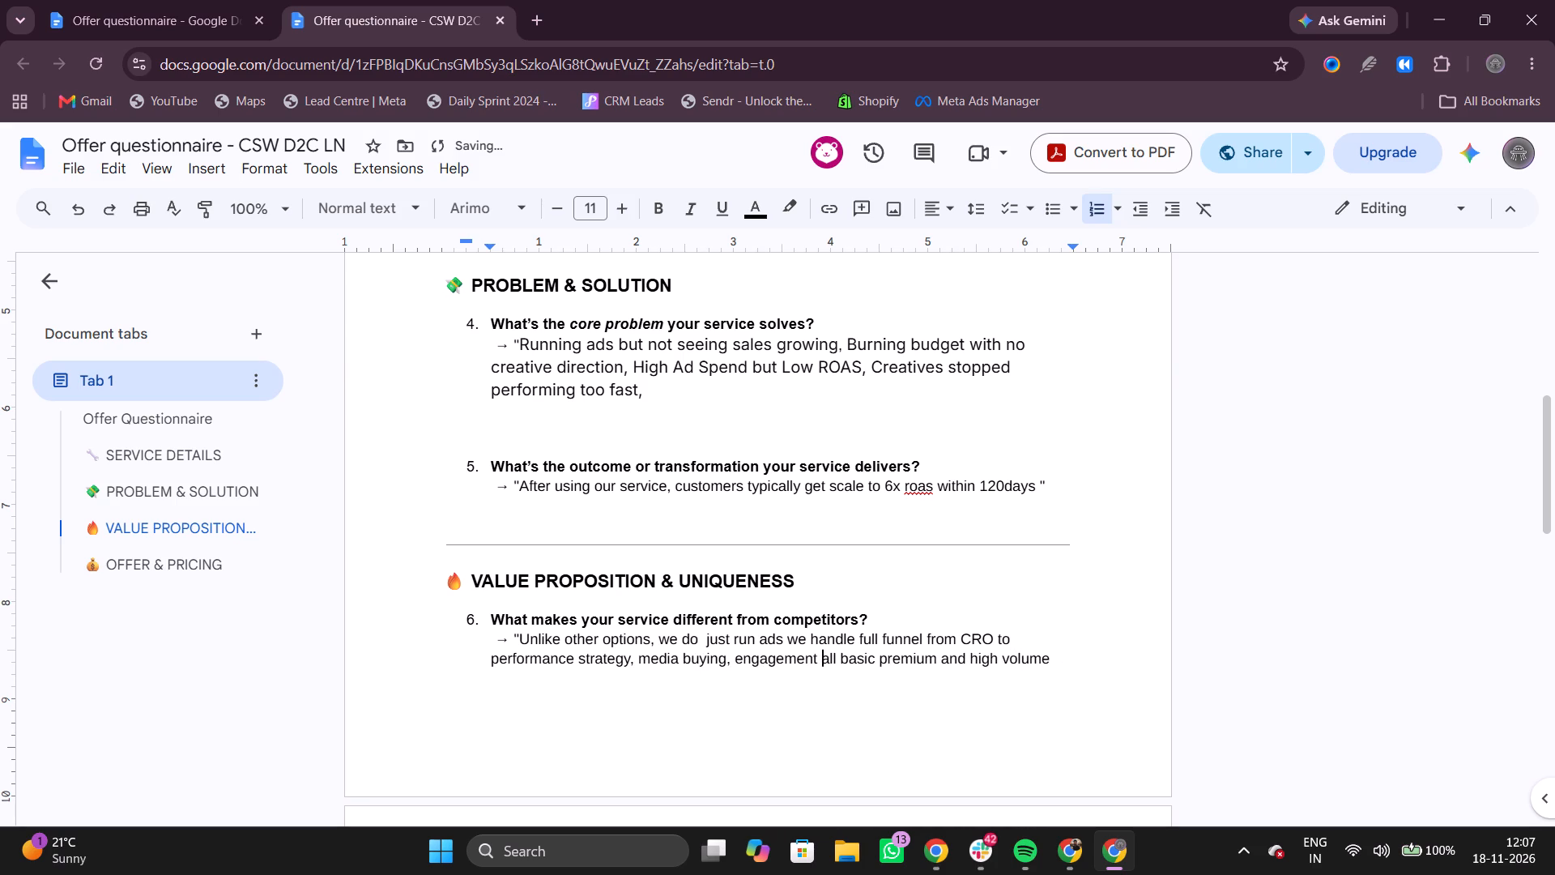
key("BackSpace")
key("space")
type(",")
key("space")
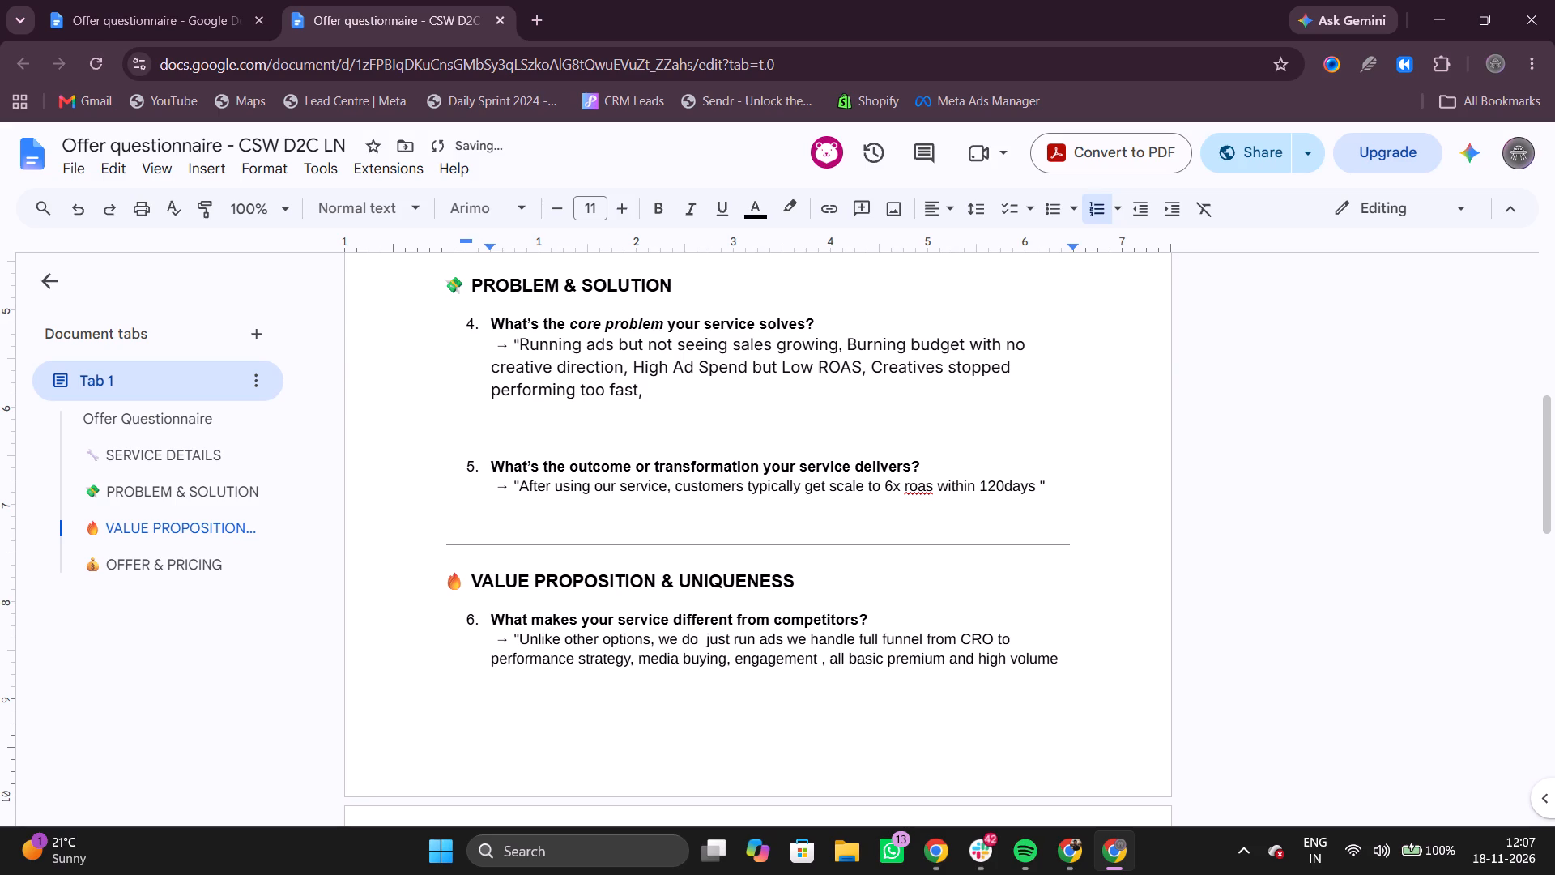
type("rr")
key("BackSpace")
type("etention and ge")
key("BackSpace")
type("am")
type("ification")
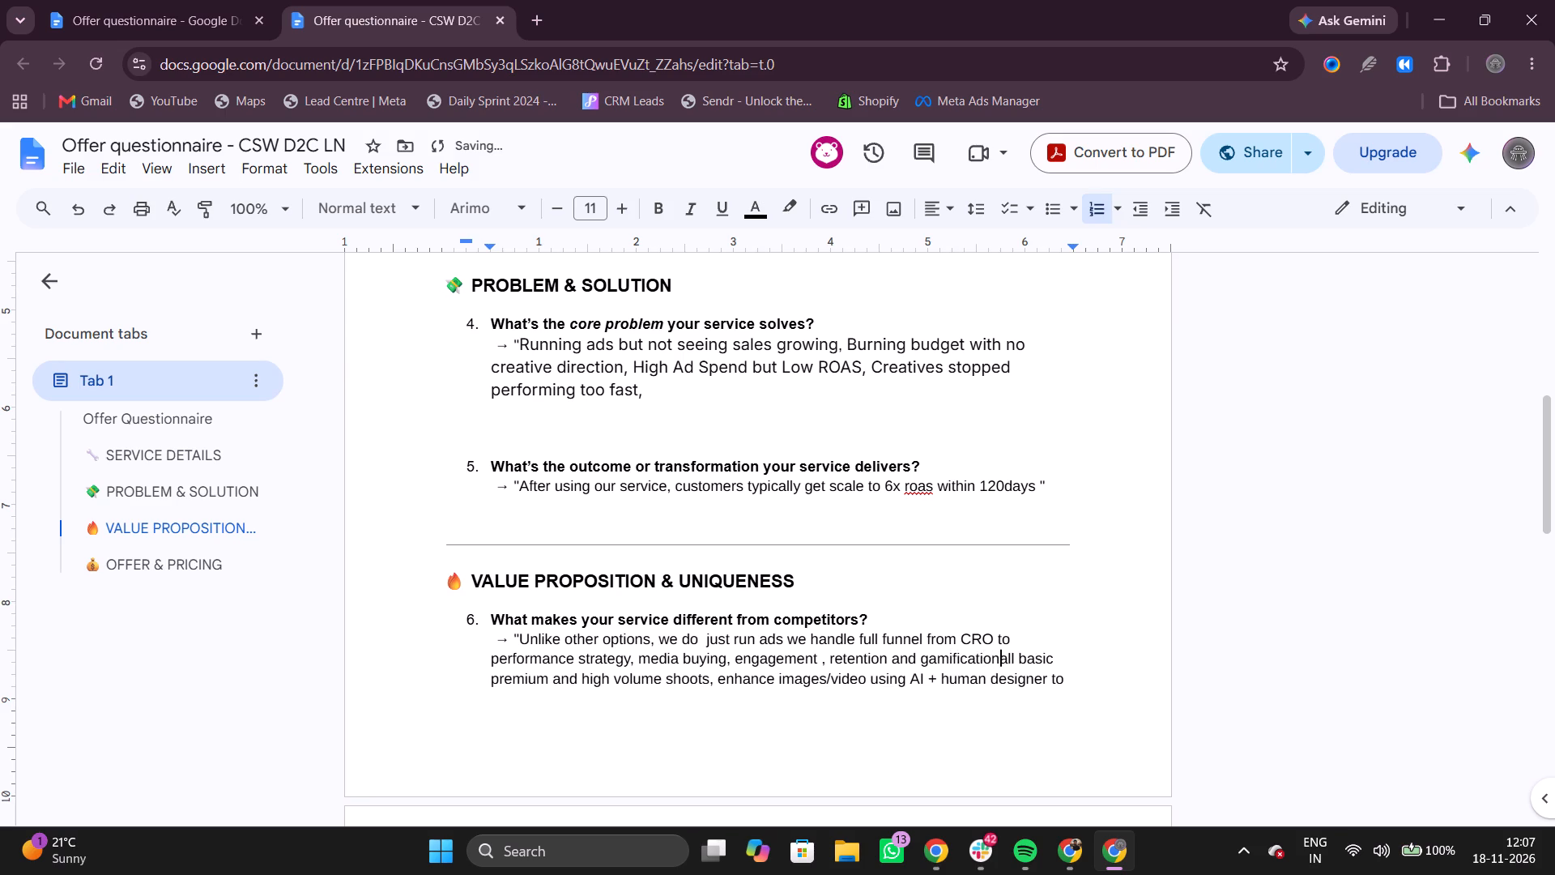
key("space")
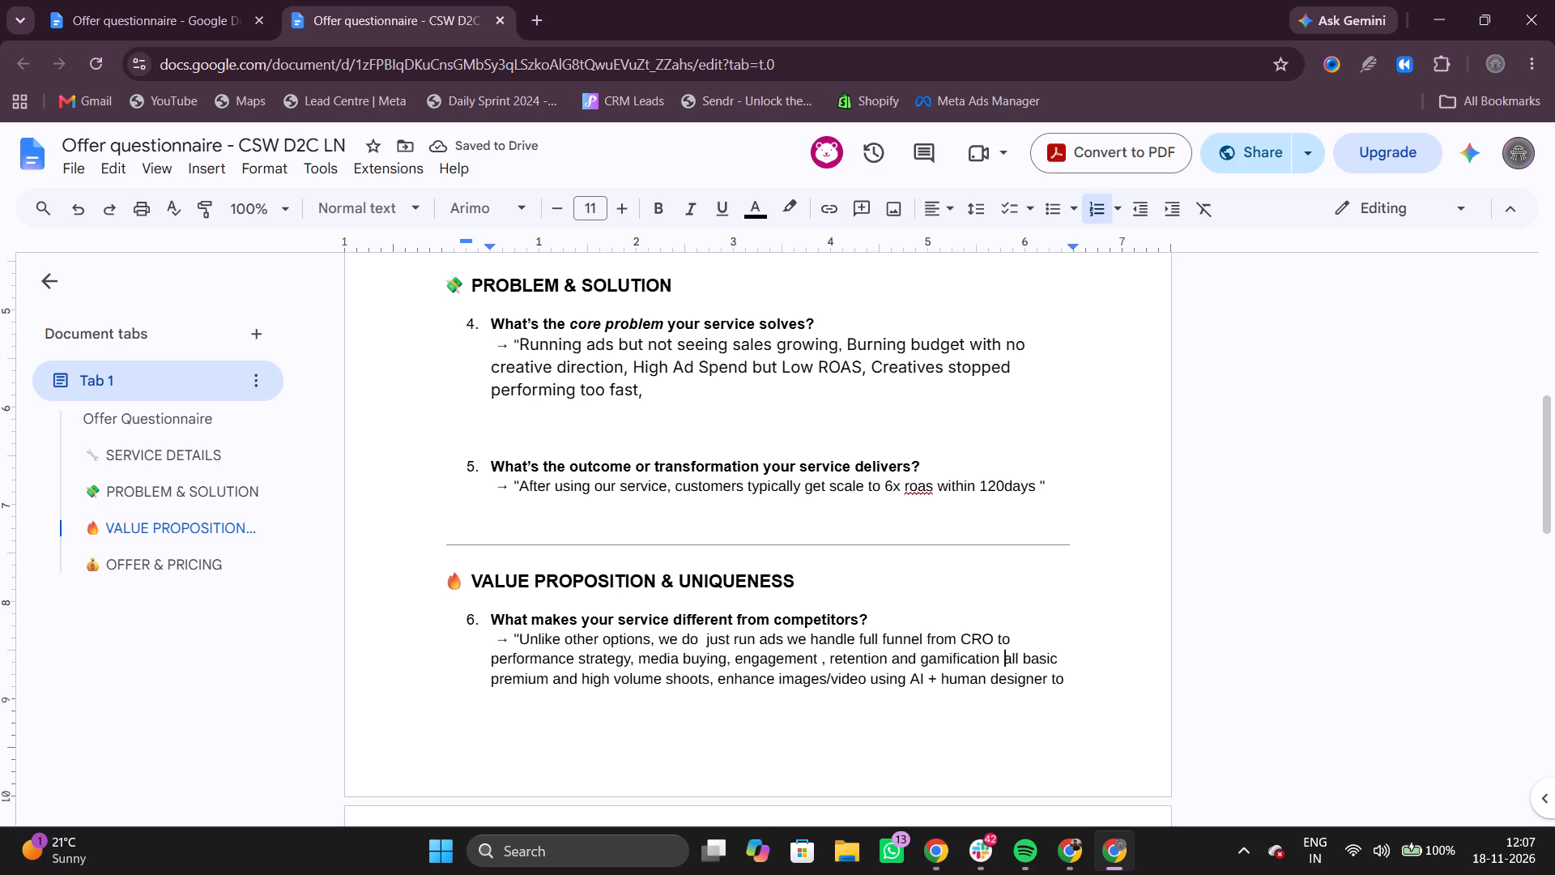
Delete the old wording from "all basic premium and high volume shoots" through "AI + human designer", keeping "to deliver" after "gamification".
key("shift+Down")
key("shift+Down")
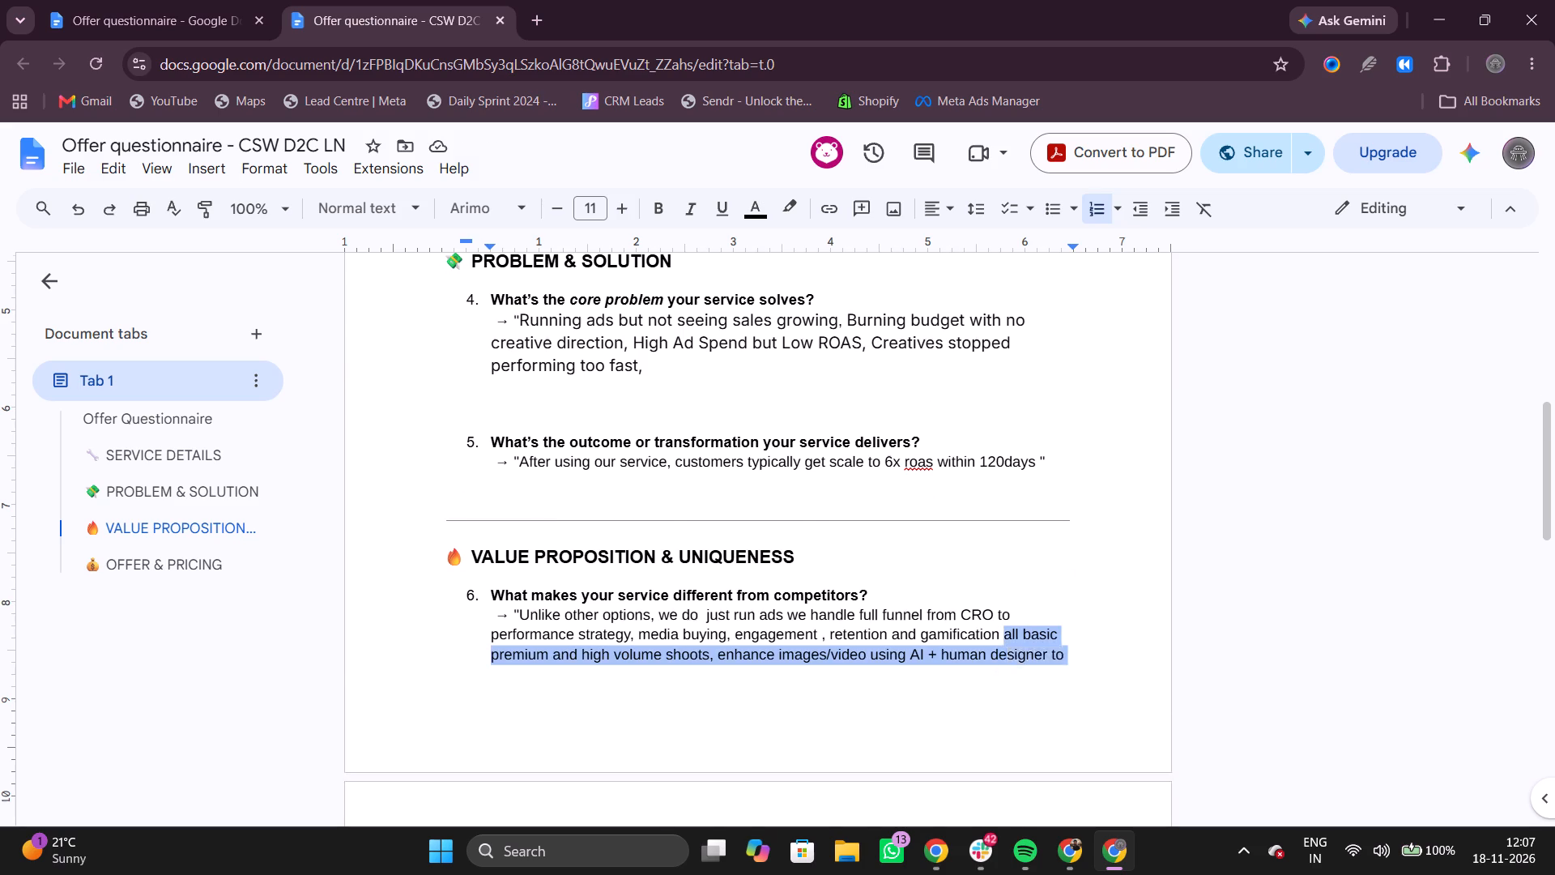
key("shift+Left")
key("shift+Left")
key("shift+Left")
key("shift+Left")
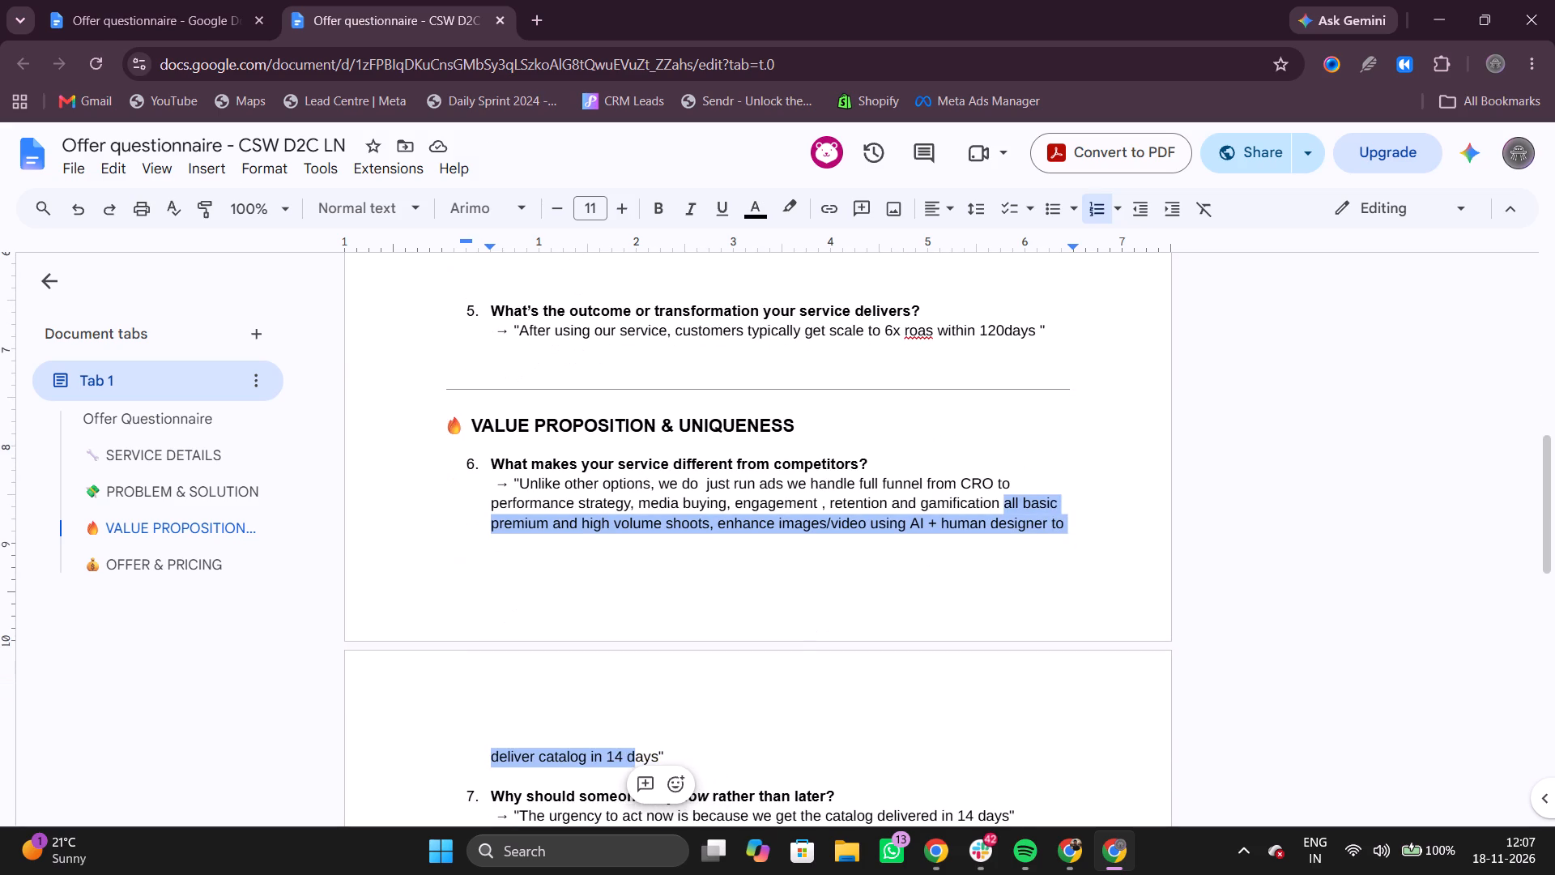
key("shift+Left")
key("shift+Left")
key("shift+Left")
key("shift+Left")
key("shift+Left")
key("shift+Left")
key("shift+Left")
key("shift+Left")
key("shift+Left")
key("shift+Left")
key("shift+Left")
key("shift+Left")
key("shift+Left")
key("shift+Left")
key("shift+Left")
key("shift+Left")
key("shift+Left")
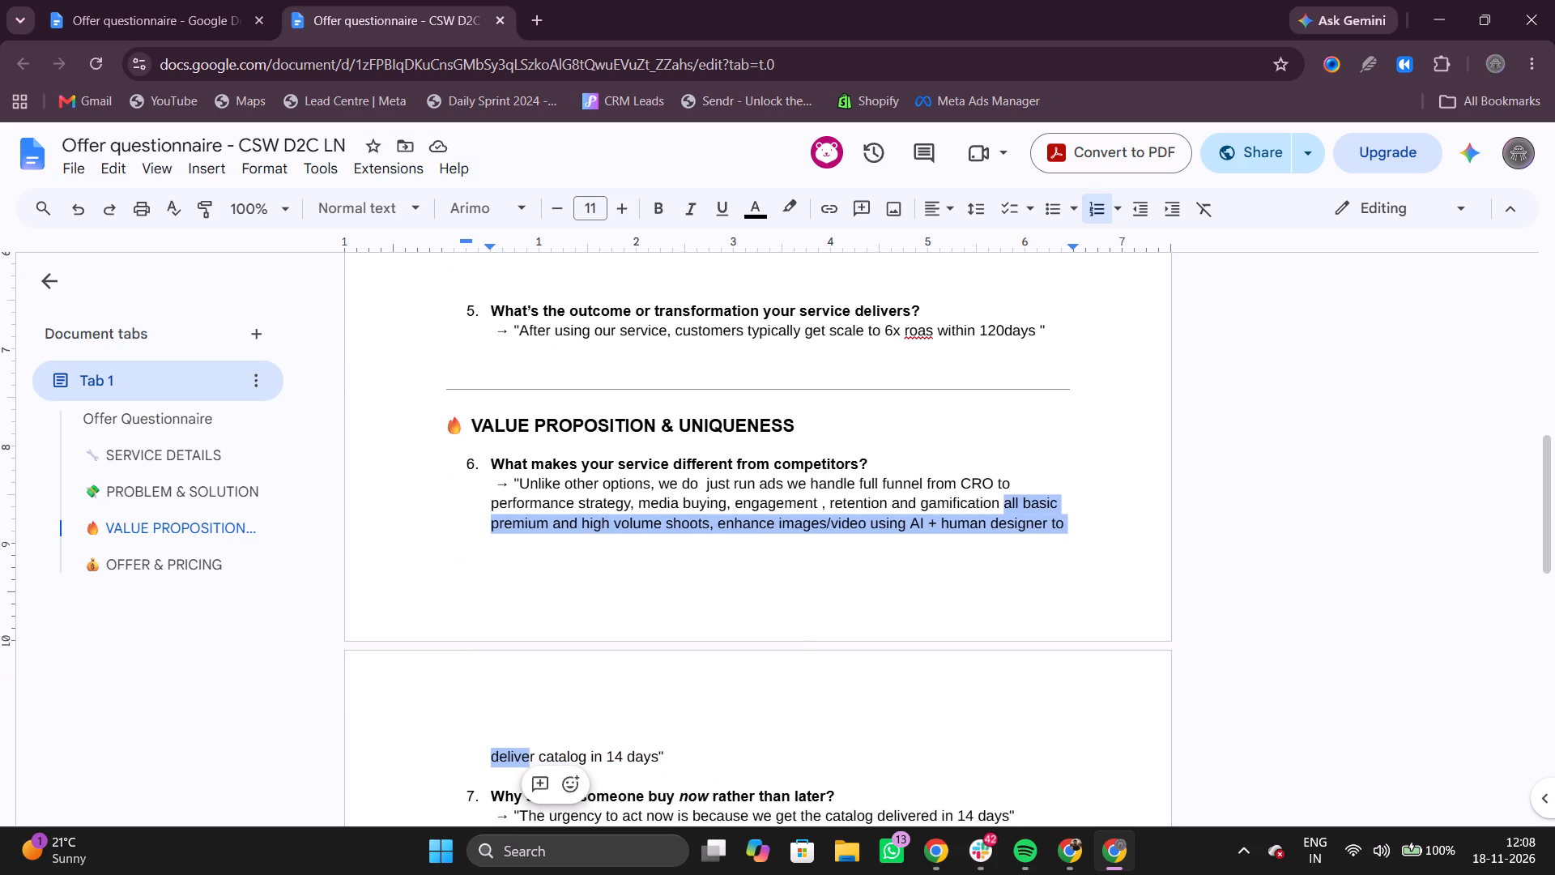
key("shift+Left")
key("shift+Left")
key("shift+Left")
key("shift+Left")
key("shift+Left")
key("shift+Left")
key("shift+Left")
key("shift+Left")
key("shift+Left")
key("BackSpace")
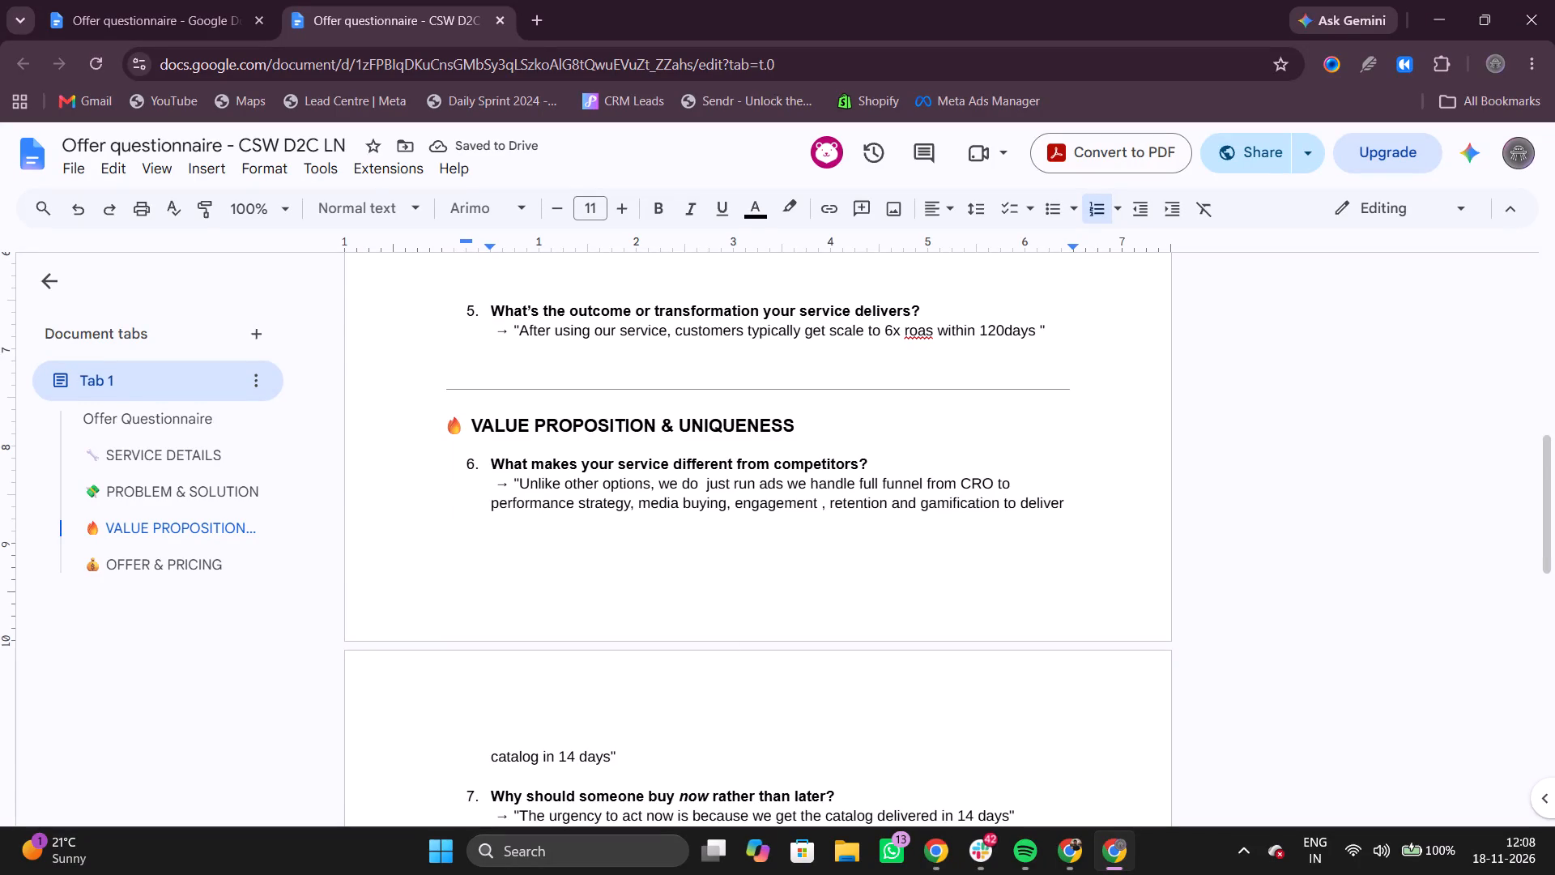
Replace "catalog" at the end of the competitor-difference answer with "6x ROAS".
left_click_drag(539, 764, 500, 755)
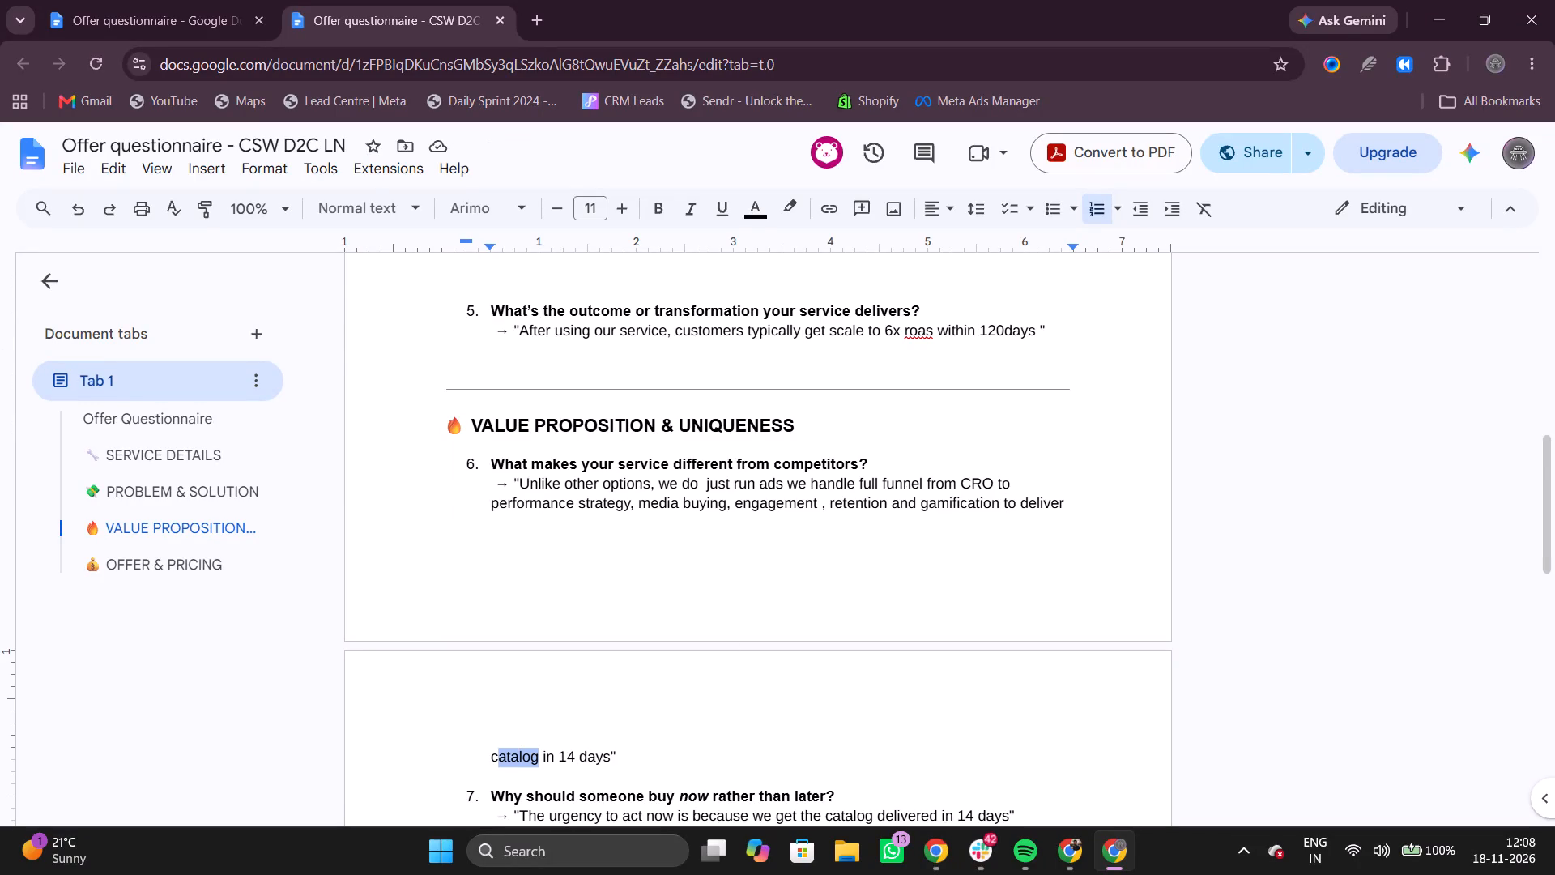
left_click_drag(500, 755, 494, 755)
type("ROAS")
key("space")
key("Left")
key("Left")
key("Left")
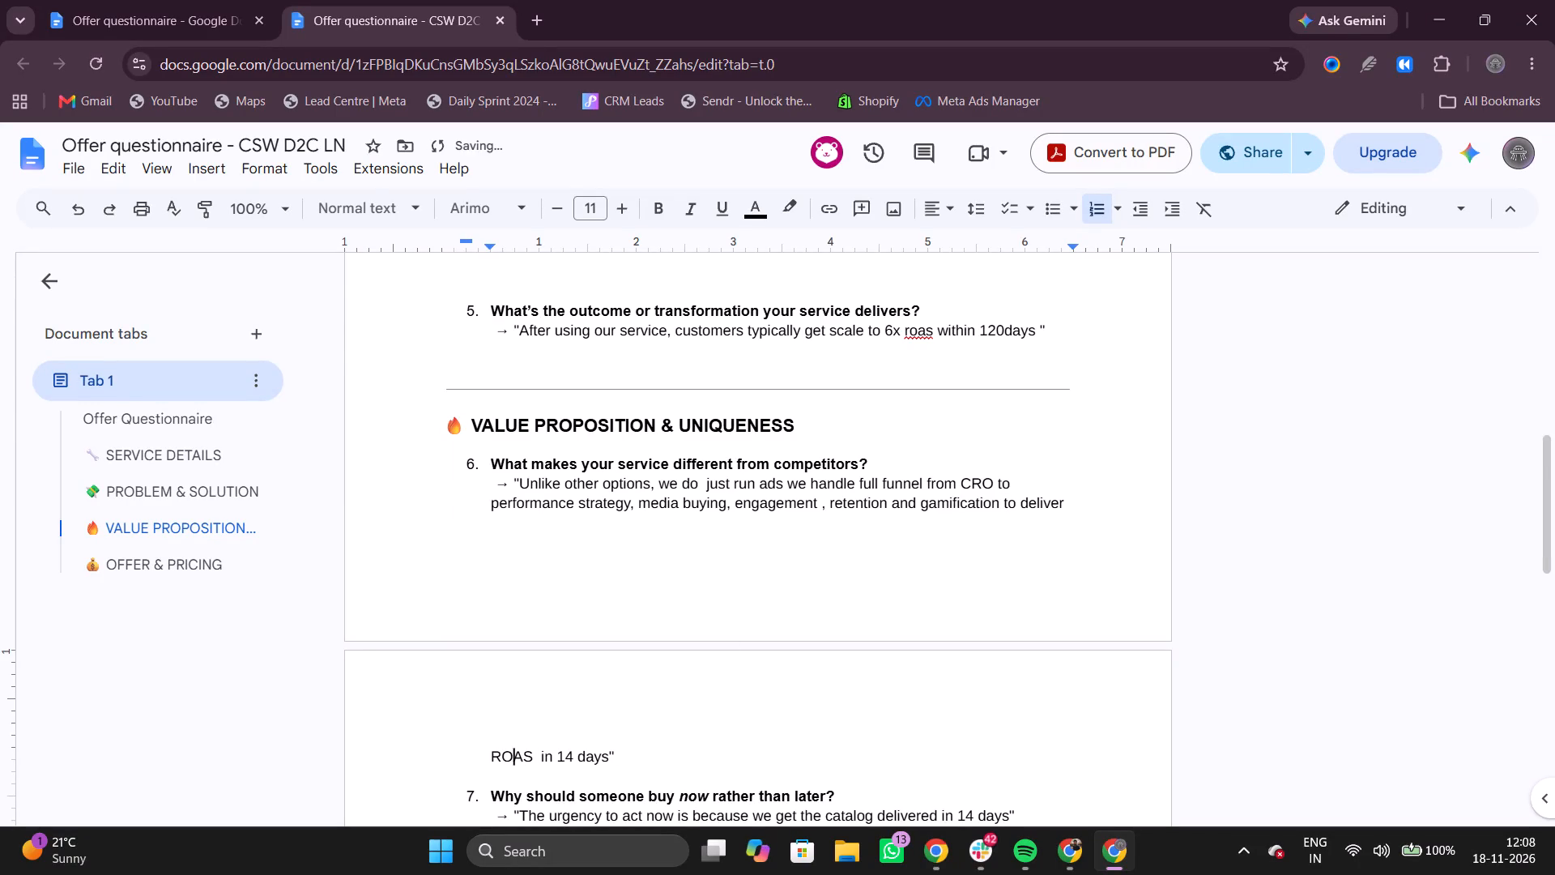
key("Left")
key("Left")
key("6")
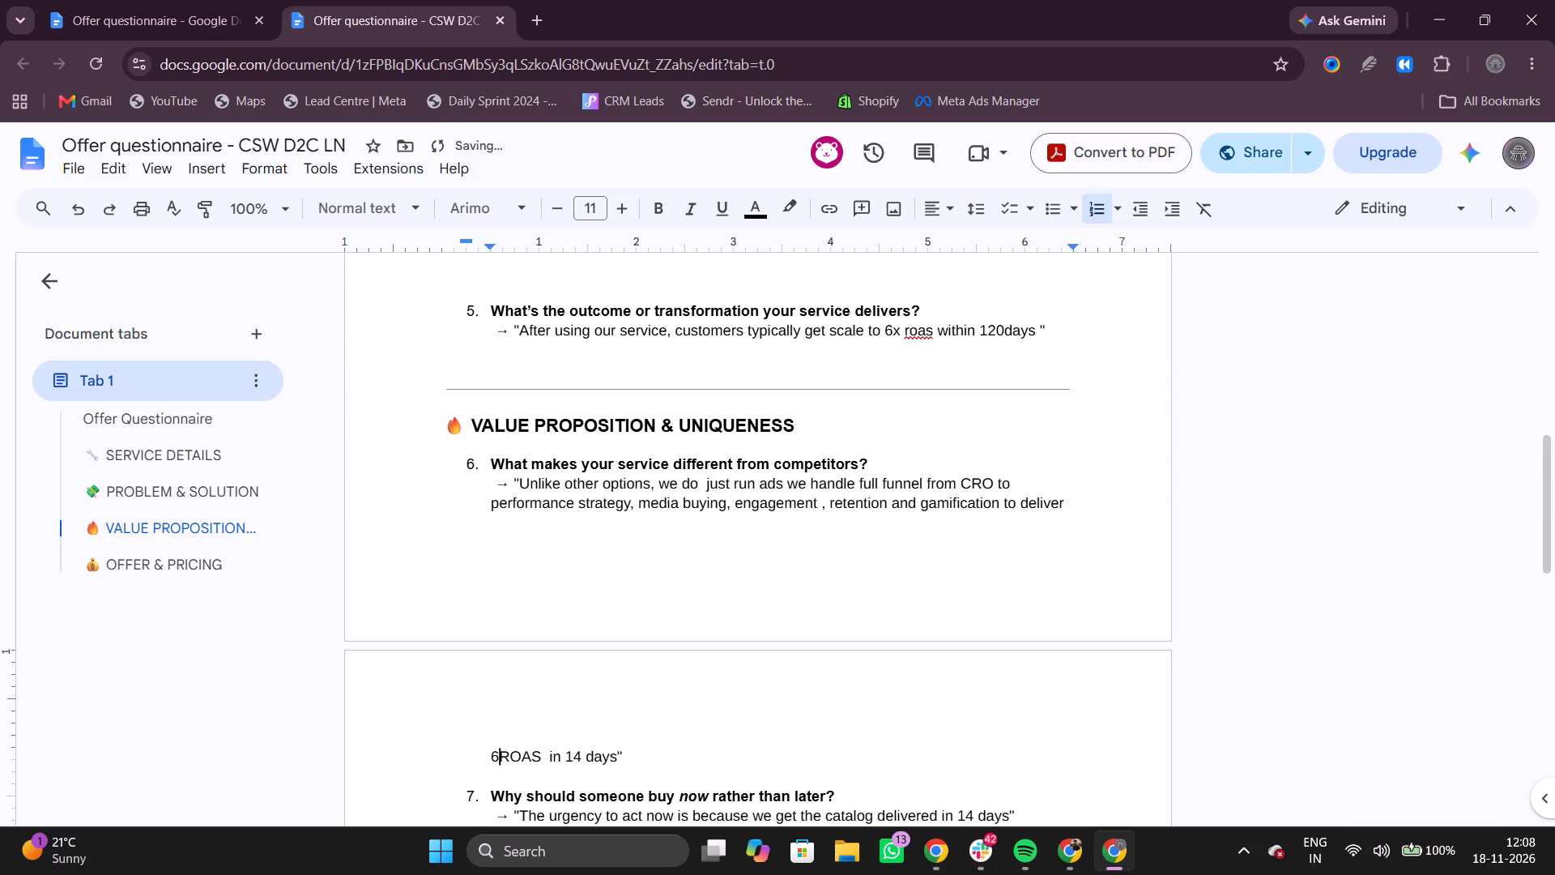
type("x")
key("space")
Set the delivery time at the end of the competitor-difference answer to 120 days.
key("Right")
key("Right")
key("Right")
key("Right")
key("Right")
key("Right")
key("Right")
key("Right")
key("Right")
key("Right")
key("shift+Right")
type("20")
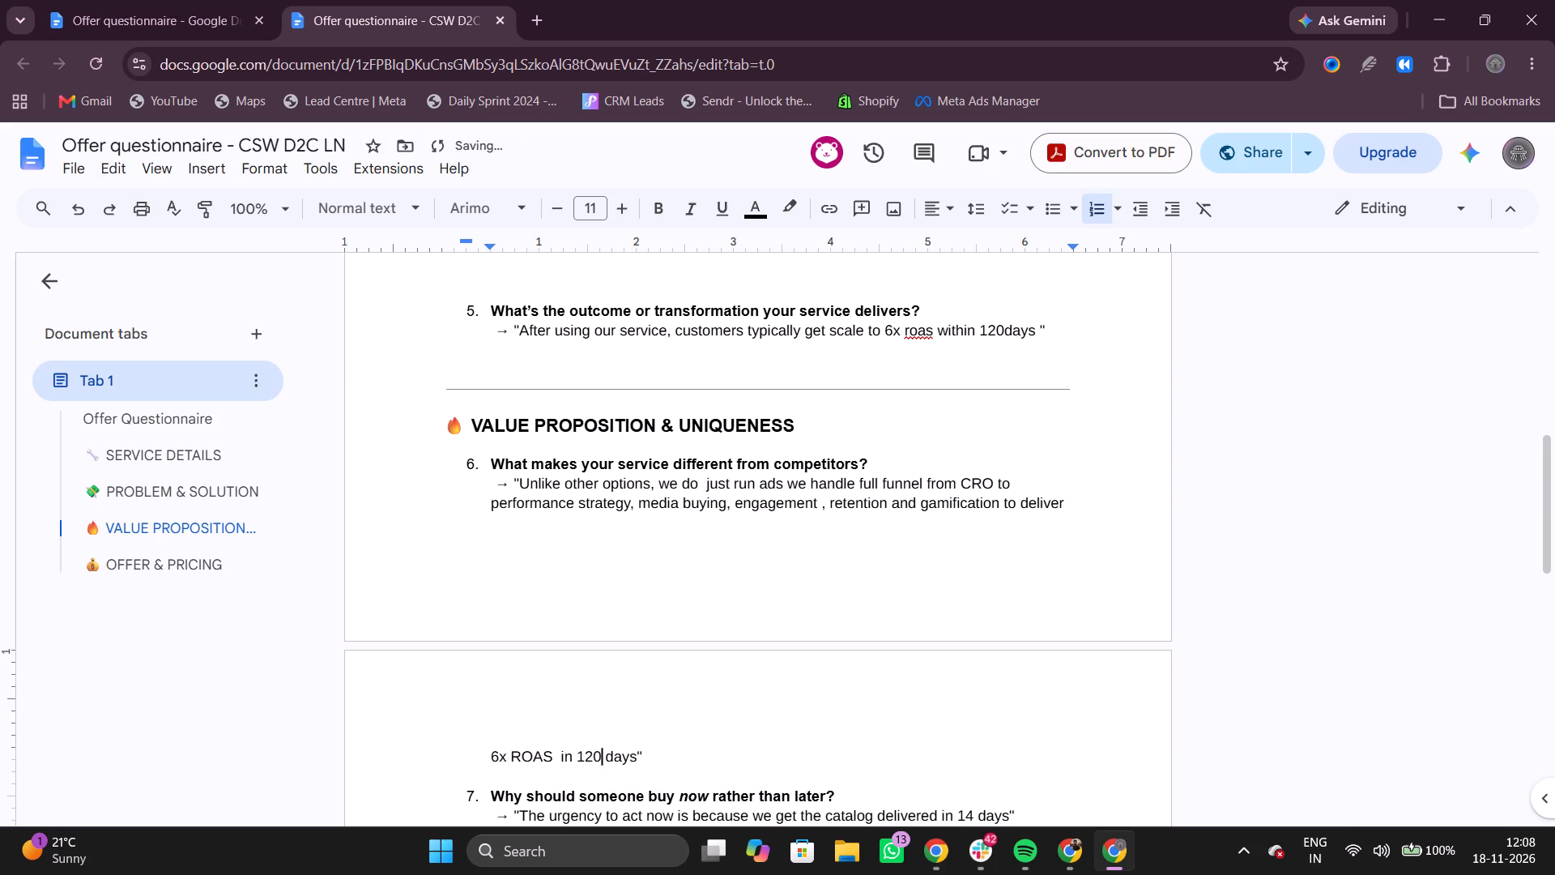
Replace "get the catalog delivered in 14 days" in the buy-now urgency answer with "are only onboarding 3 brands for this month".
scroll(722, 679, "down", 1)
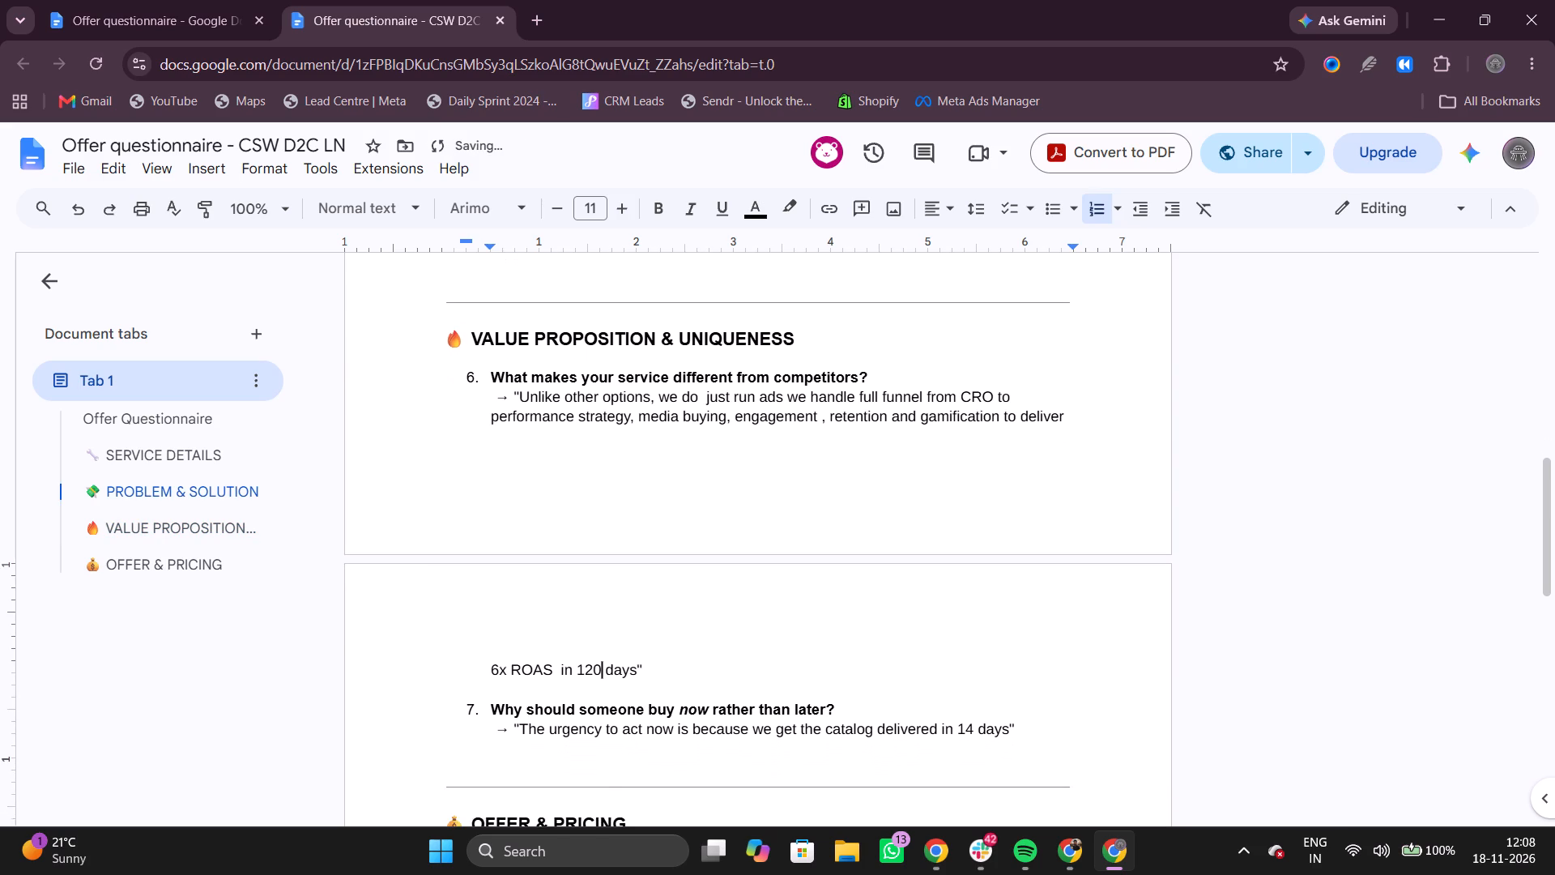
scroll(722, 679, "down", 1)
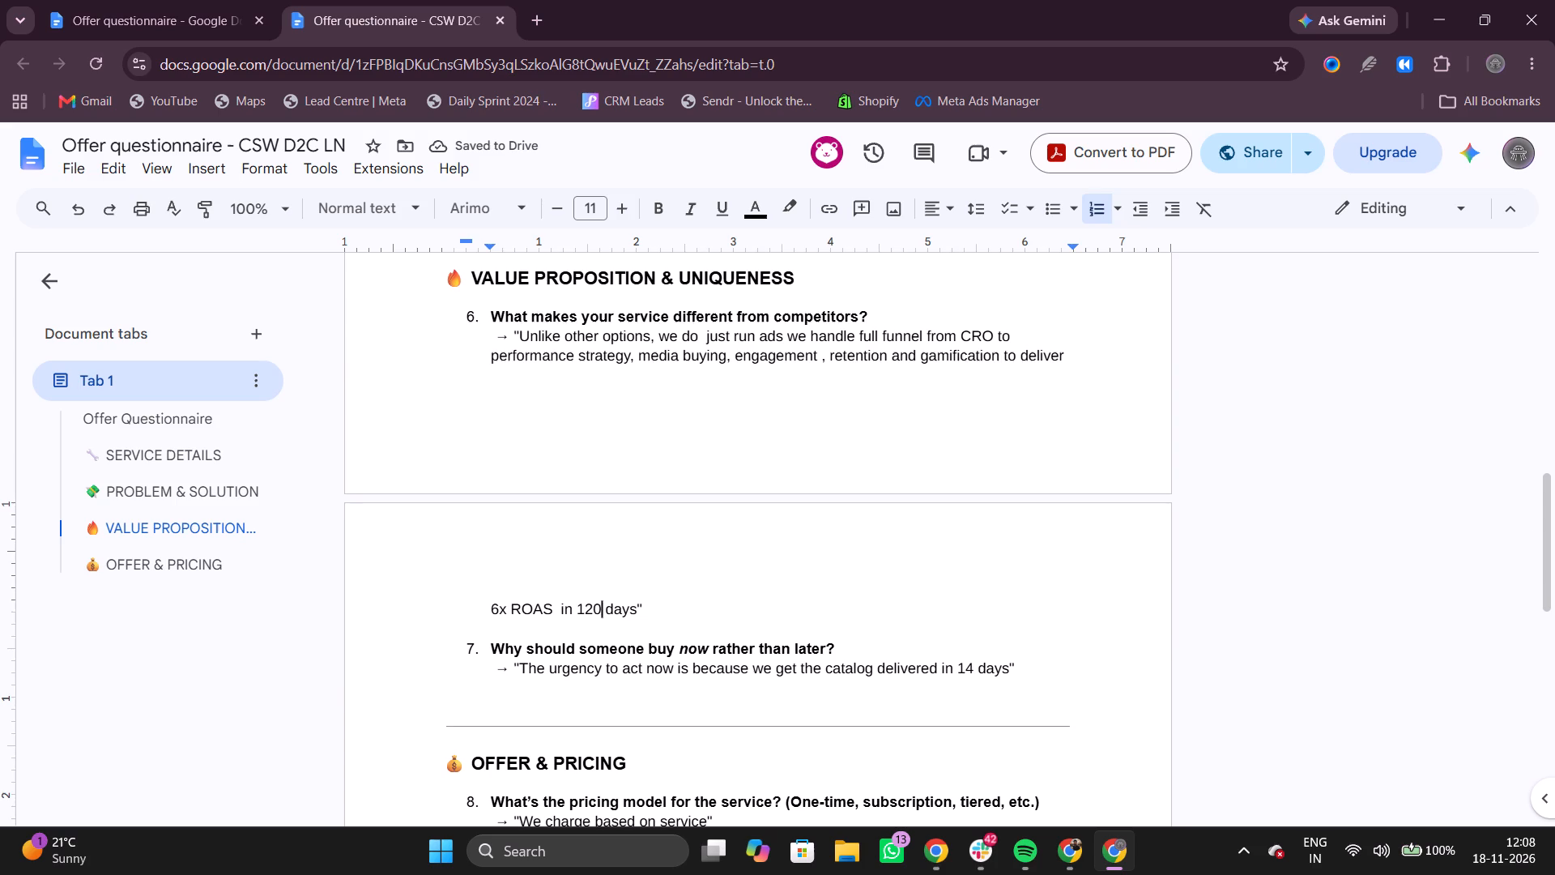
triple_click(835, 666)
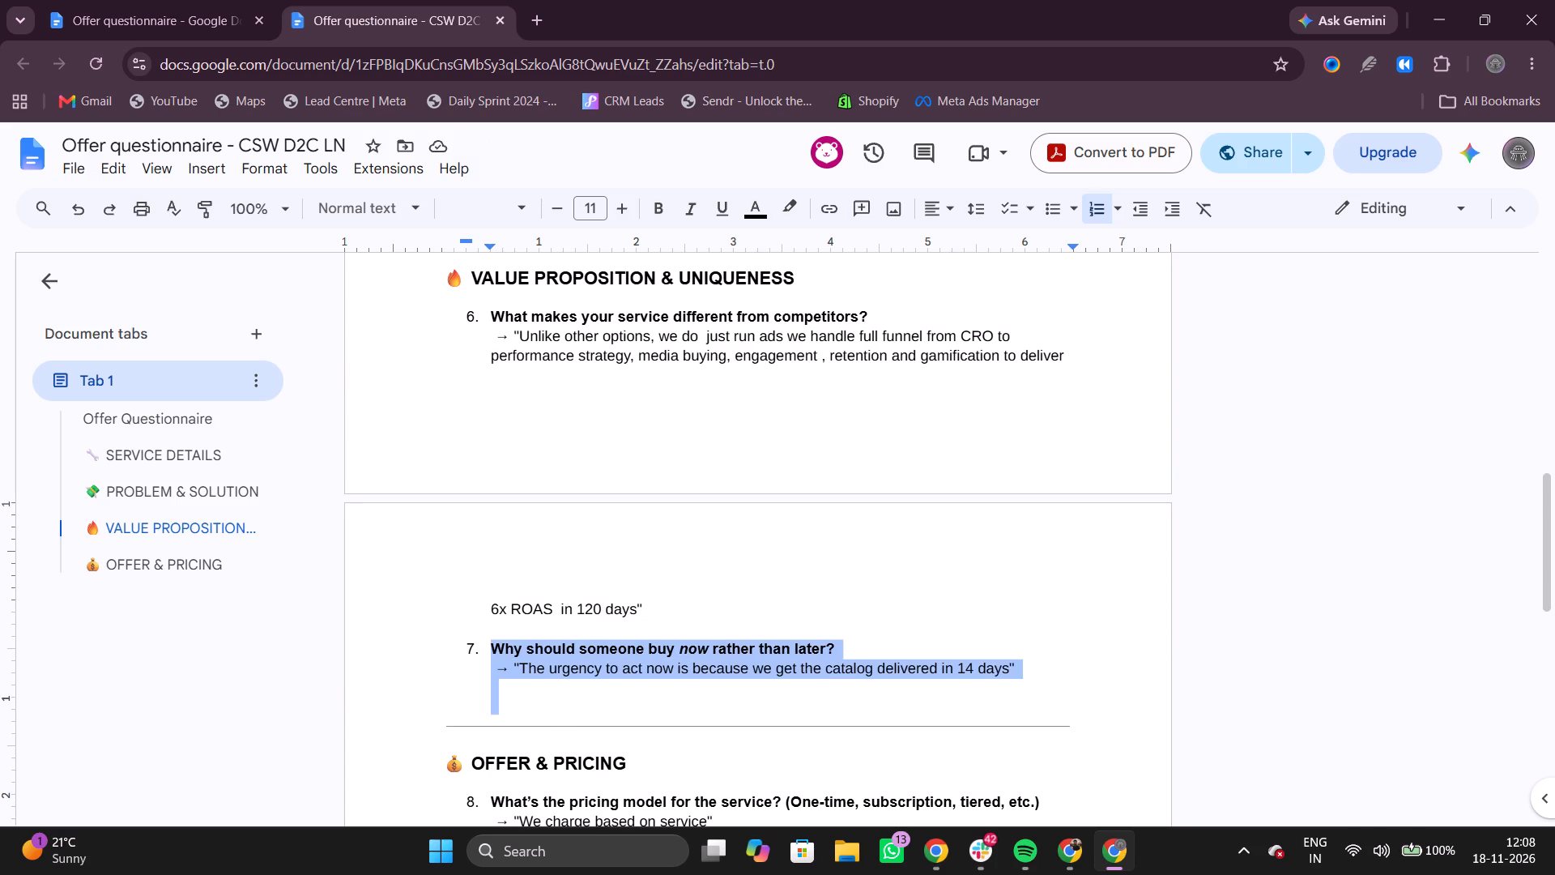
left_click(792, 660)
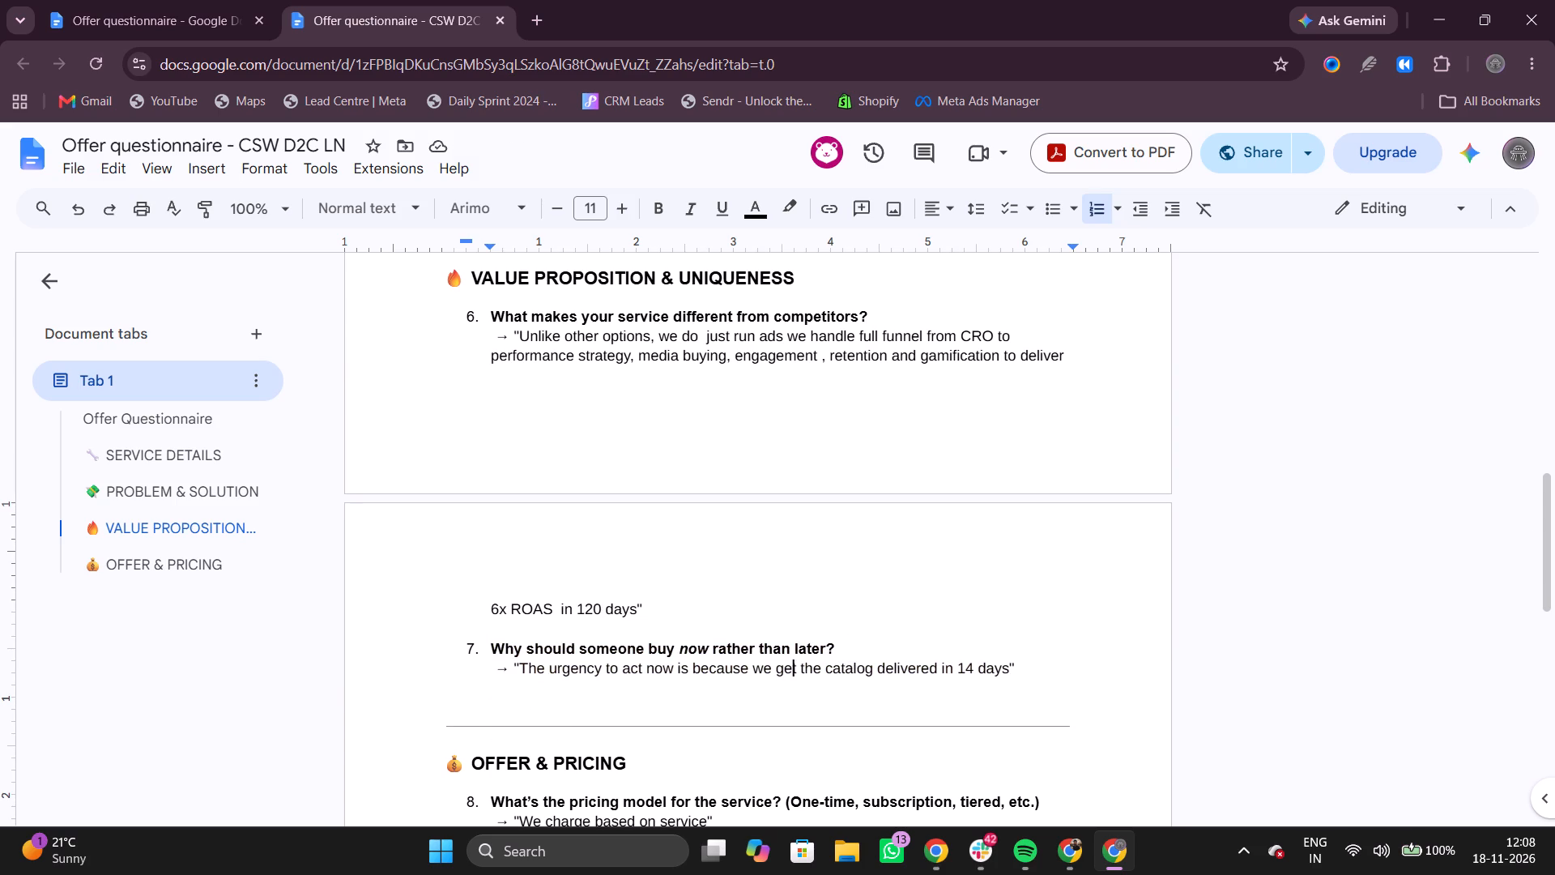
left_click_drag(776, 672, 812, 672)
left_click_drag(812, 672, 996, 668)
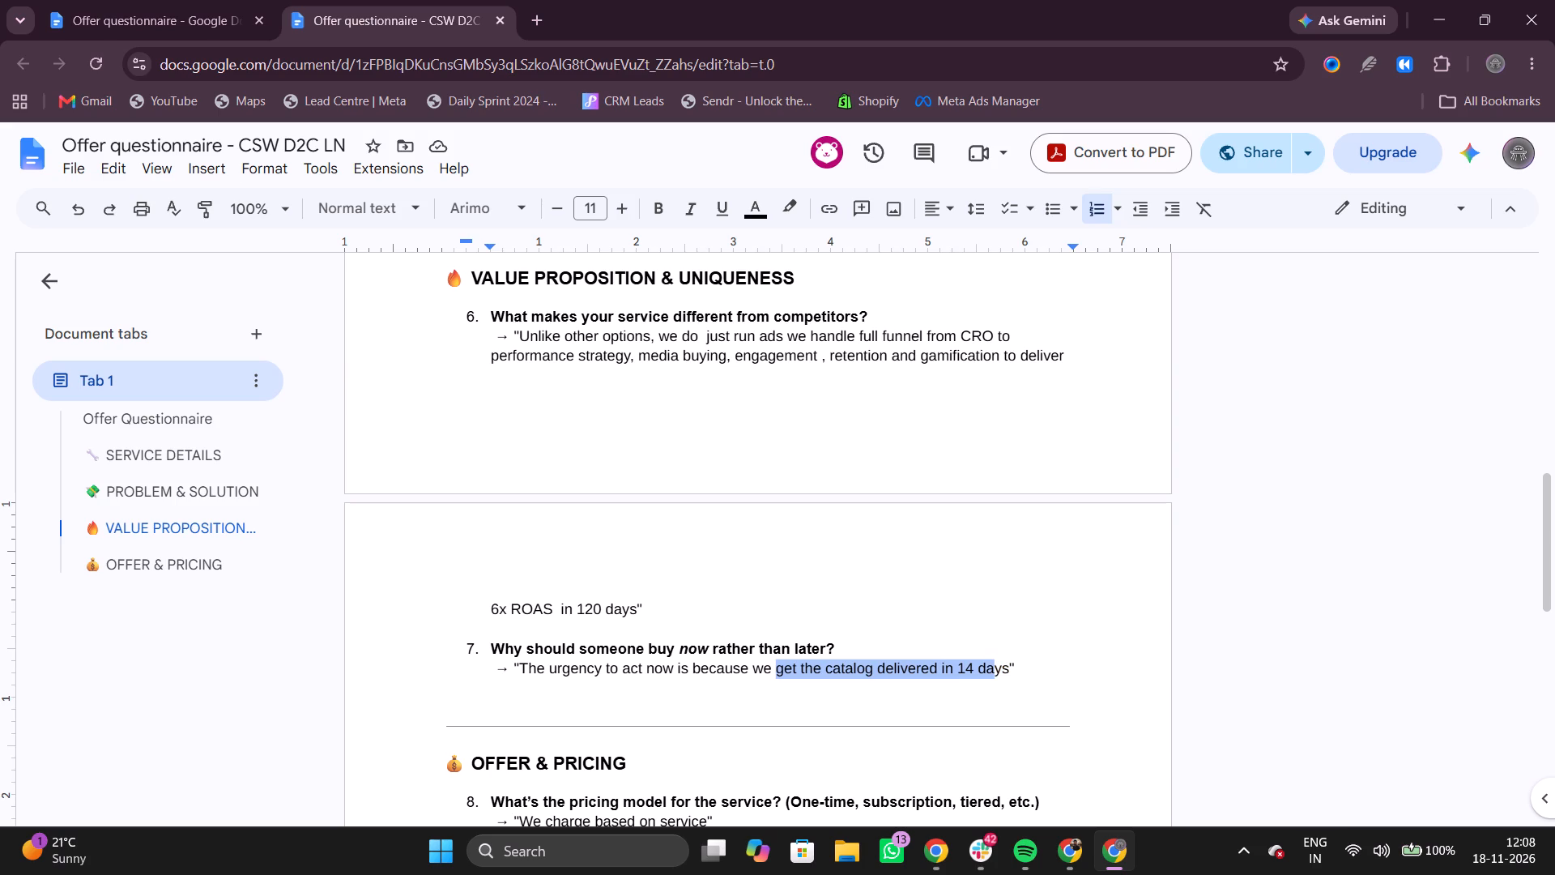
left_click_drag(996, 668, 1007, 668)
type("are")
key("space")
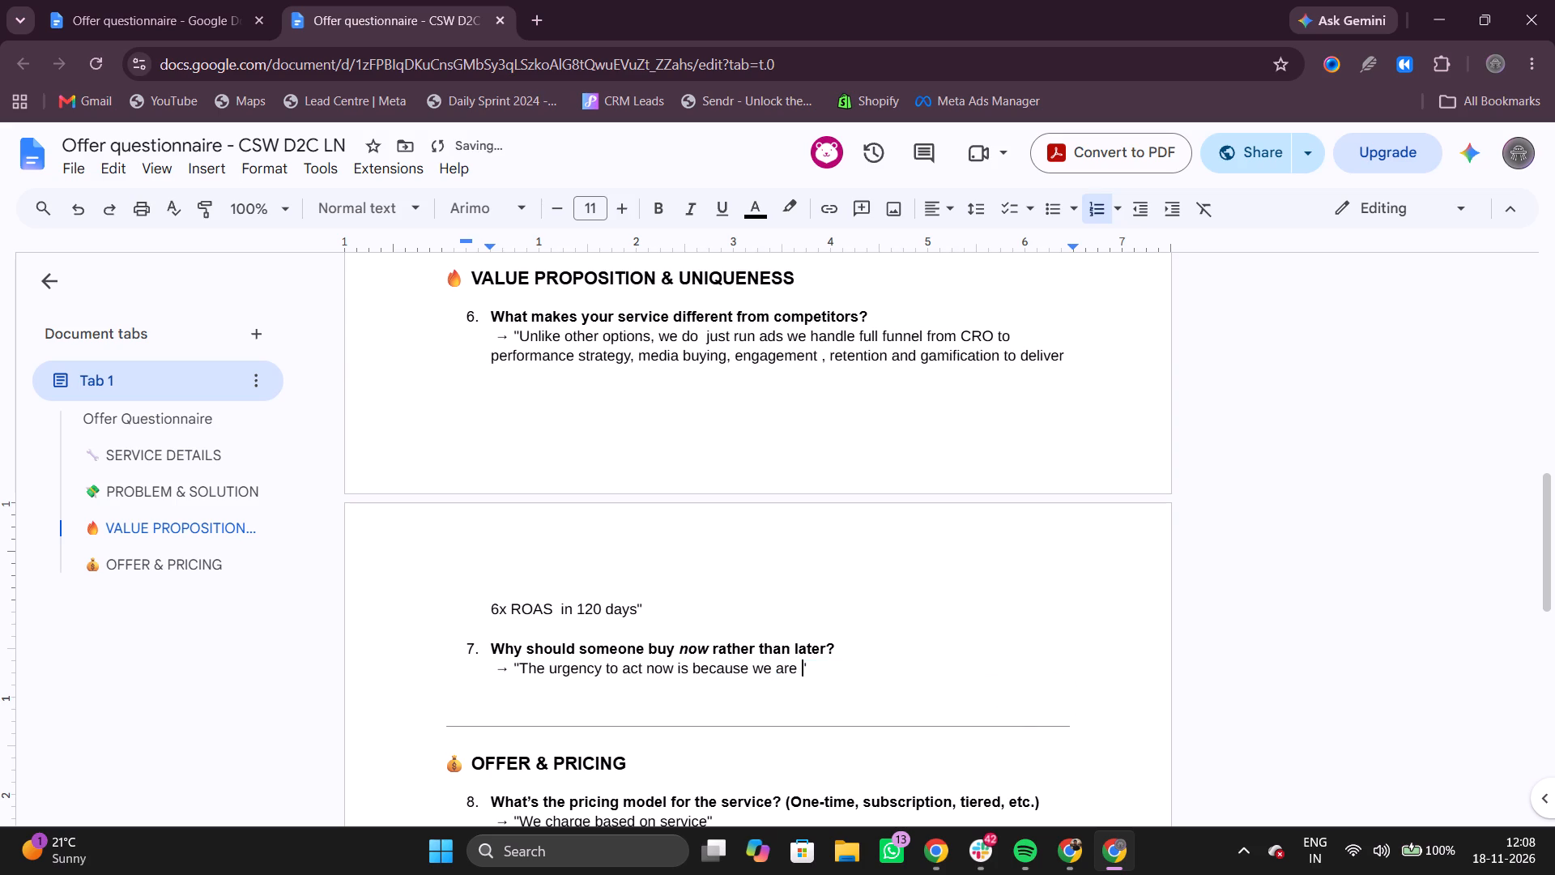
type("only onboarding")
key("space")
key("3")
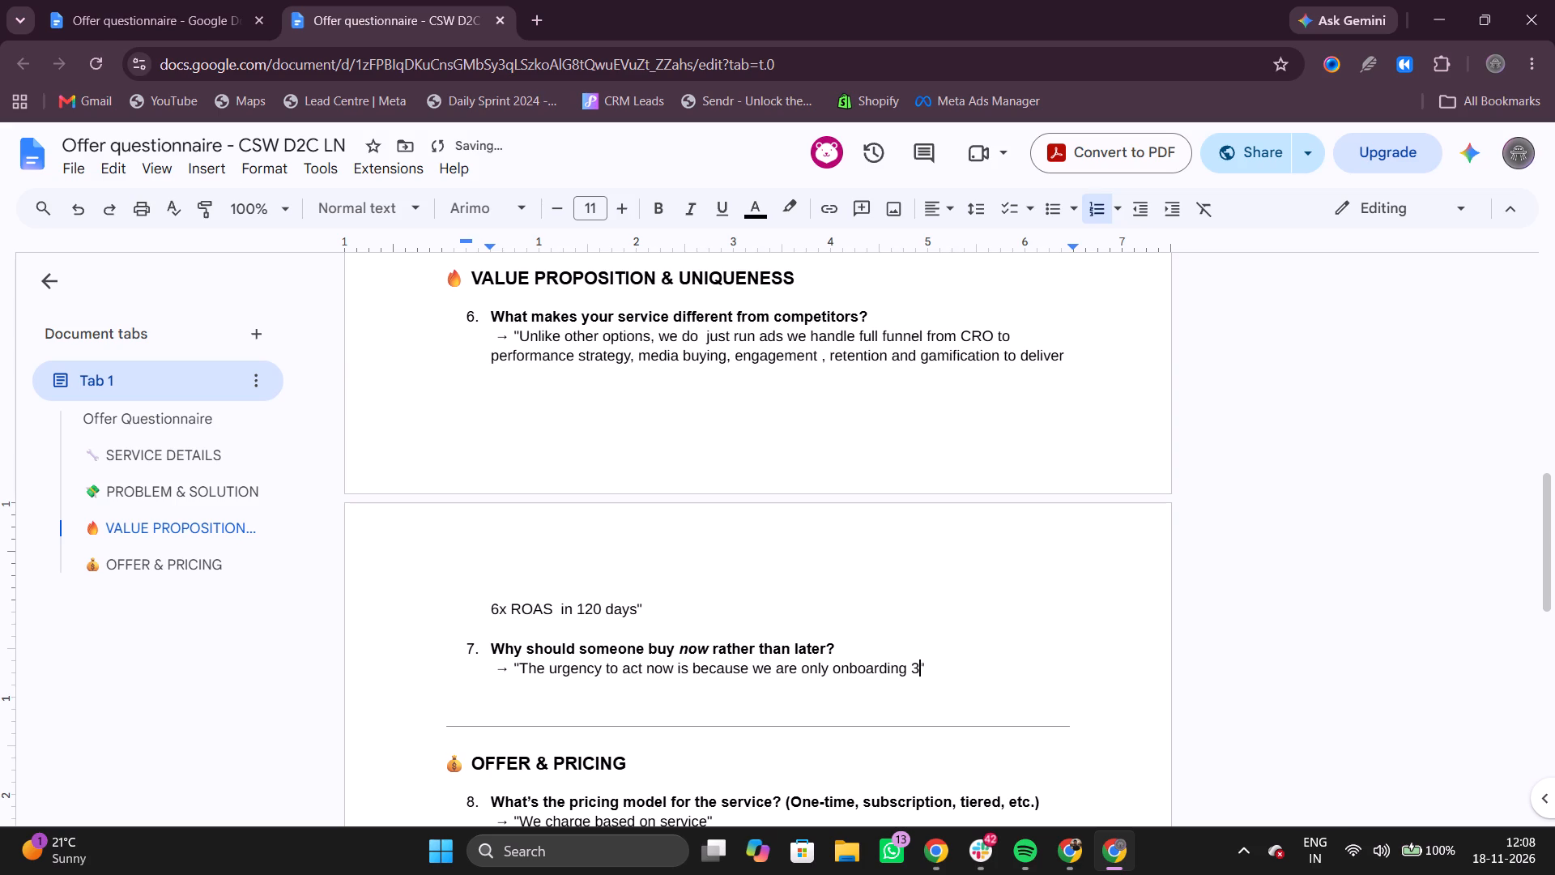
key("space")
type("brands for this month")
Place the text cursor at the end of the pricing model answer under Offer & Pricing.
scroll(969, 663, "down", 1)
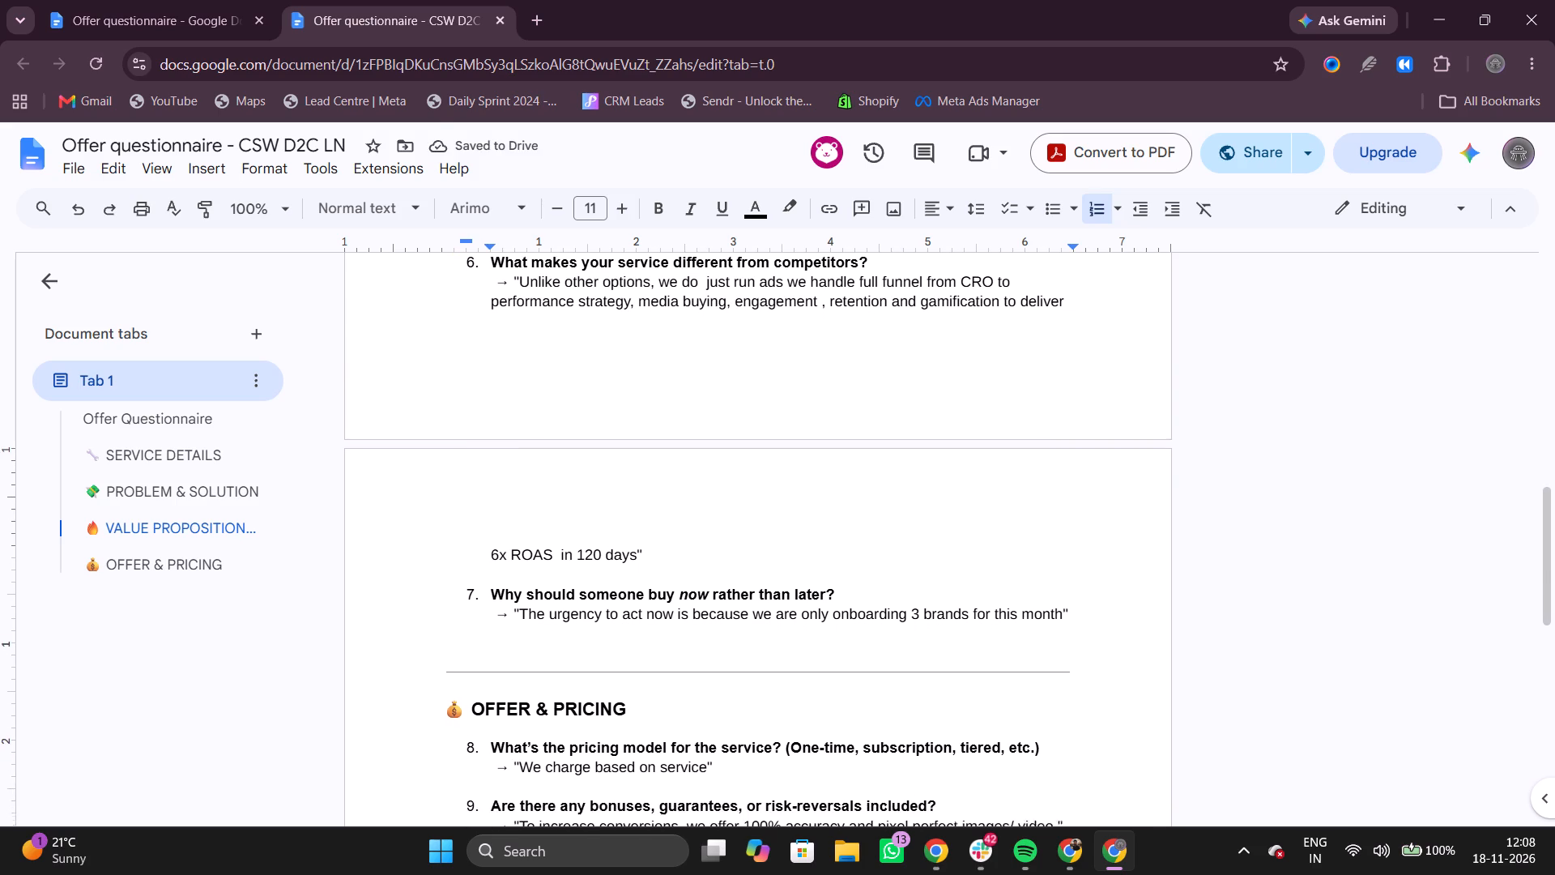
scroll(969, 663, "down", 1)
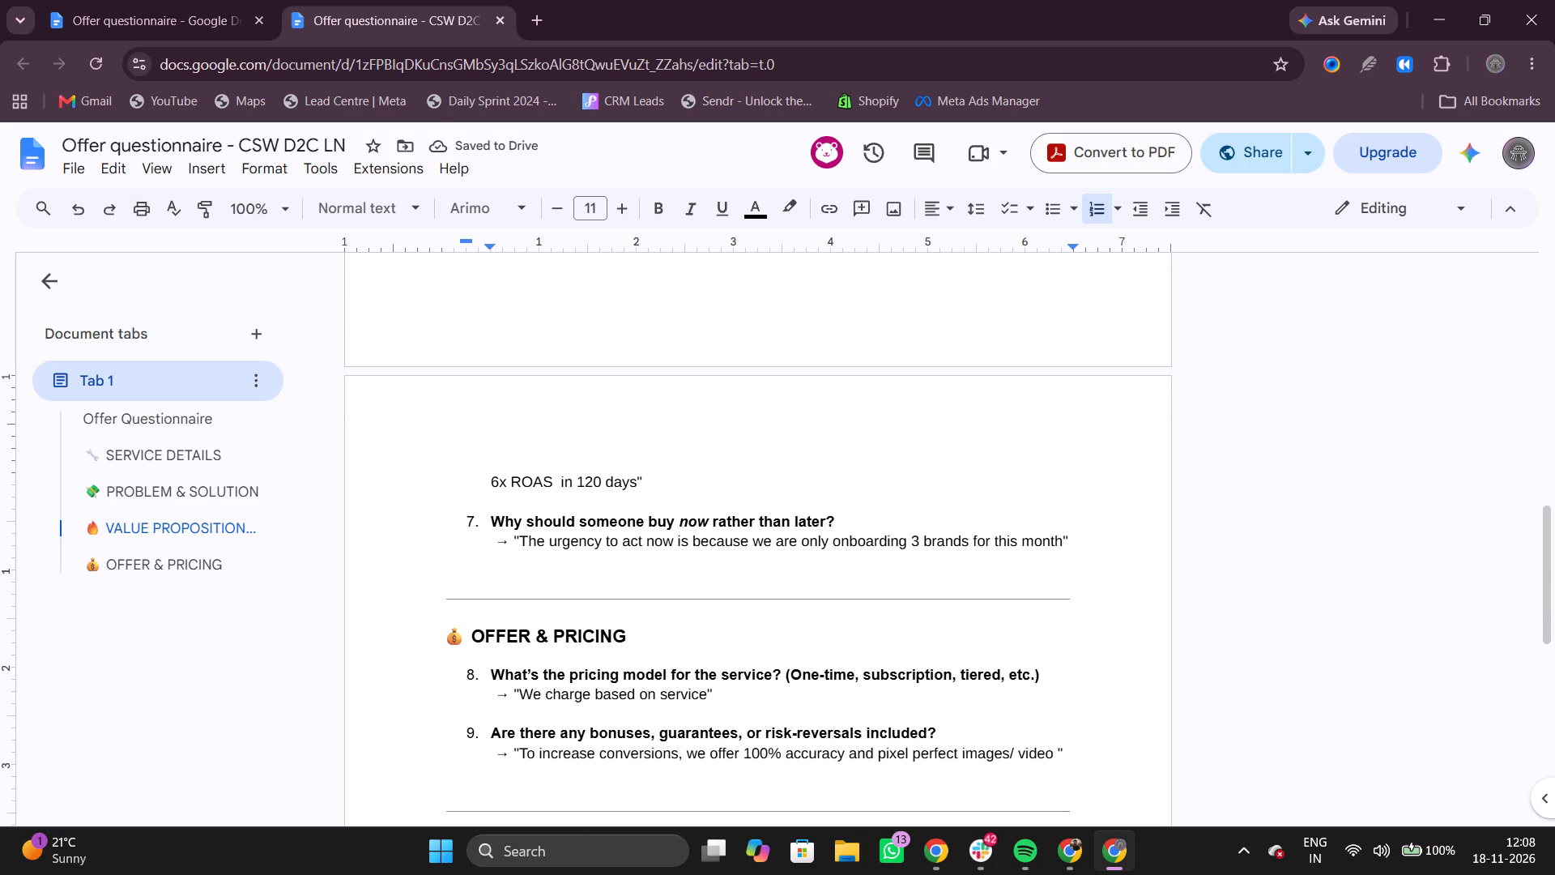
left_click(786, 656)
left_click(765, 677)
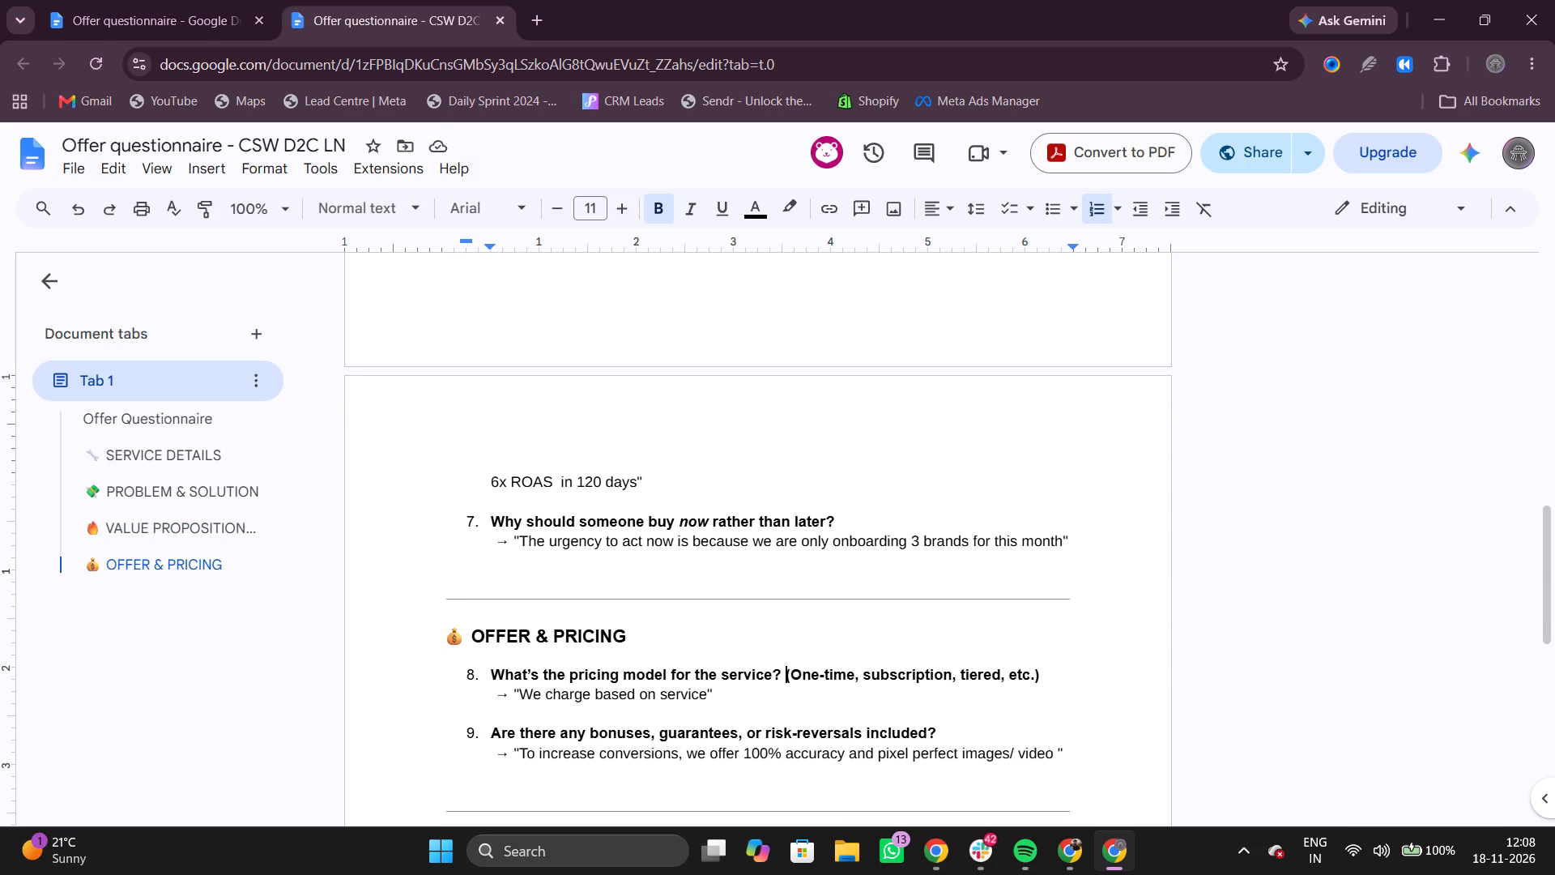
left_click(756, 697)
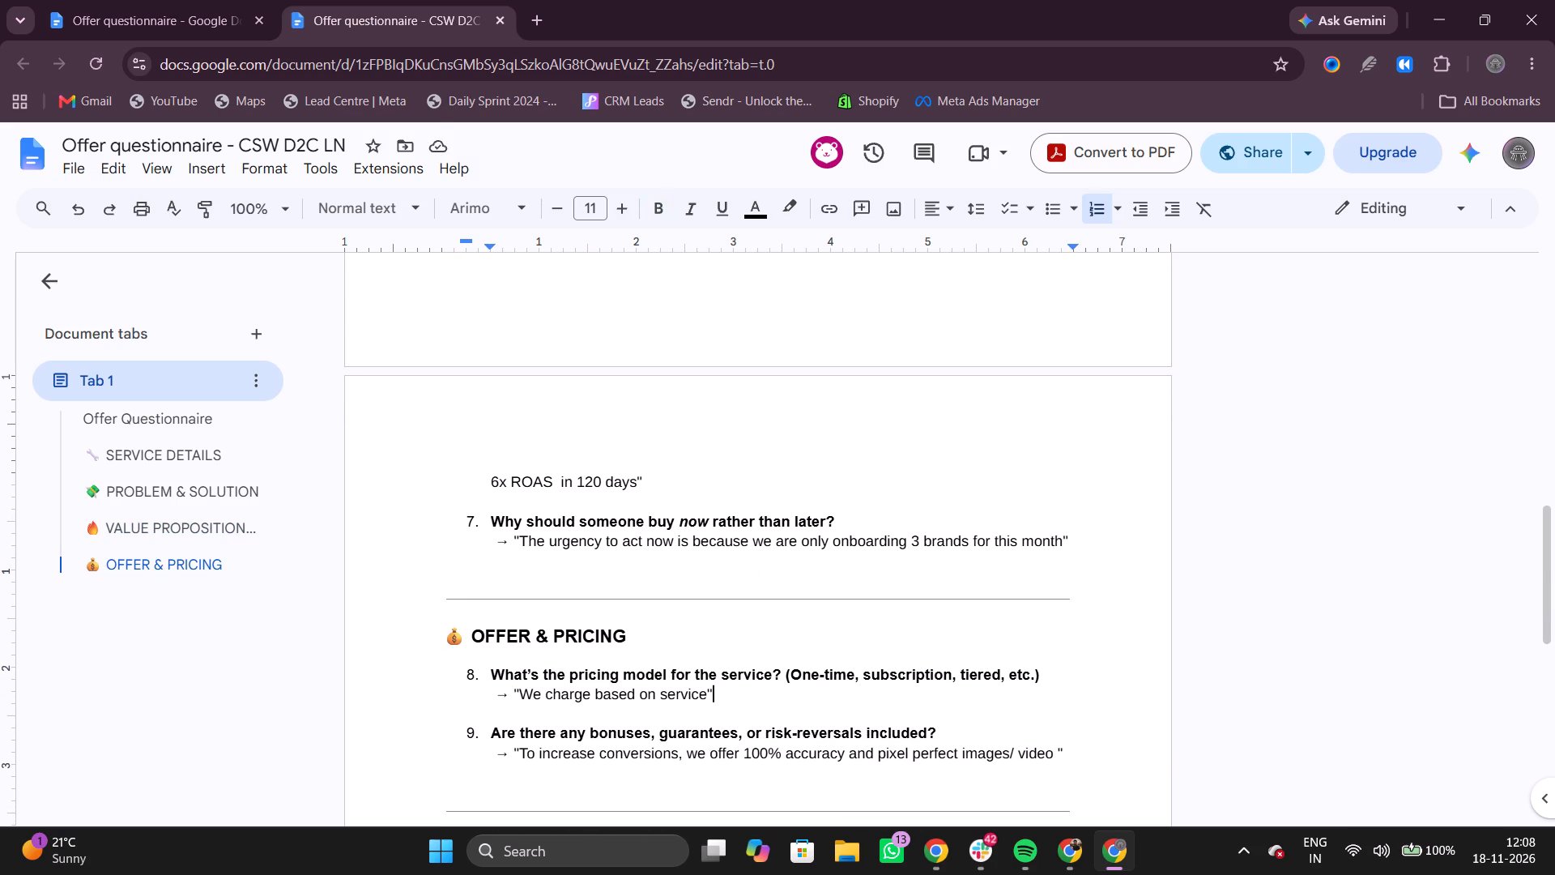
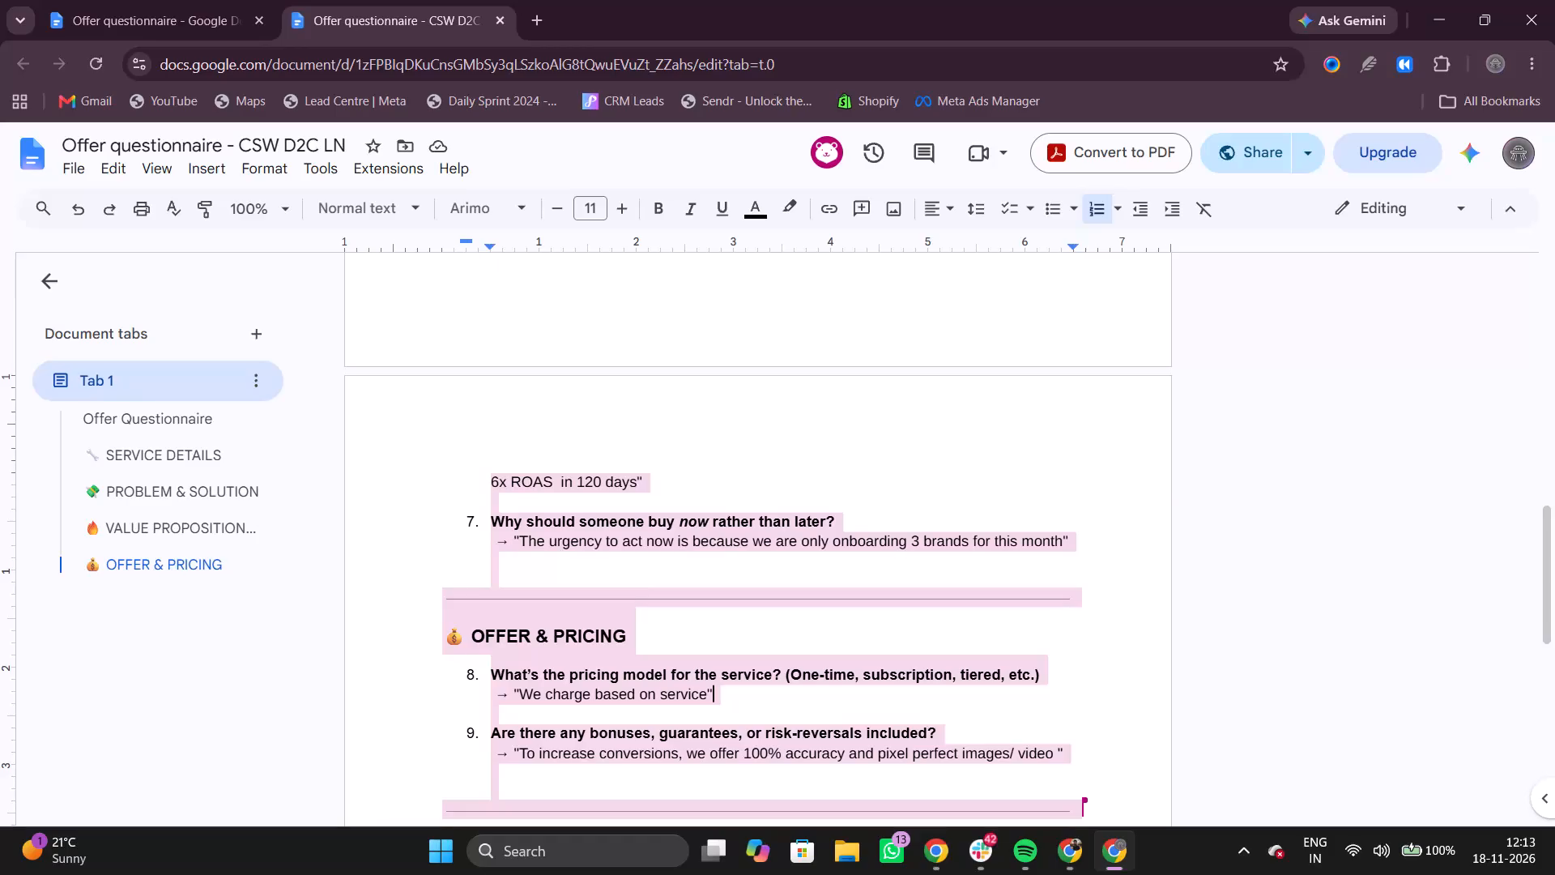
Add "monthly retainer" after "We charge based on service" in the pricing model answer, inside the closing quotation mark.
left_click(648, 564)
left_click(658, 715)
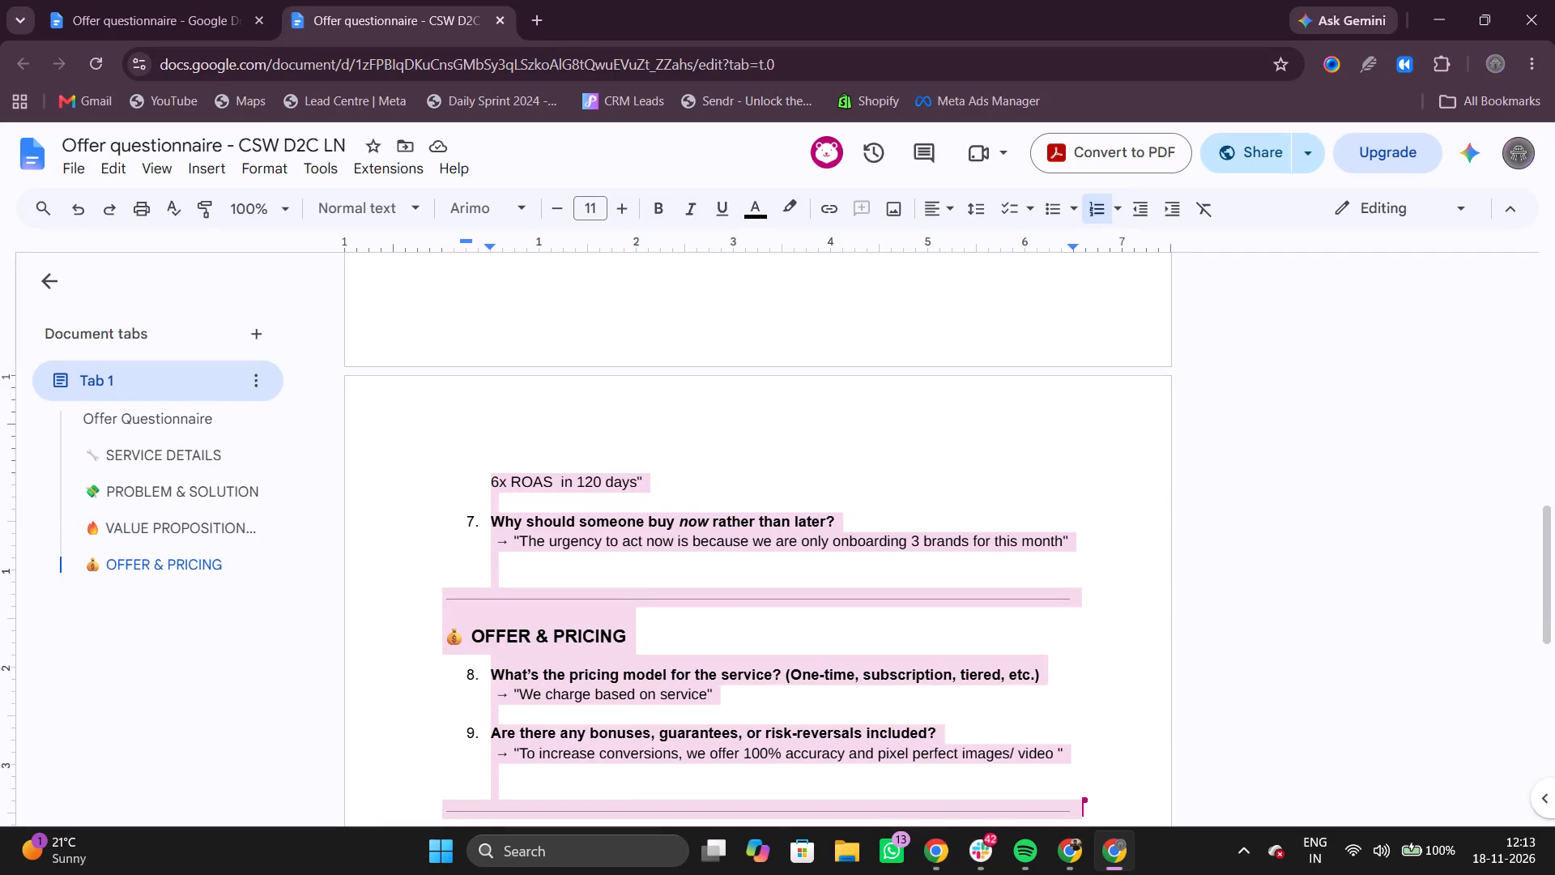
left_click(667, 721)
double_click(645, 730)
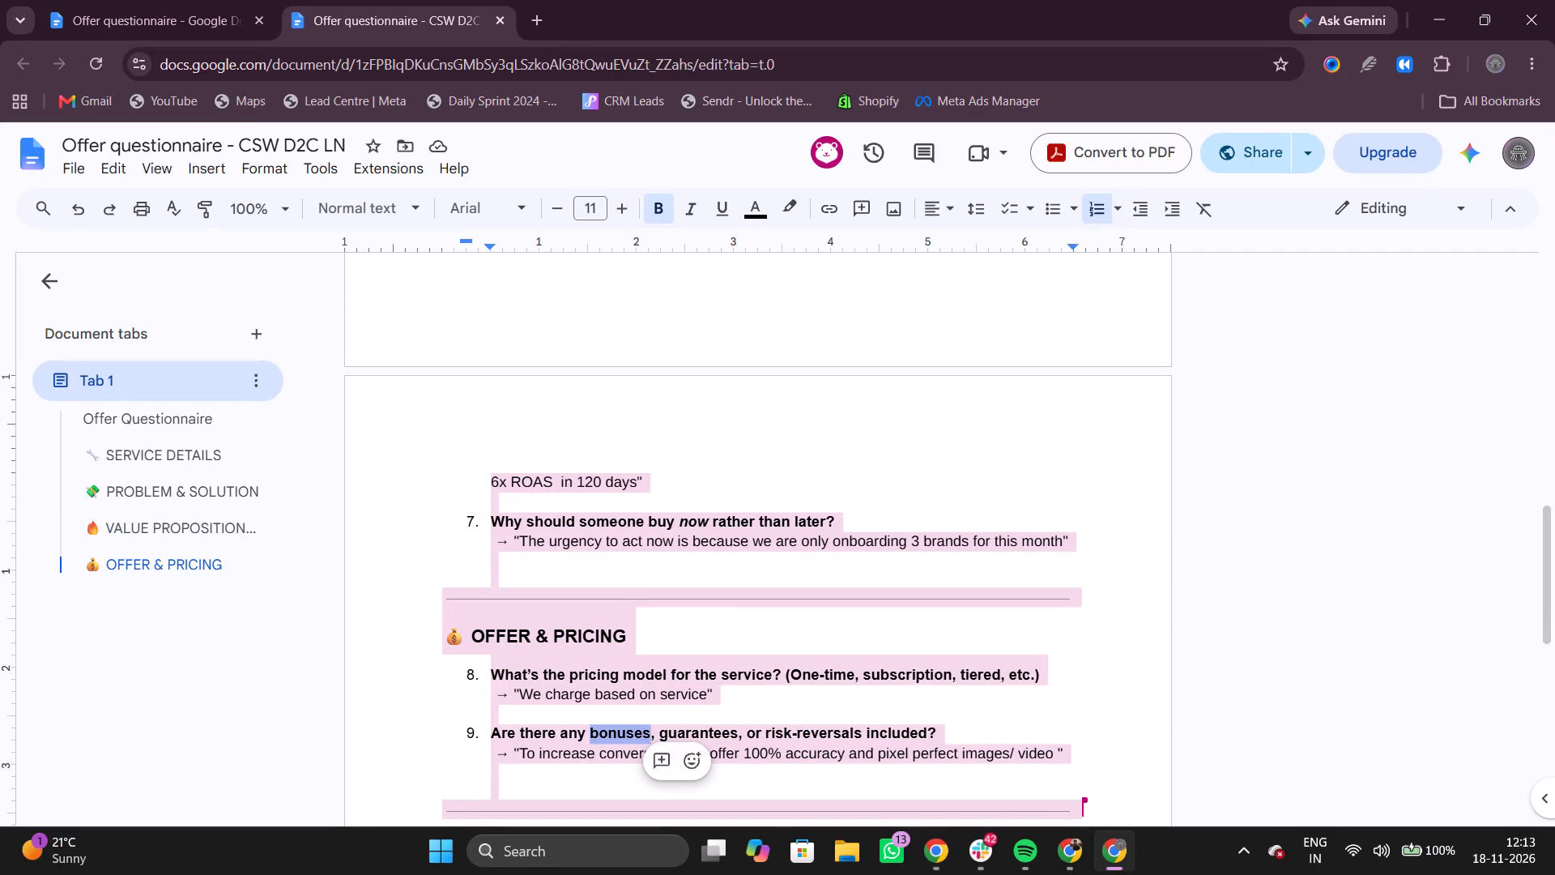
double_click(704, 696)
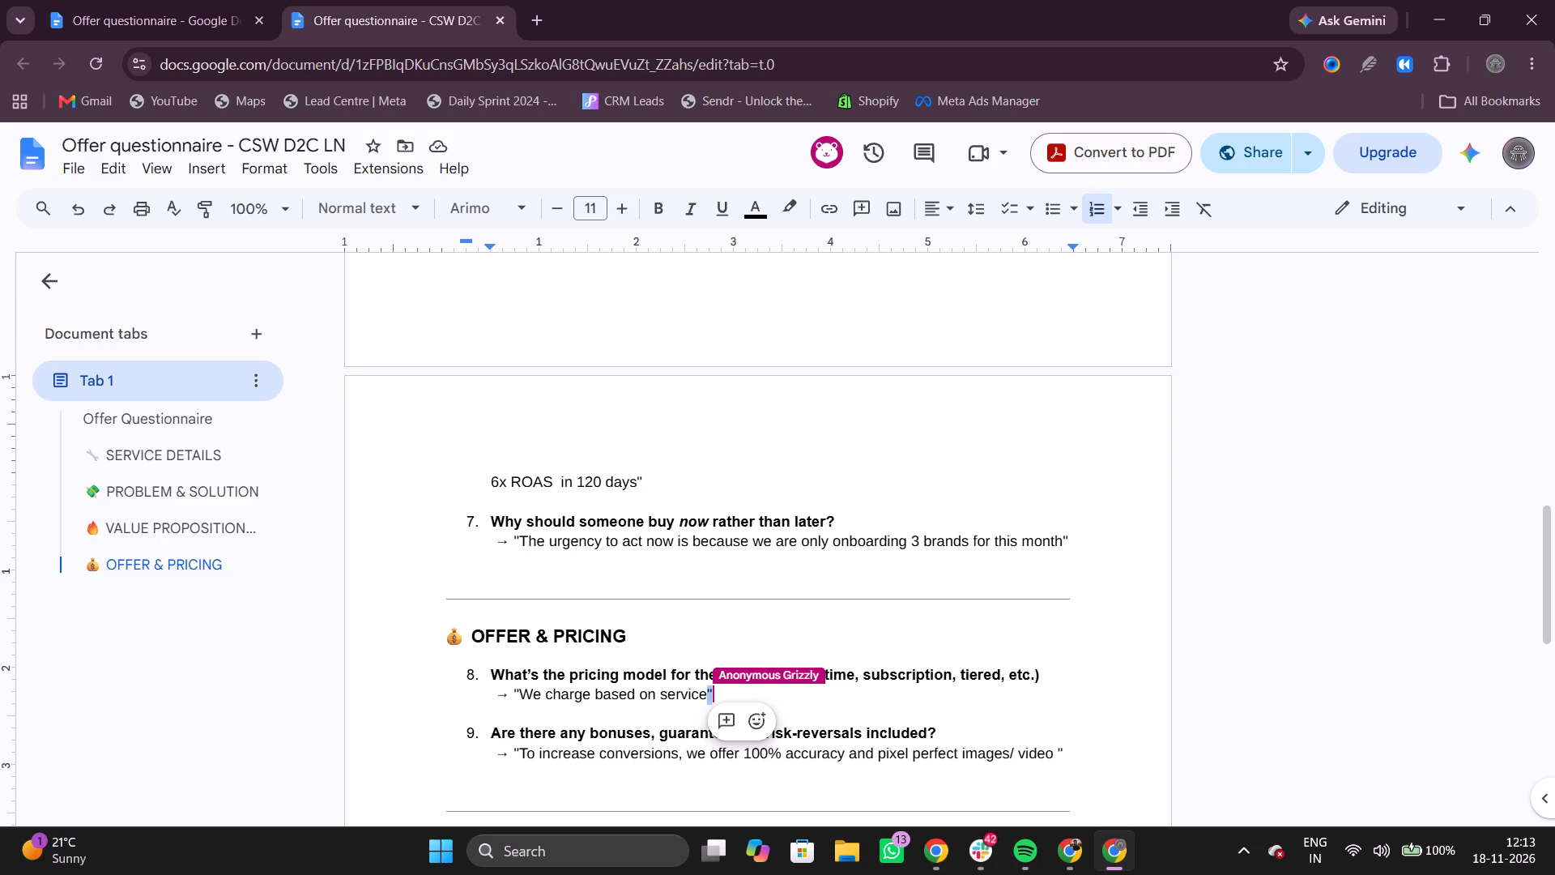
key("Left")
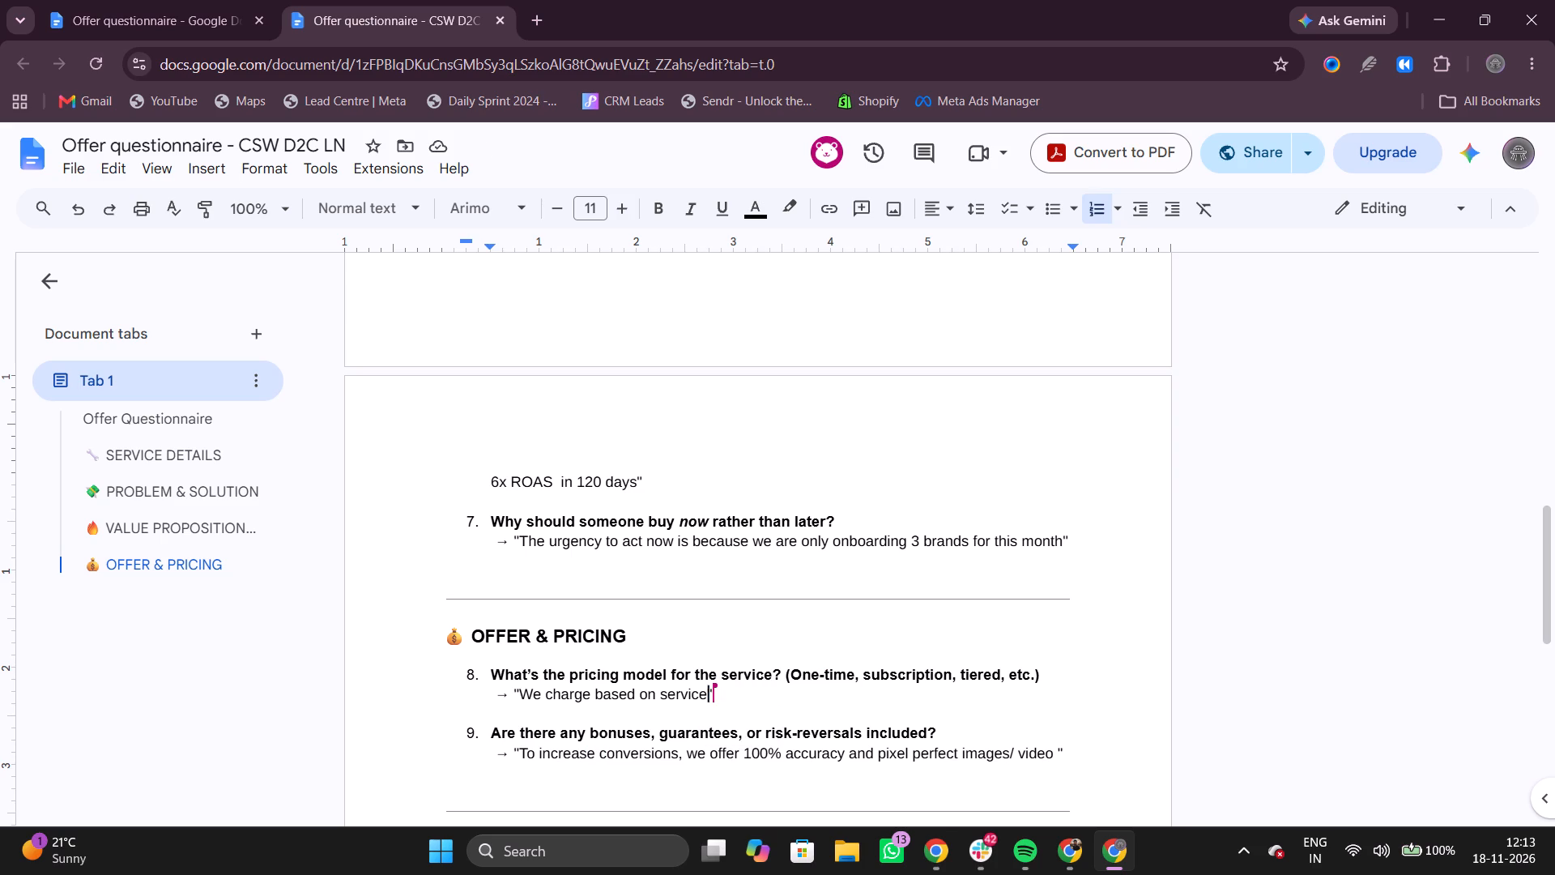
key("space")
type("mon")
key("BackSpace")
type("nthly retain")
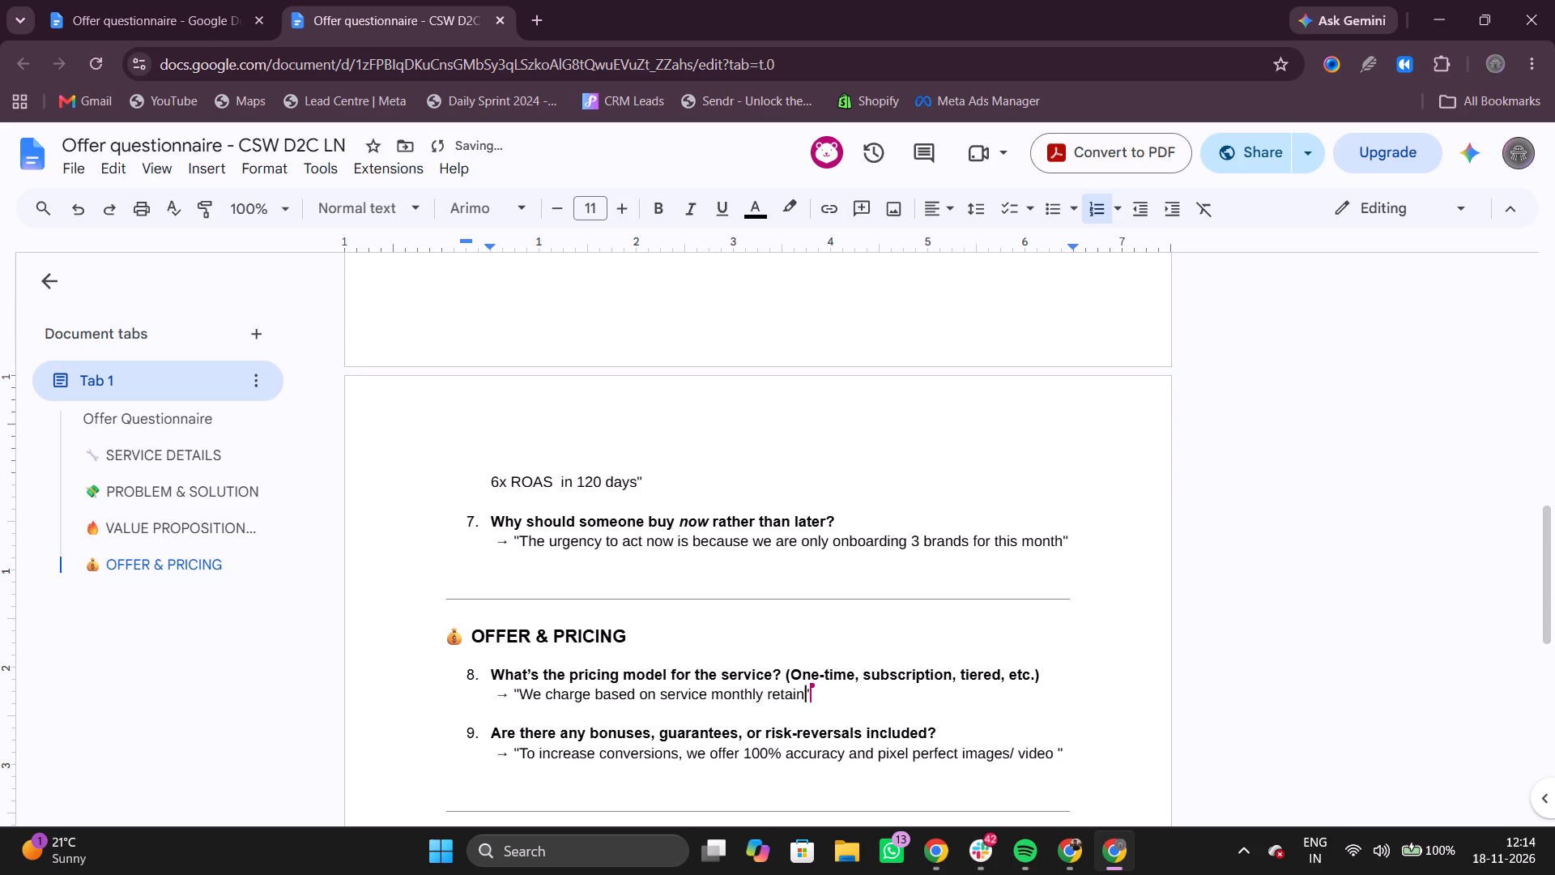
type("er")
Insert "fix" before "monthly retainer" in the pricing model answer.
key("Left")
key("Left")
key("Left")
key("Left")
key("Left")
key("Left")
key("Left")
key("Left")
key("Left")
key("Left")
key("Left")
key("Left")
key("Left")
key("Left")
key("Left")
key("Left")
key("Left")
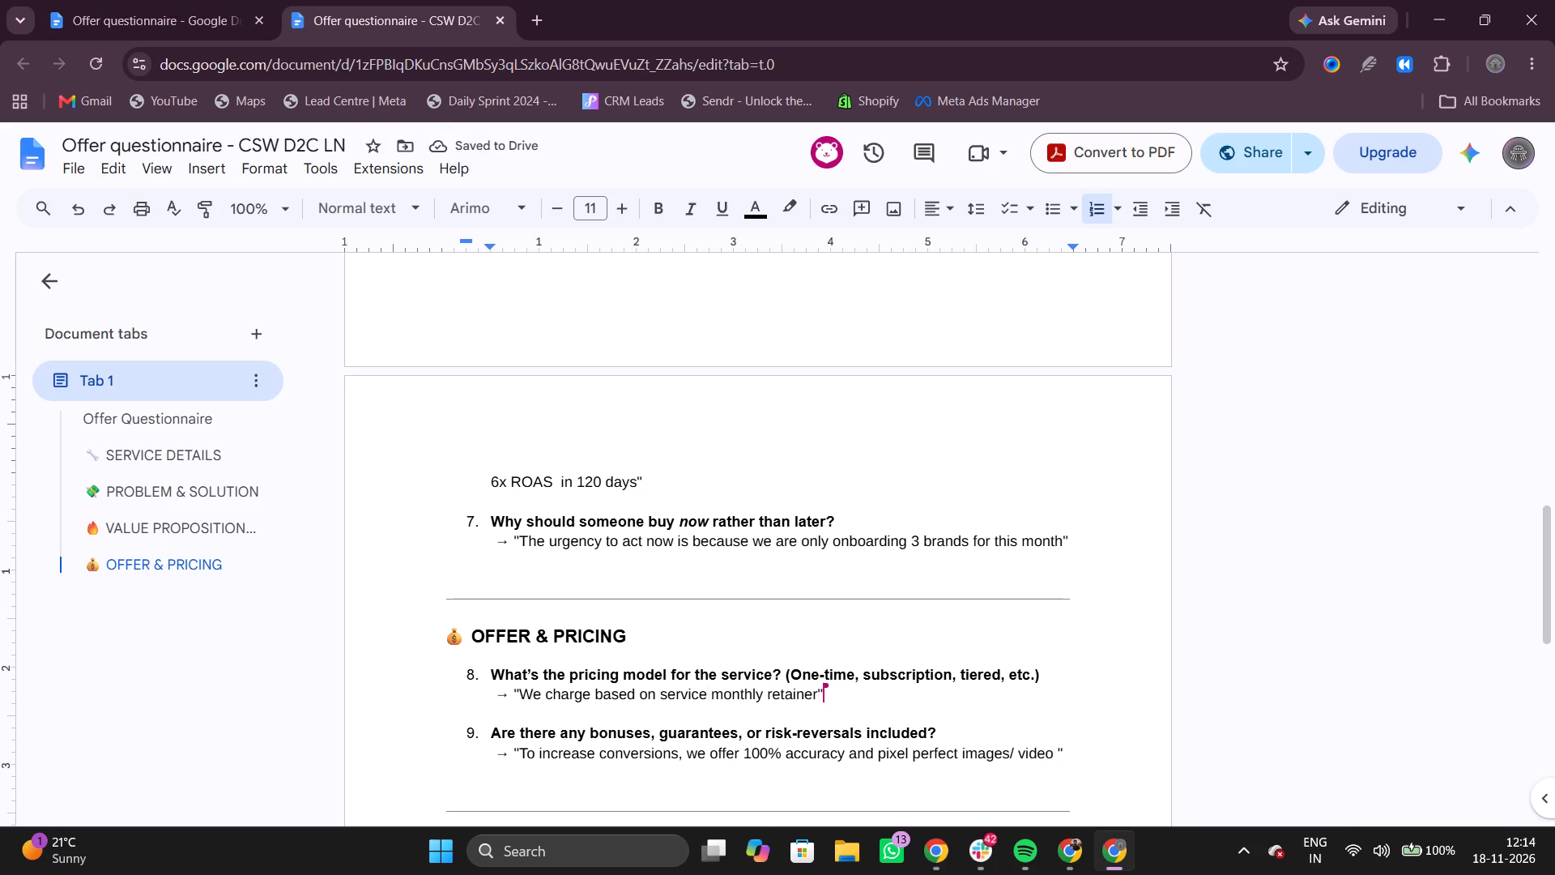
key("space")
type("fix")
key("Right")
key("Right")
key("Right")
key("Right")
key("Right")
key("Right")
key("Right")
key("Right")
key("Right")
key("Right")
key("Right")
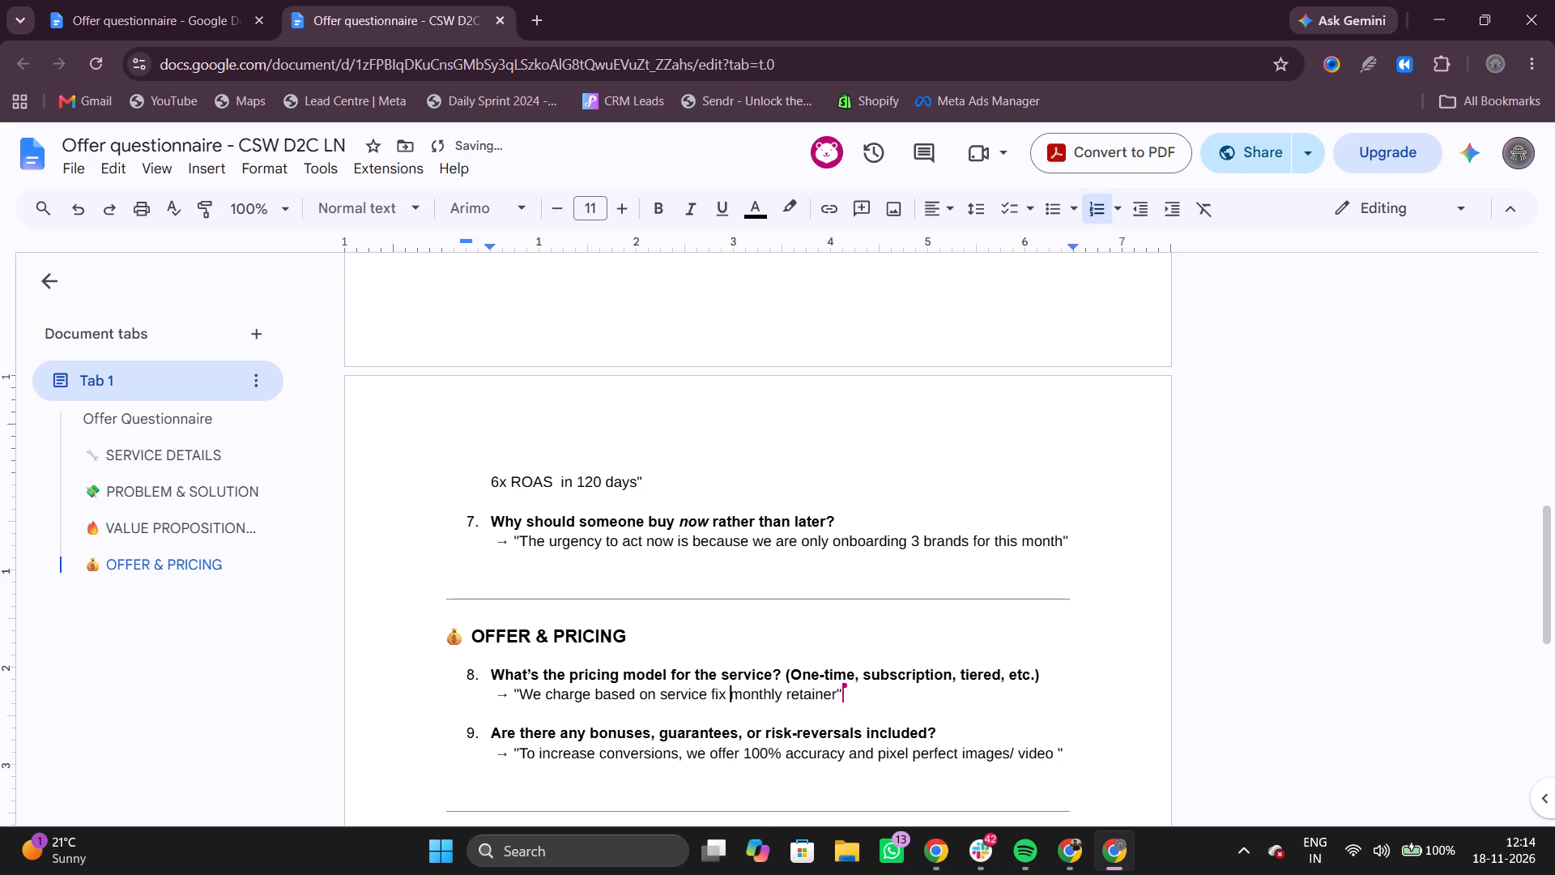
key("Right")
key("Right")
key("Right")
key("Right")
key("Right")
key("Right")
key("space")
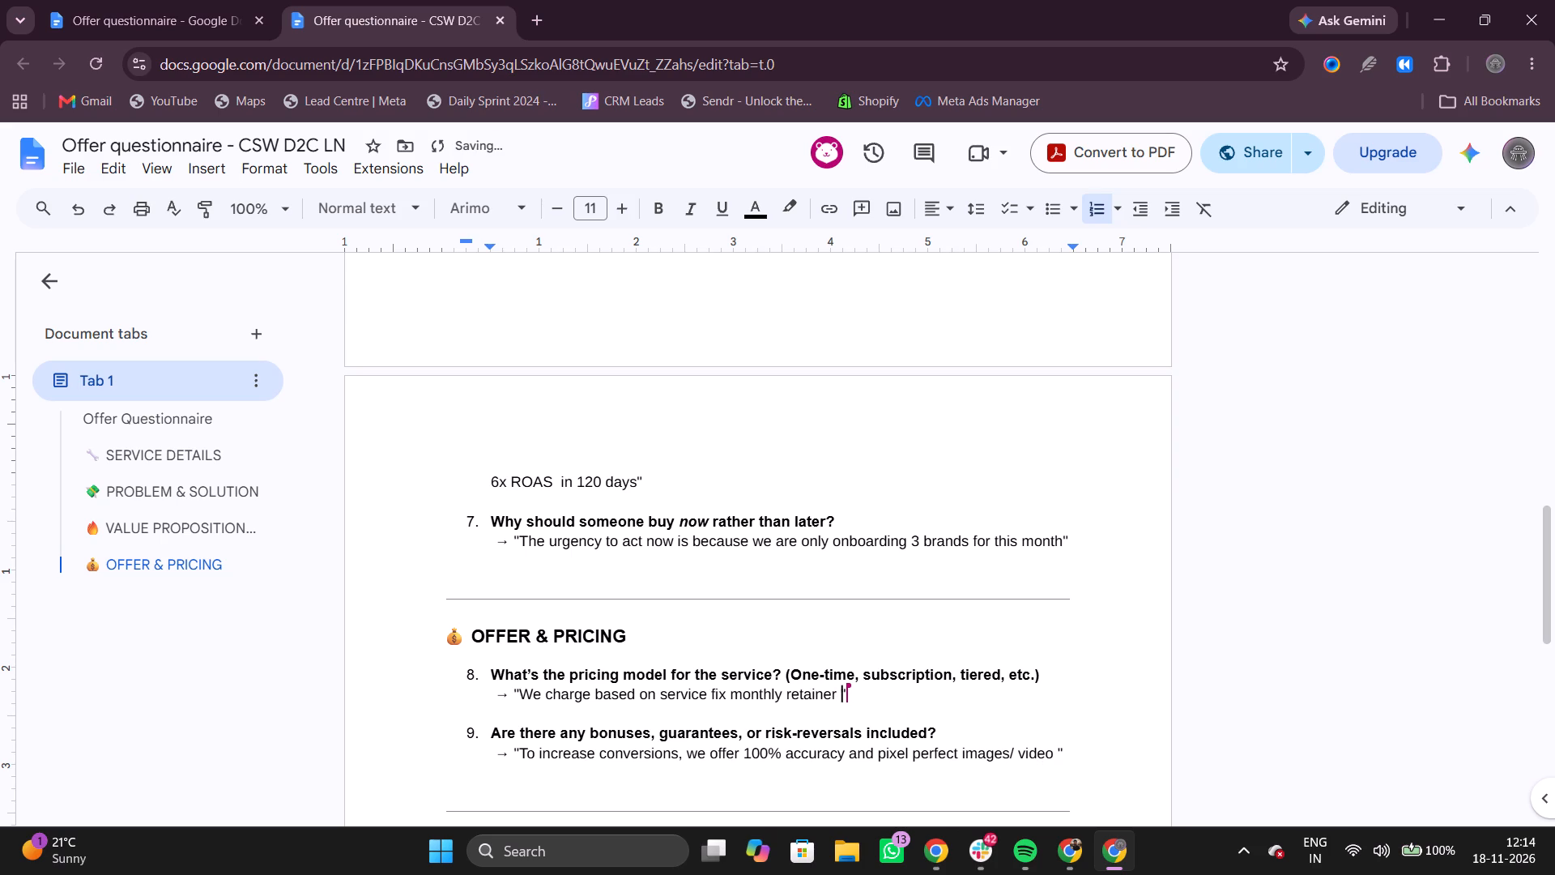
key("BackSpace")
Replace the bonuses and guarantees answer text inside the quotation marks with "we will work for FREE if we dont performance".
left_click_drag(1048, 759, 870, 756)
left_click(1053, 755)
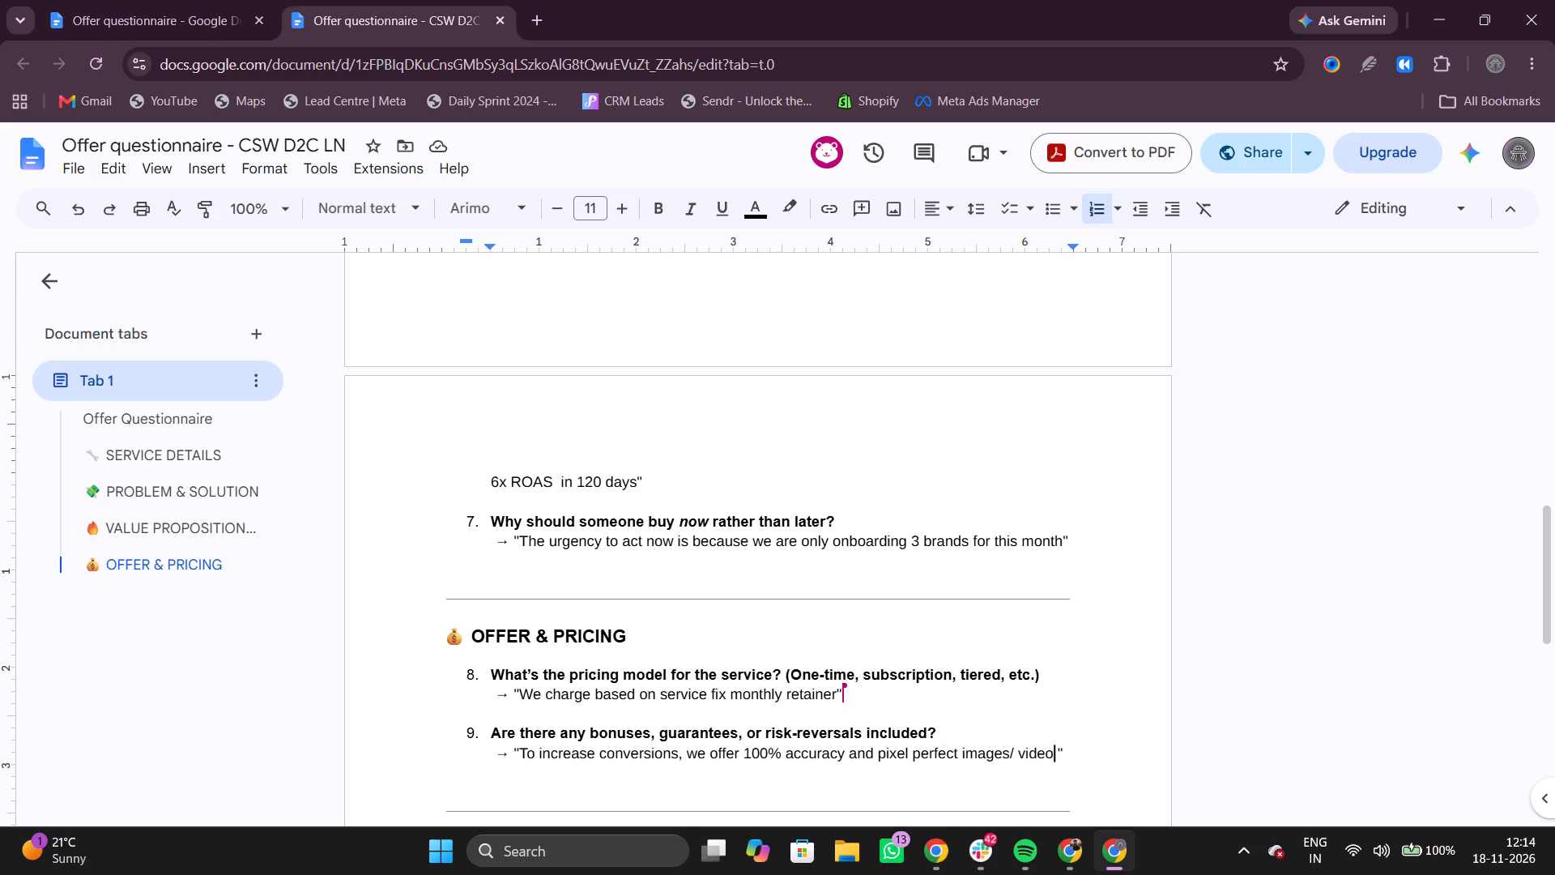
left_click_drag(1053, 755, 526, 756)
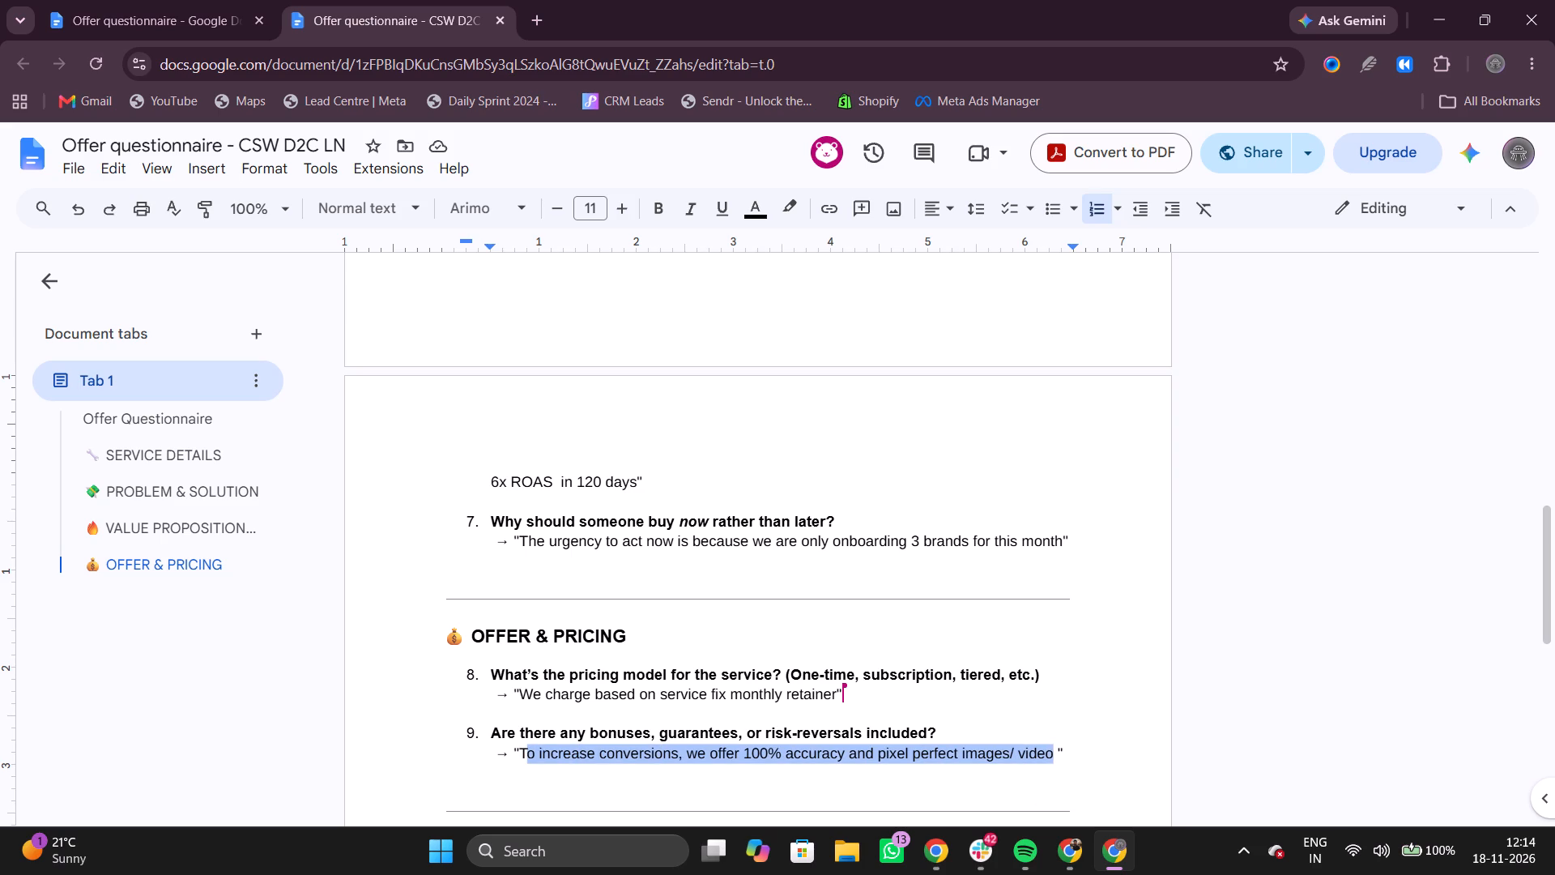
left_click_drag(526, 756, 526, 756)
left_click_drag(526, 756, 523, 756)
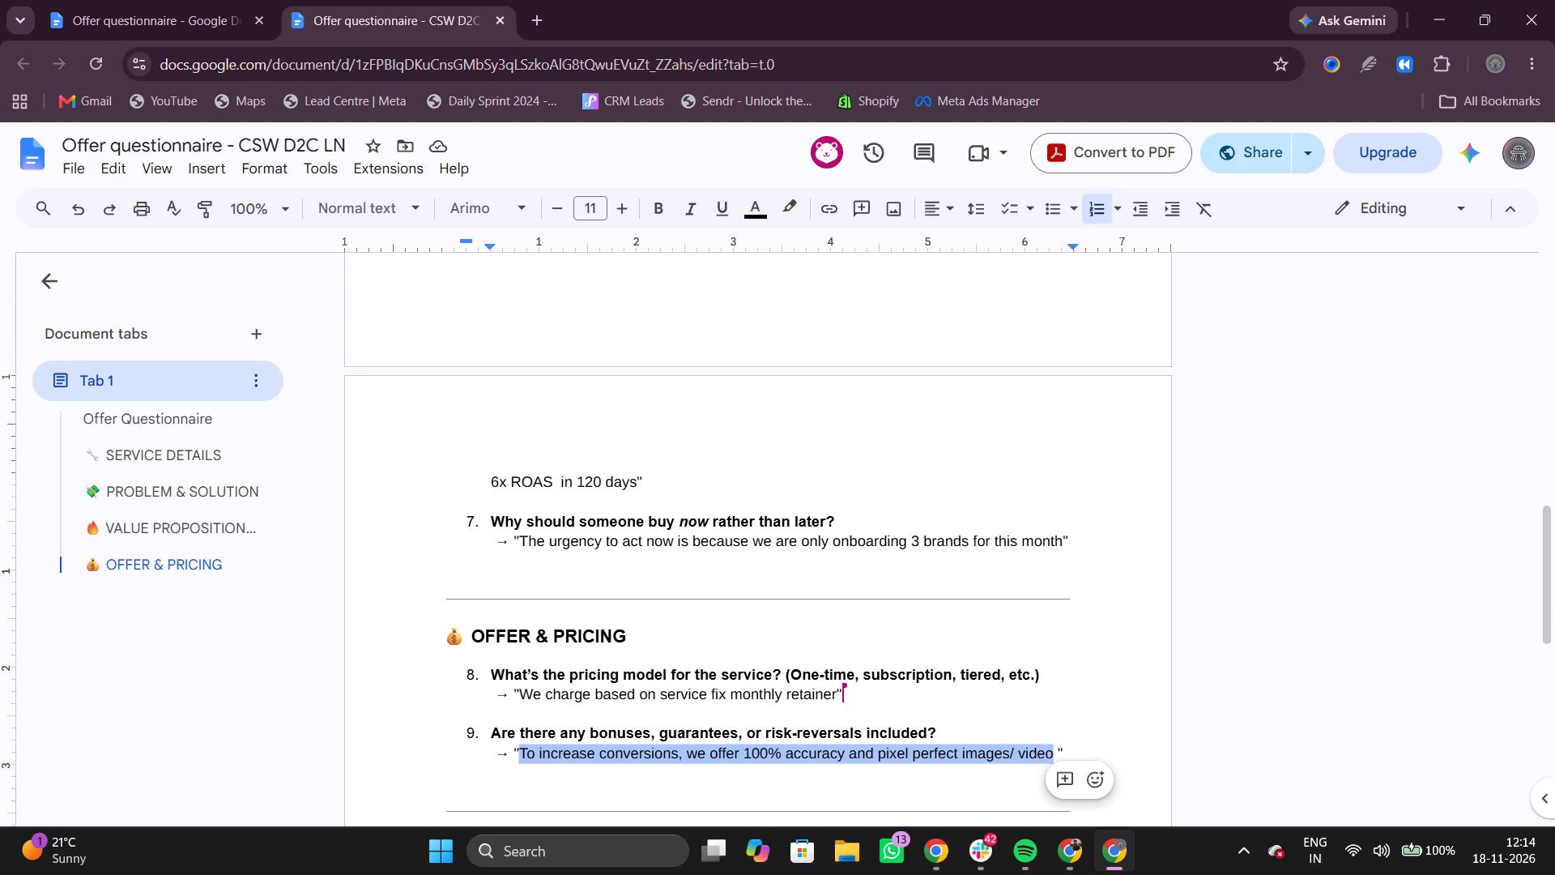
type("we wi9l")
key("BackSpace")
key("BackSpace")
type("ll")
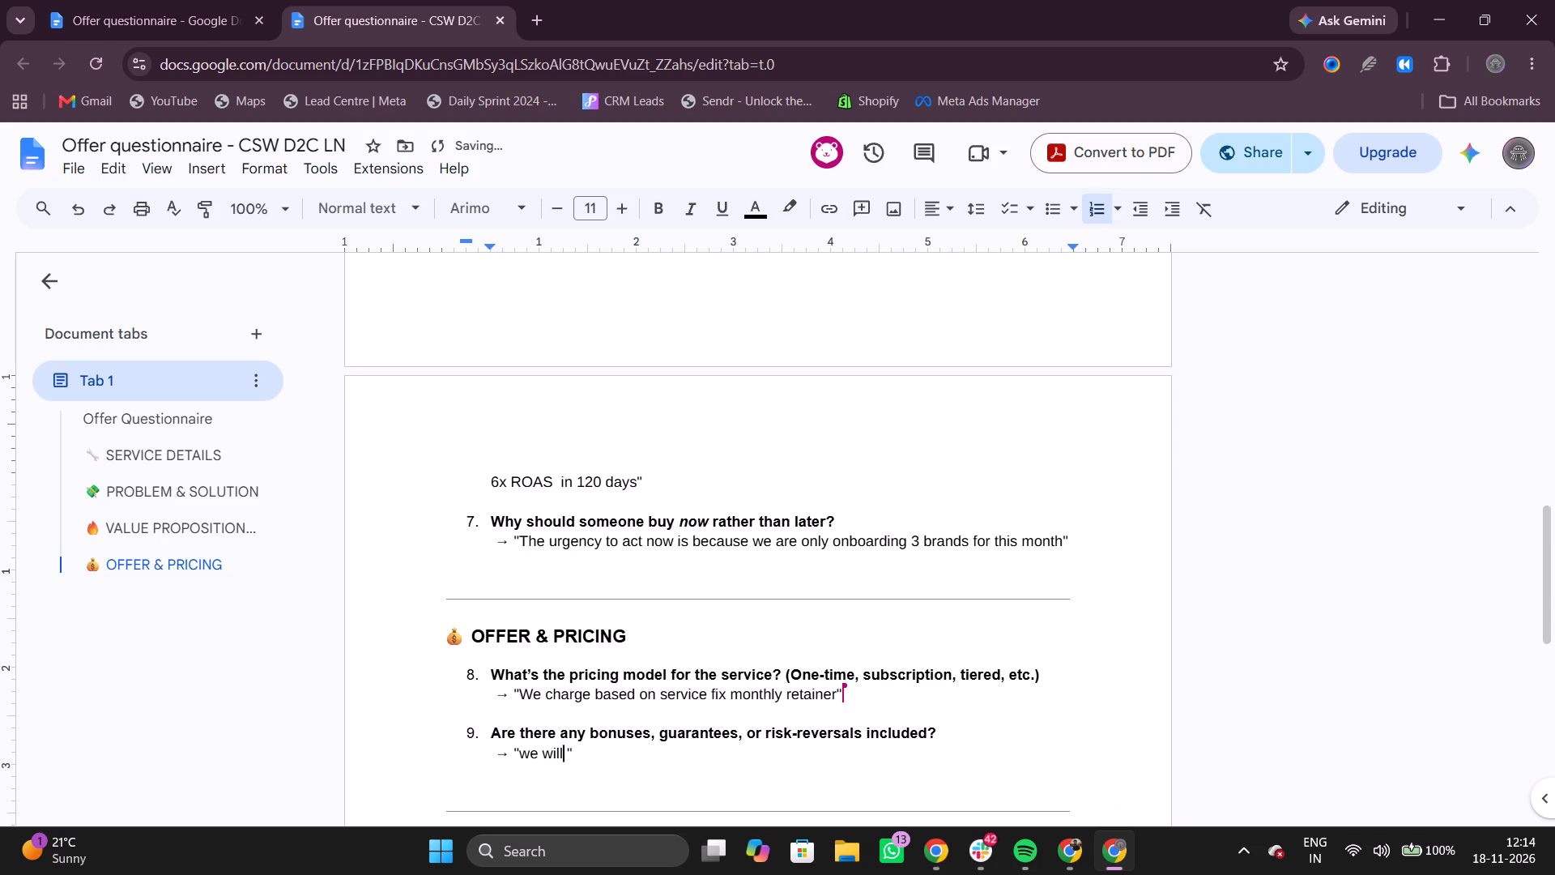
key("space")
type("work fro")
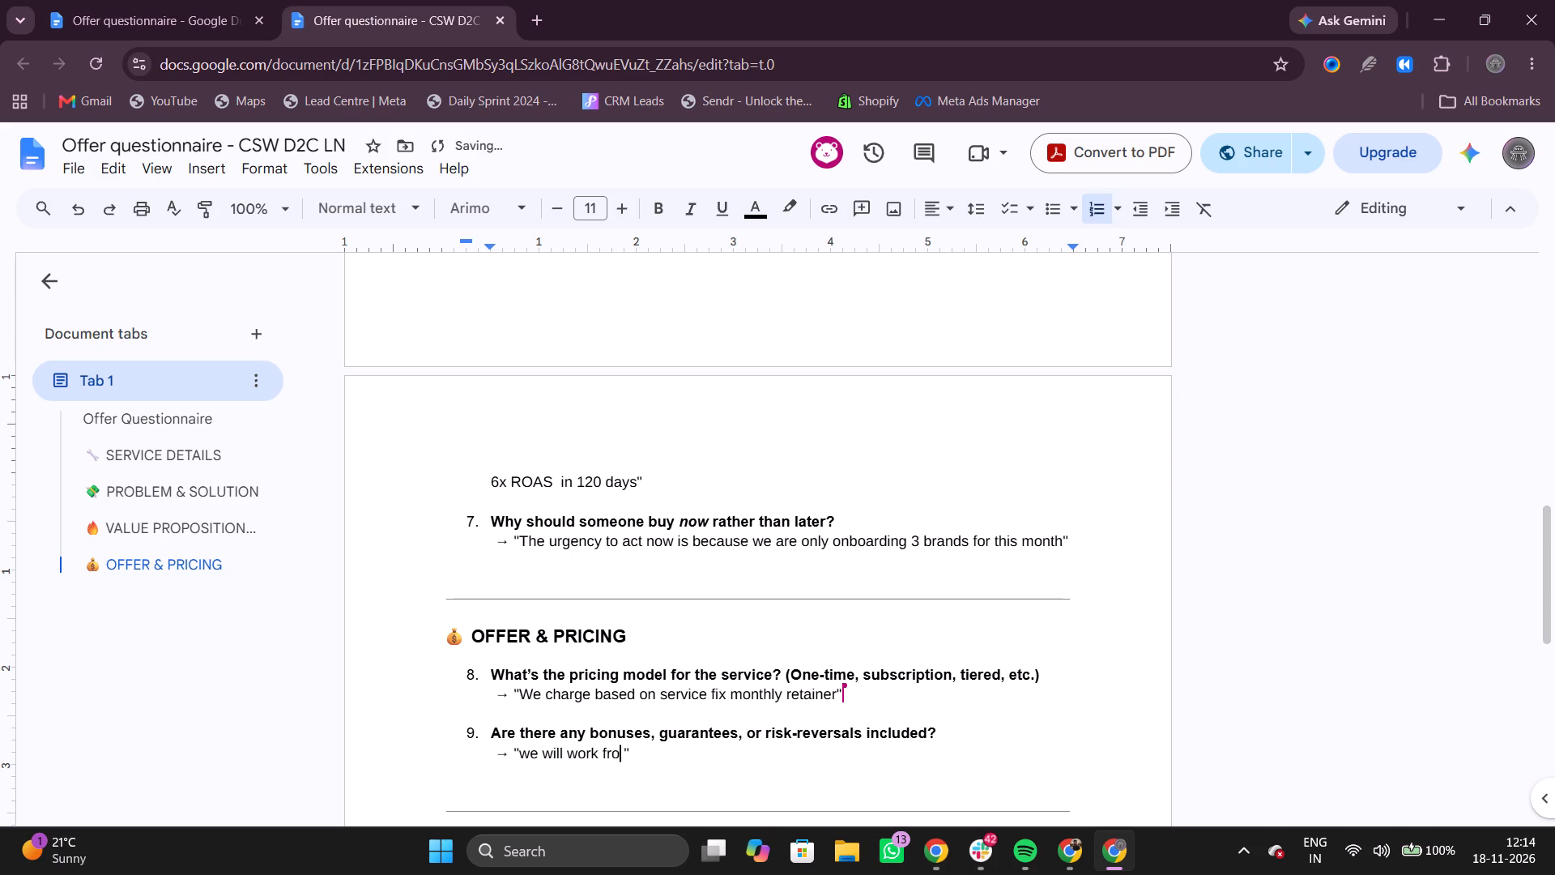
key("space")
key("BackSpace")
key("BackSpace")
key("BackSpace")
type("or FREE")
key("space")
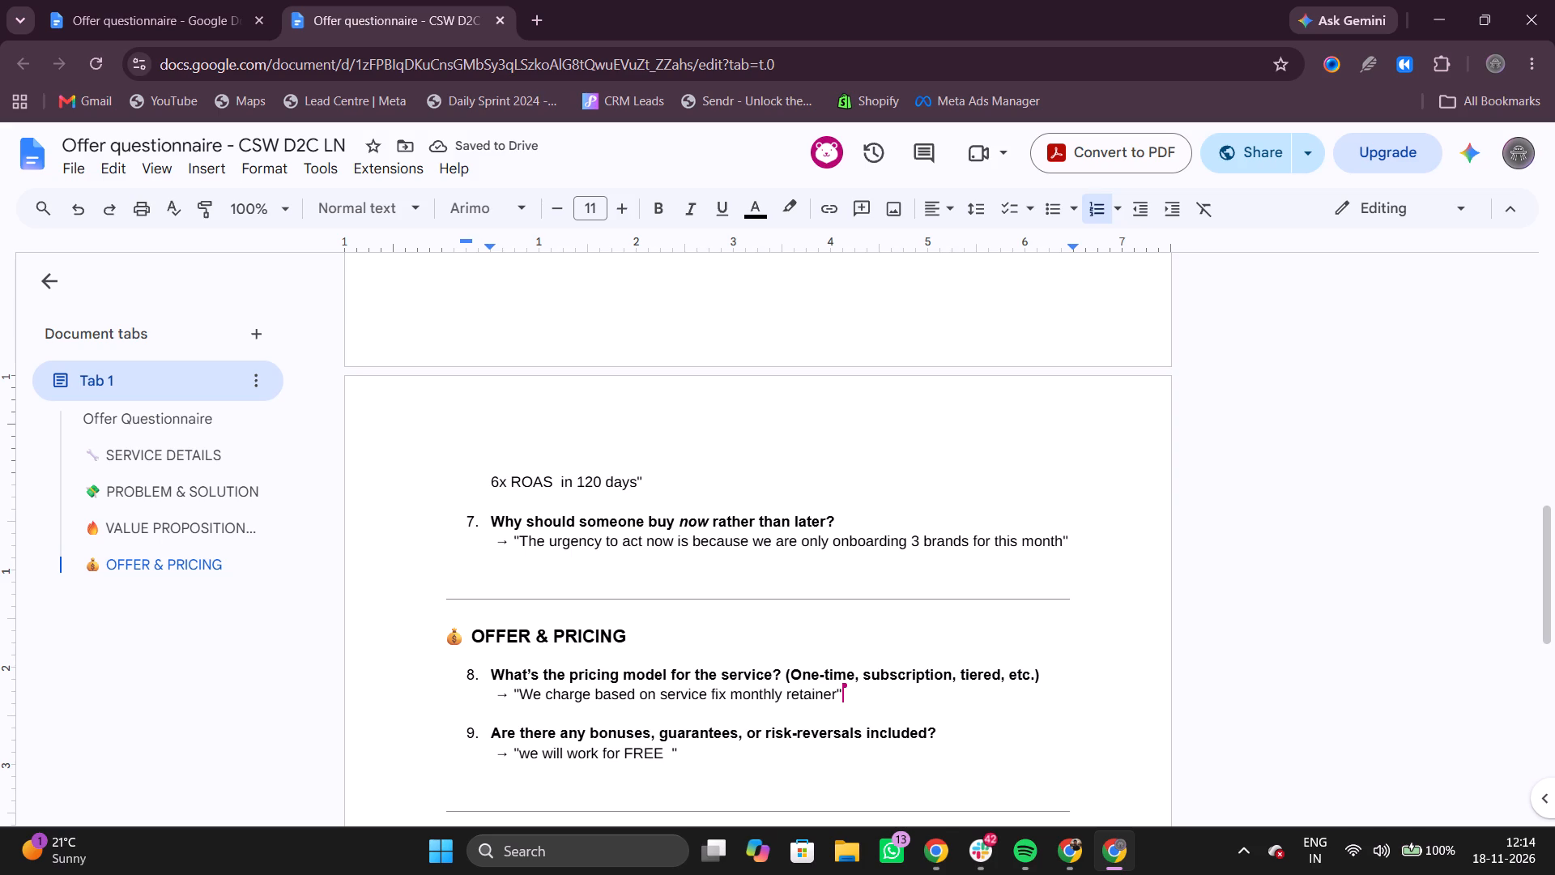
type("if we")
key("space")
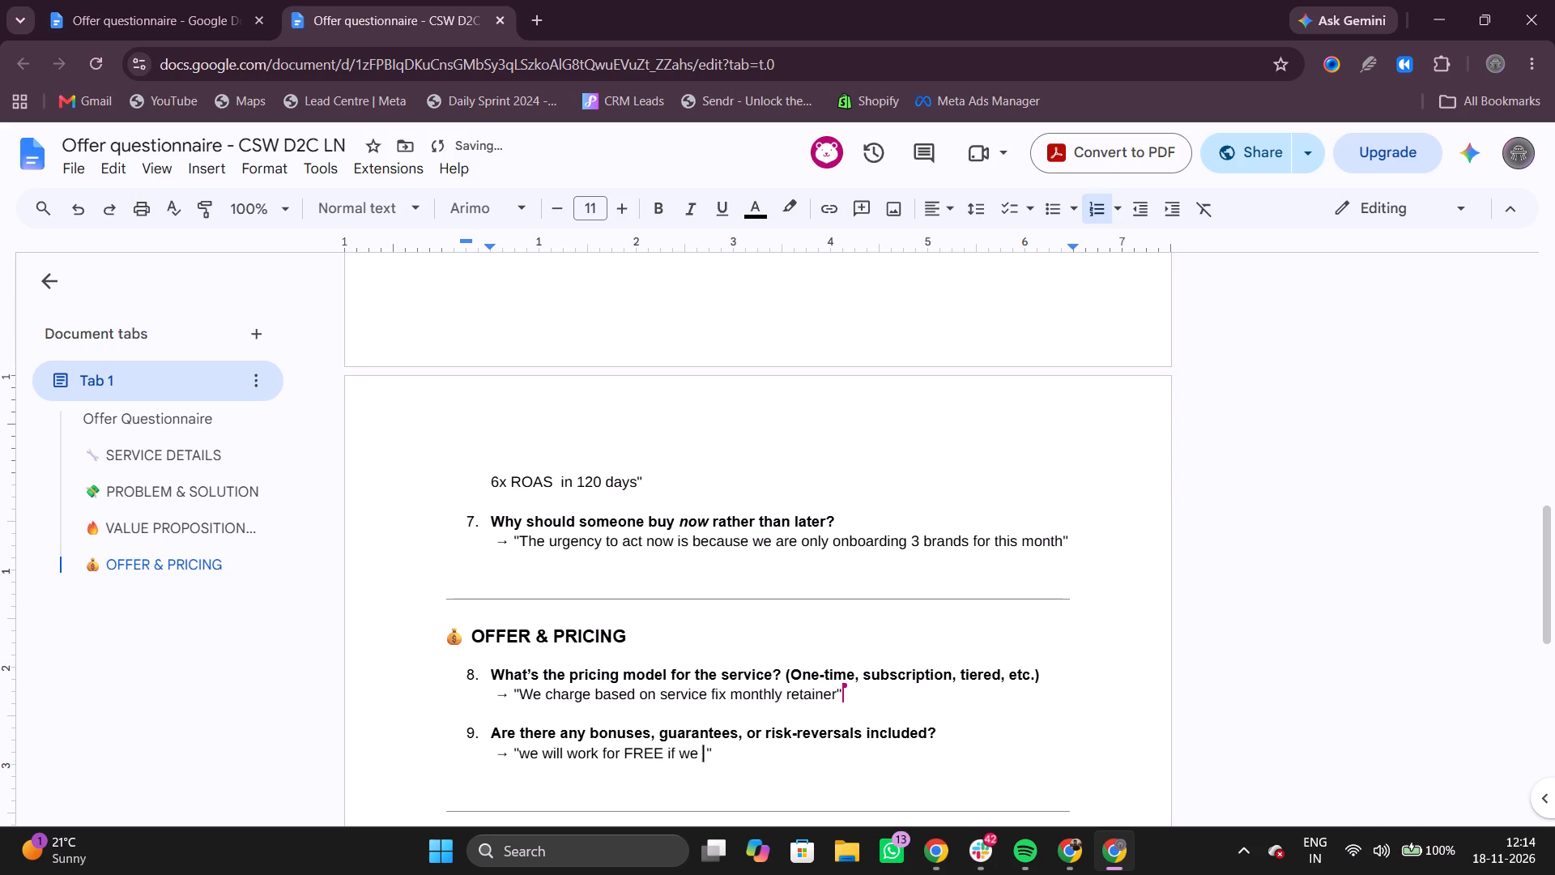
type("don")
key("space")
key("BackSpace")
type("t performance")
key("space")
Add the missing apostrophe so "dont" reads "don't" in the bonuses and guarantees answer.
key("Left")
key("Left")
key("Left")
key("Left")
key("Left")
key("Left")
key("Left")
key("Left")
key("Left")
key("Left")
key("Left")
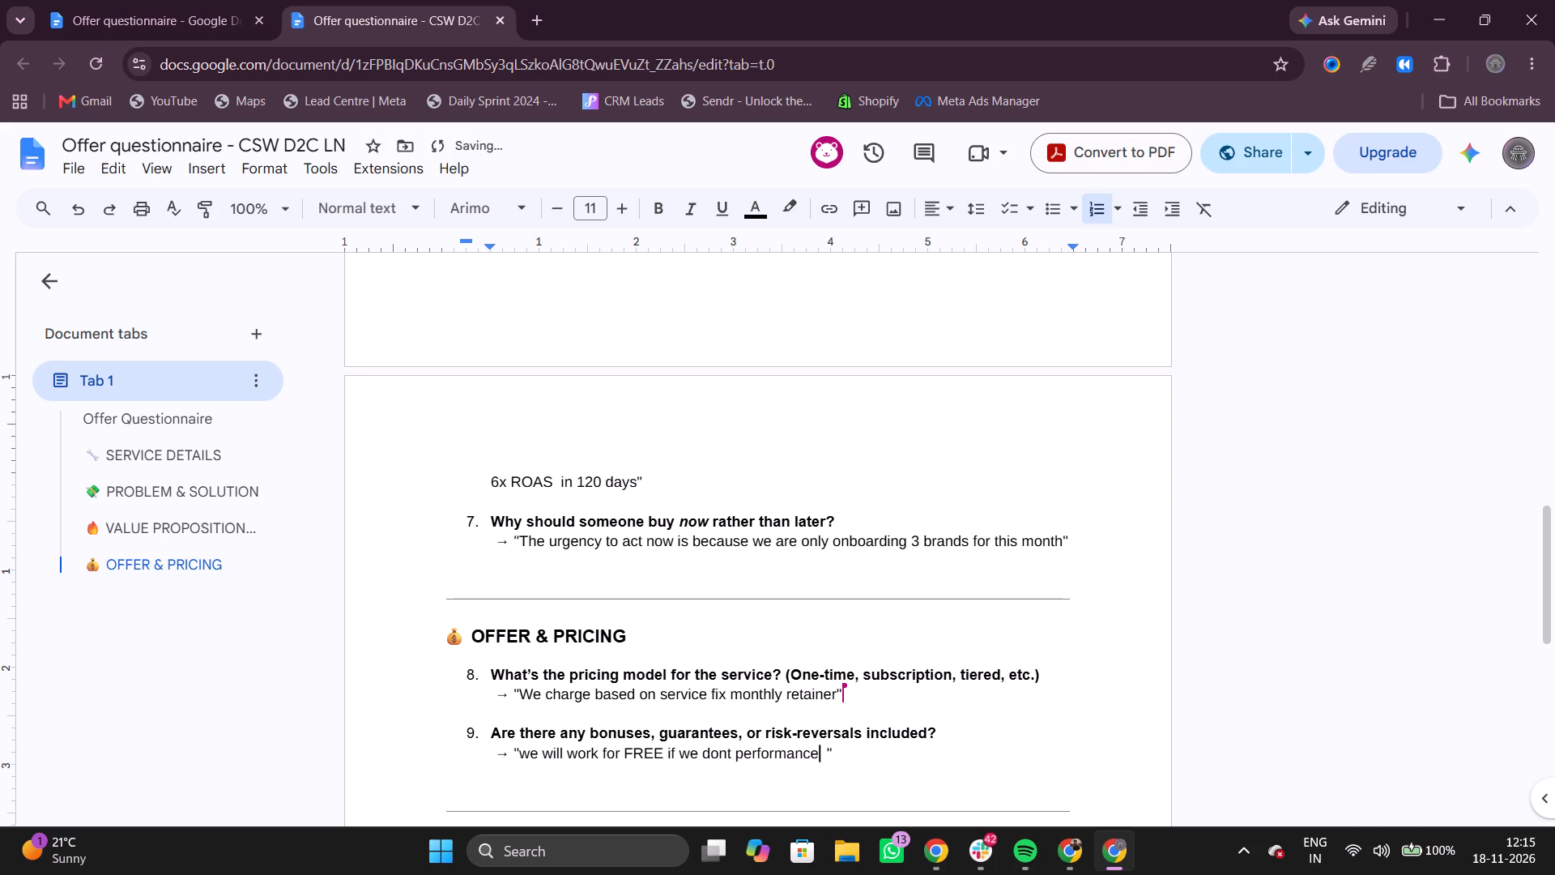
key("Left")
key("Left")
key("Left")
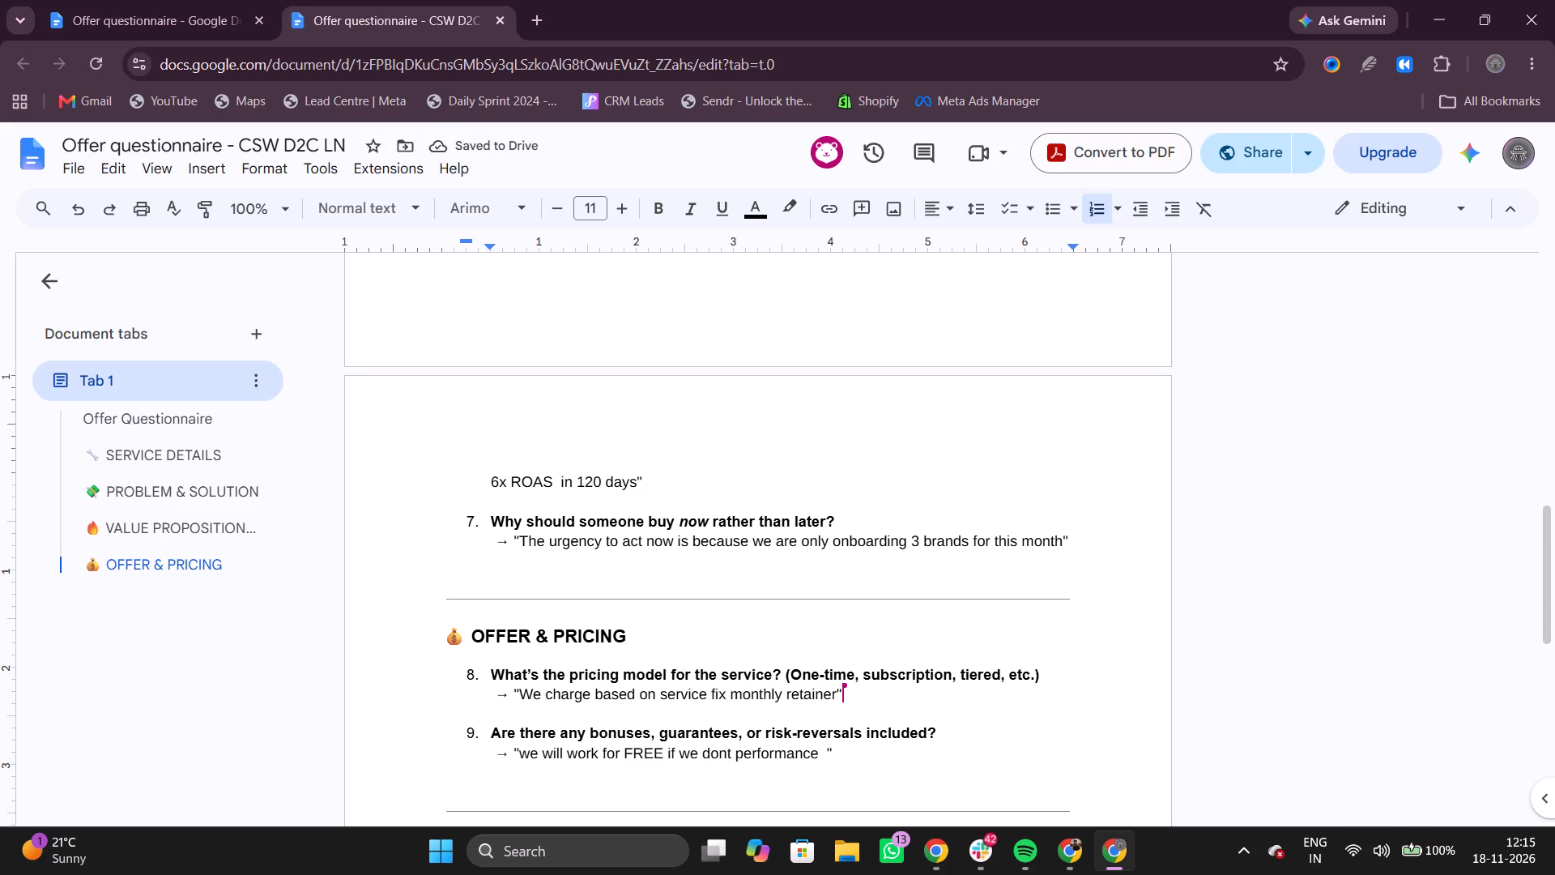
key("apostrophe")
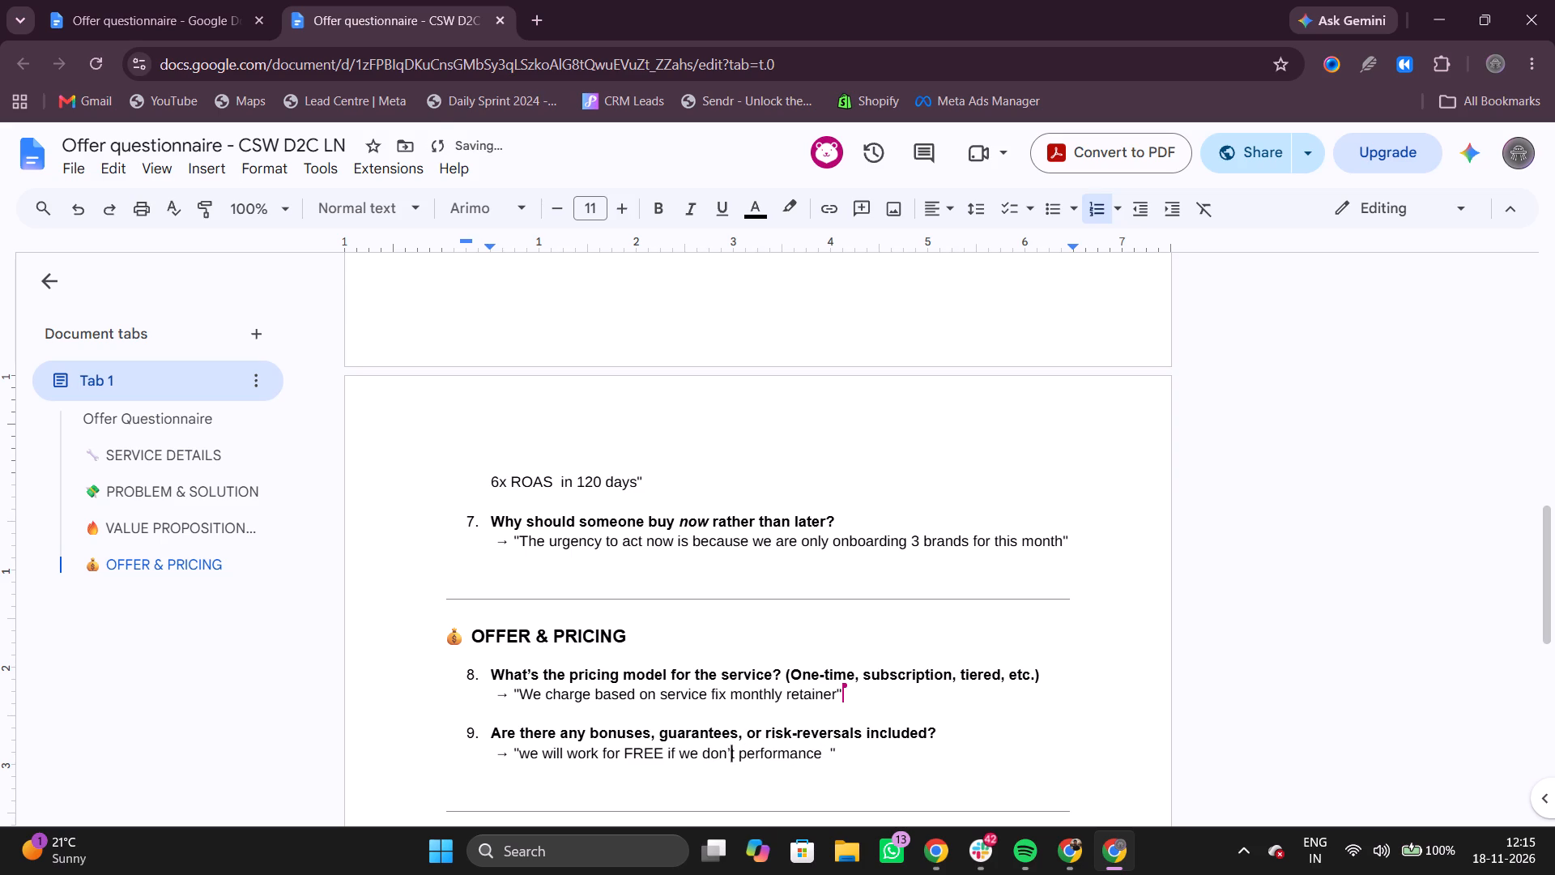
Trim the end of the bonuses and guarantees answer back to "performan", removing the trailing space.
key("Left")
key("Left")
key("Left")
key("Left")
key("Left")
key("Left")
key("Left")
key("Left")
key("Left")
key("Left")
key("Right")
key("Right")
key("Right")
key("Right")
key("Right")
key("Right")
key("Right")
key("Right")
key("Right")
key("Right")
key("Right")
key("Right")
key("Right")
key("Right")
key("Right")
key("Right")
key("Right")
key("Right")
key("Right")
key("Right")
key("Right")
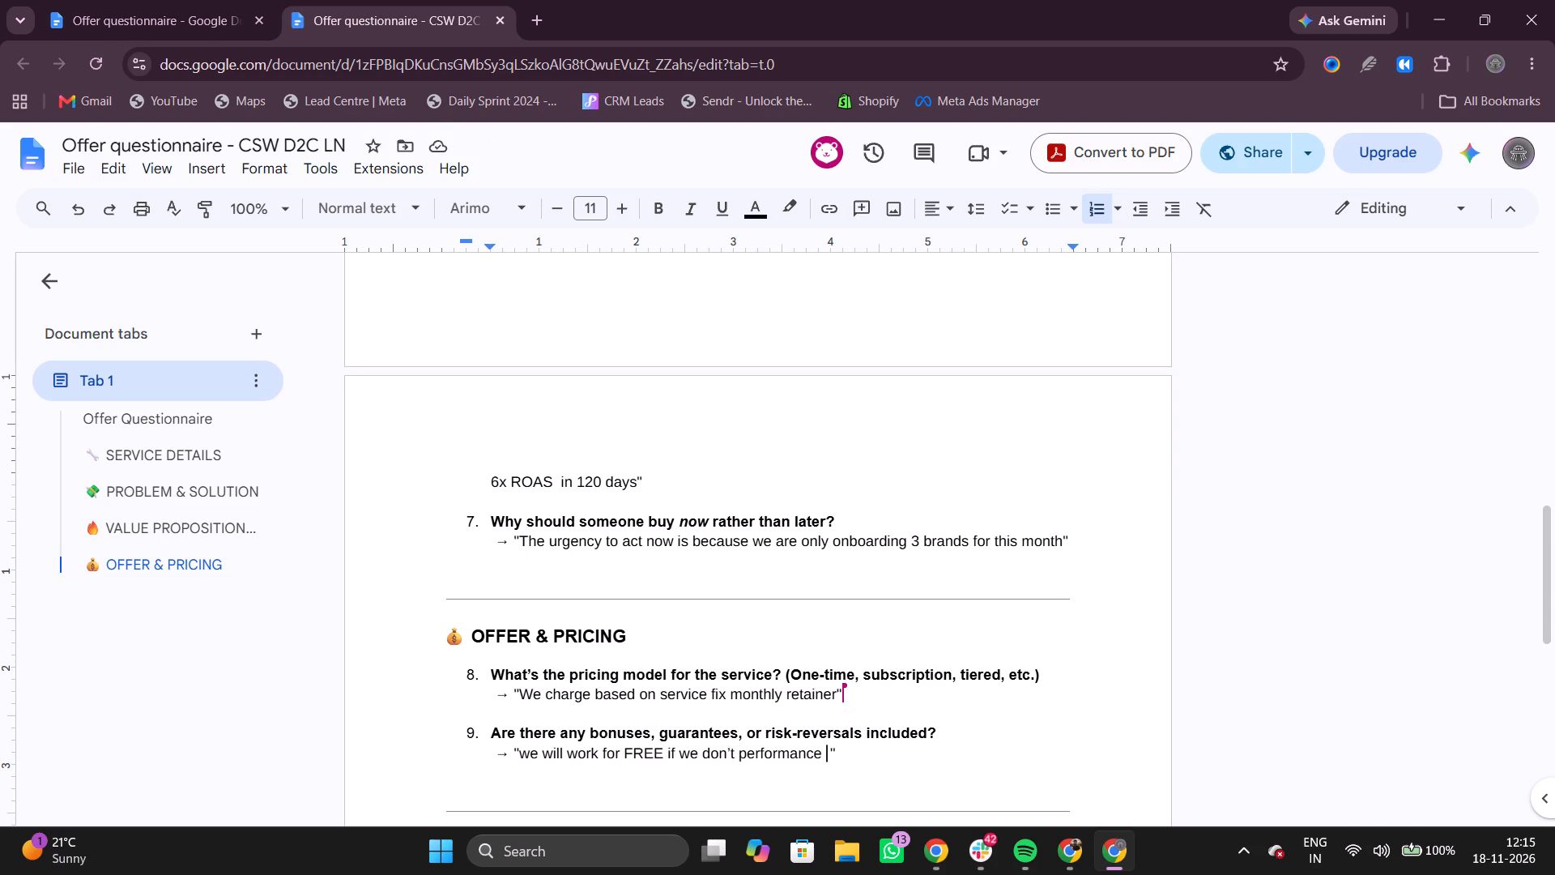
key("BackSpace")
key("BackSpace")
key("BackSpace")
Download the offer questionnaire document as a PDF.
scroll(523, 756, "down", 4)
scroll(523, 756, "up", 4)
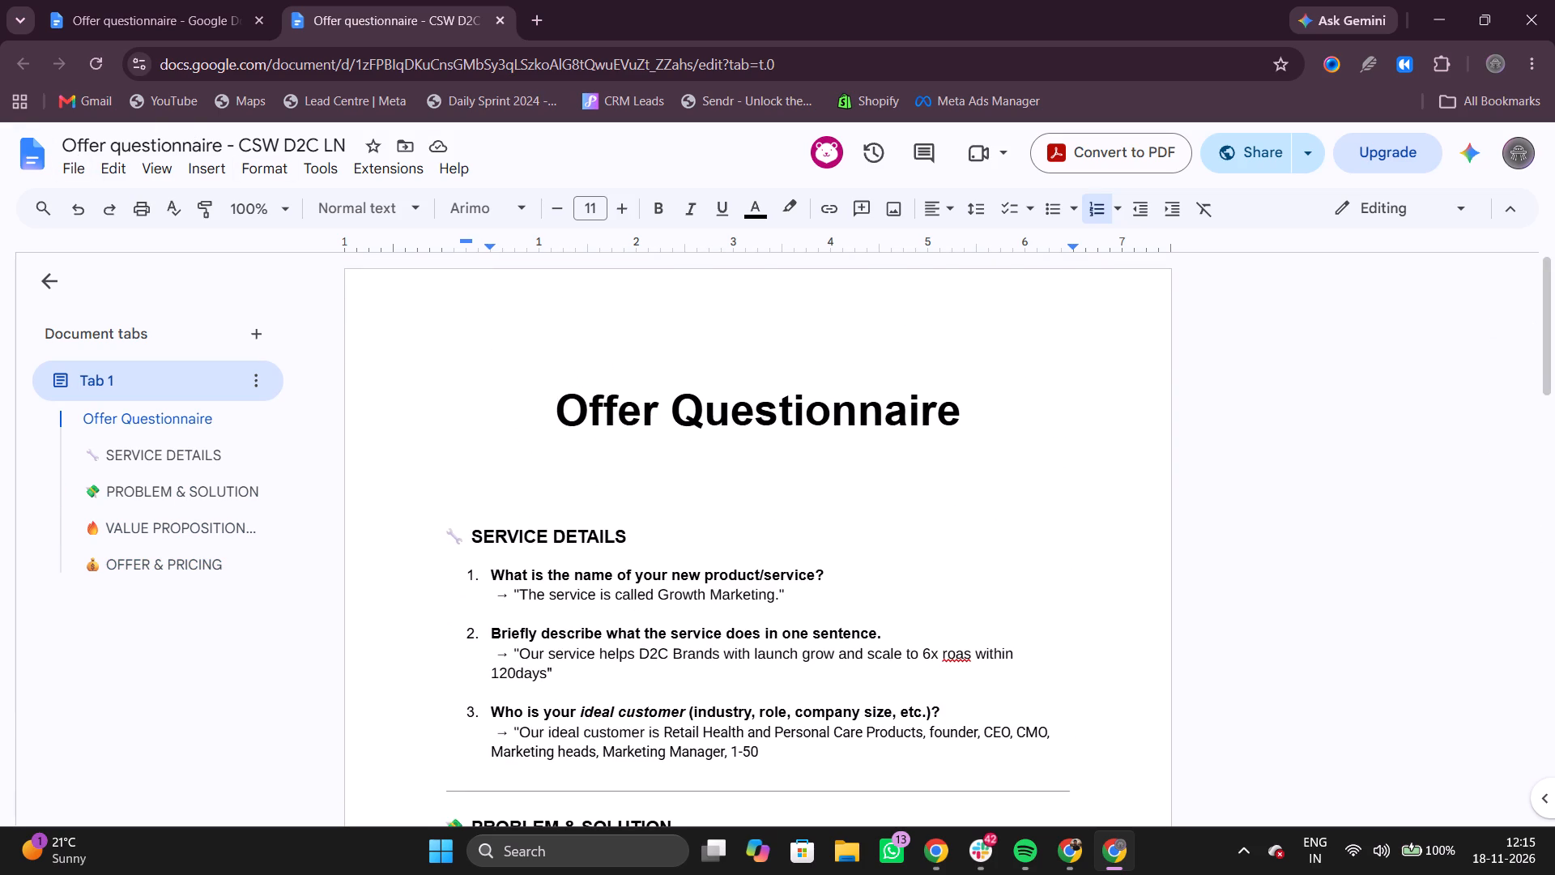
scroll(755, 730, "down", 1)
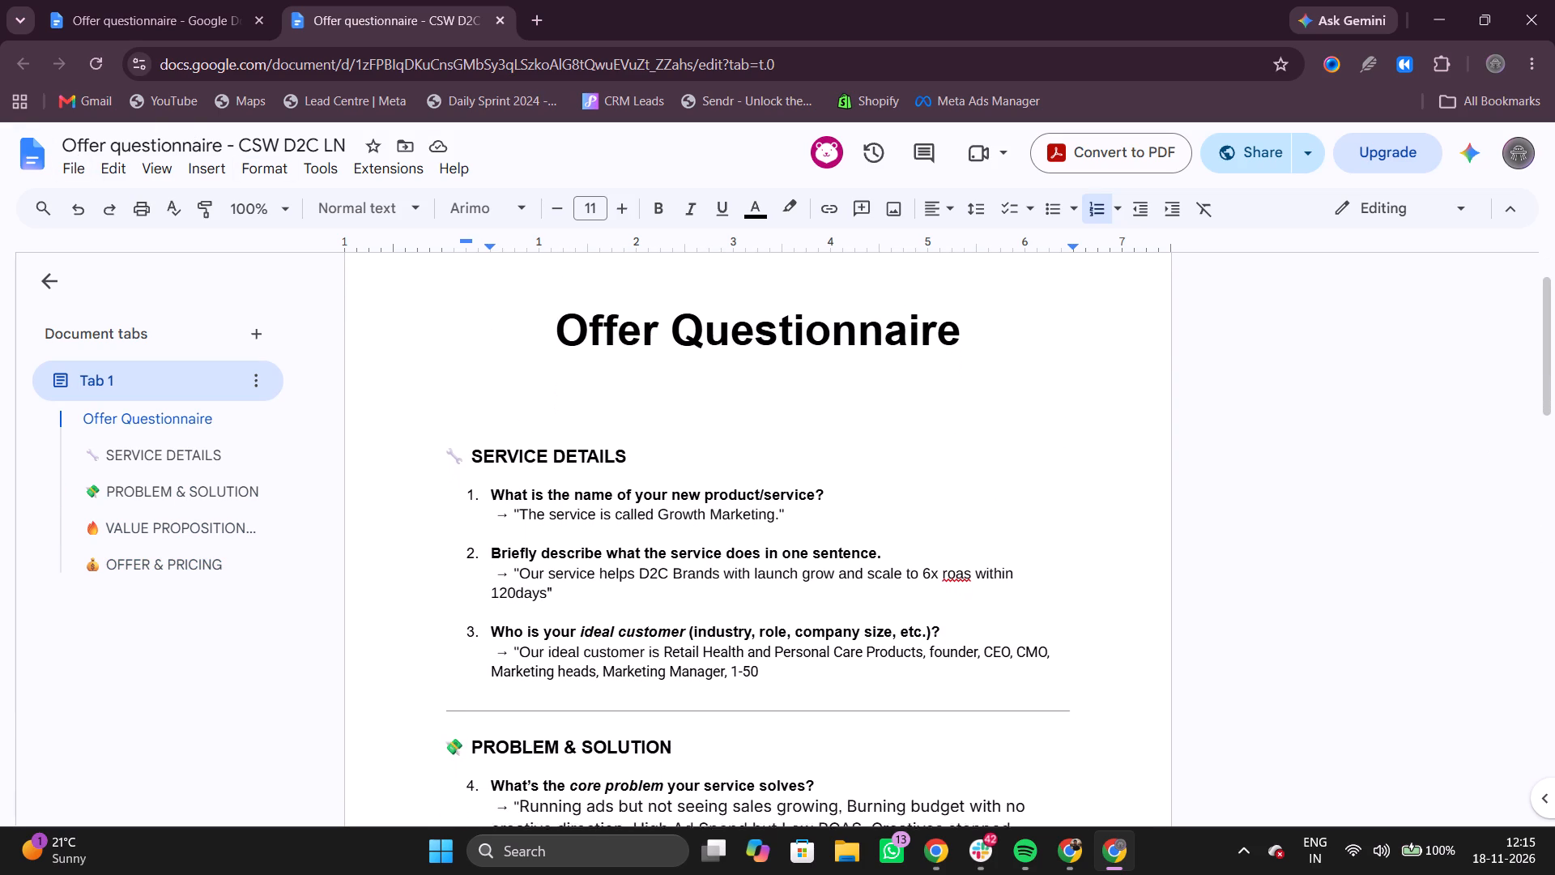
scroll(755, 730, "down", 2)
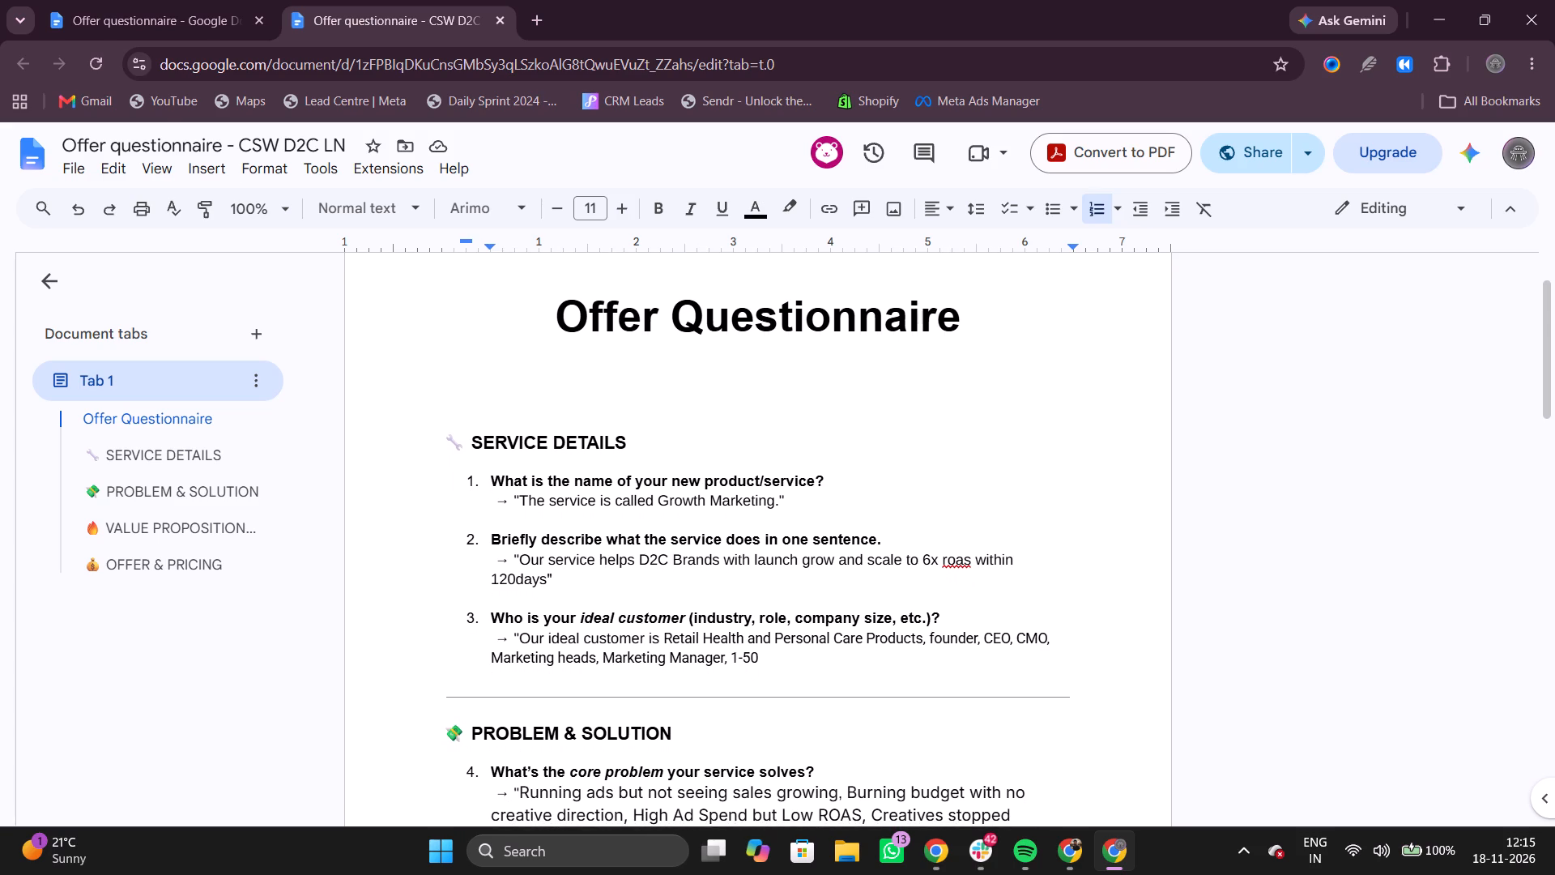
left_click(75, 173)
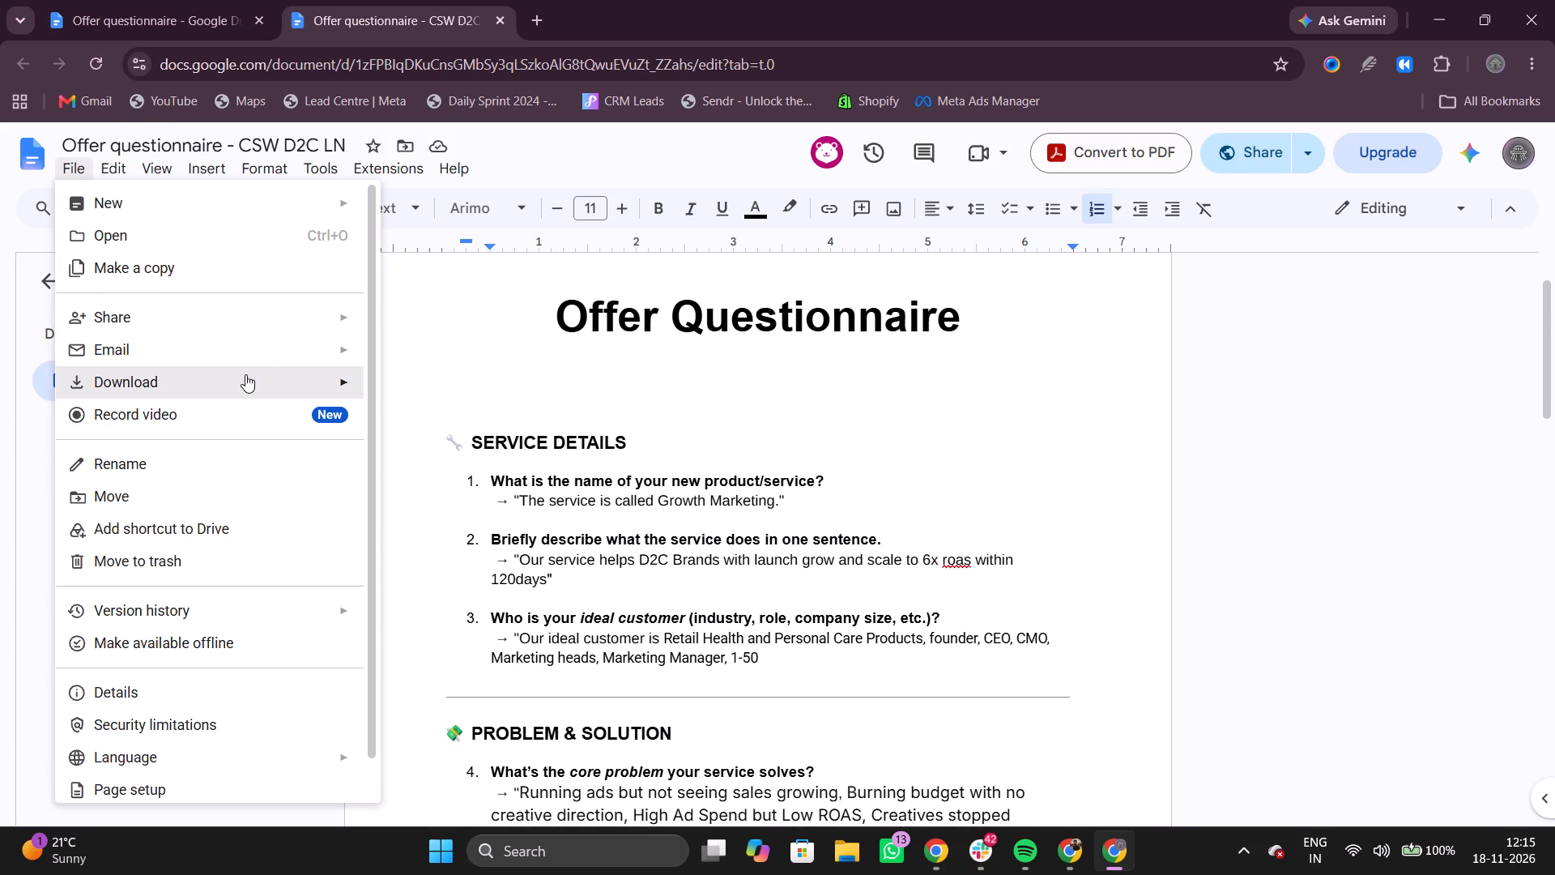